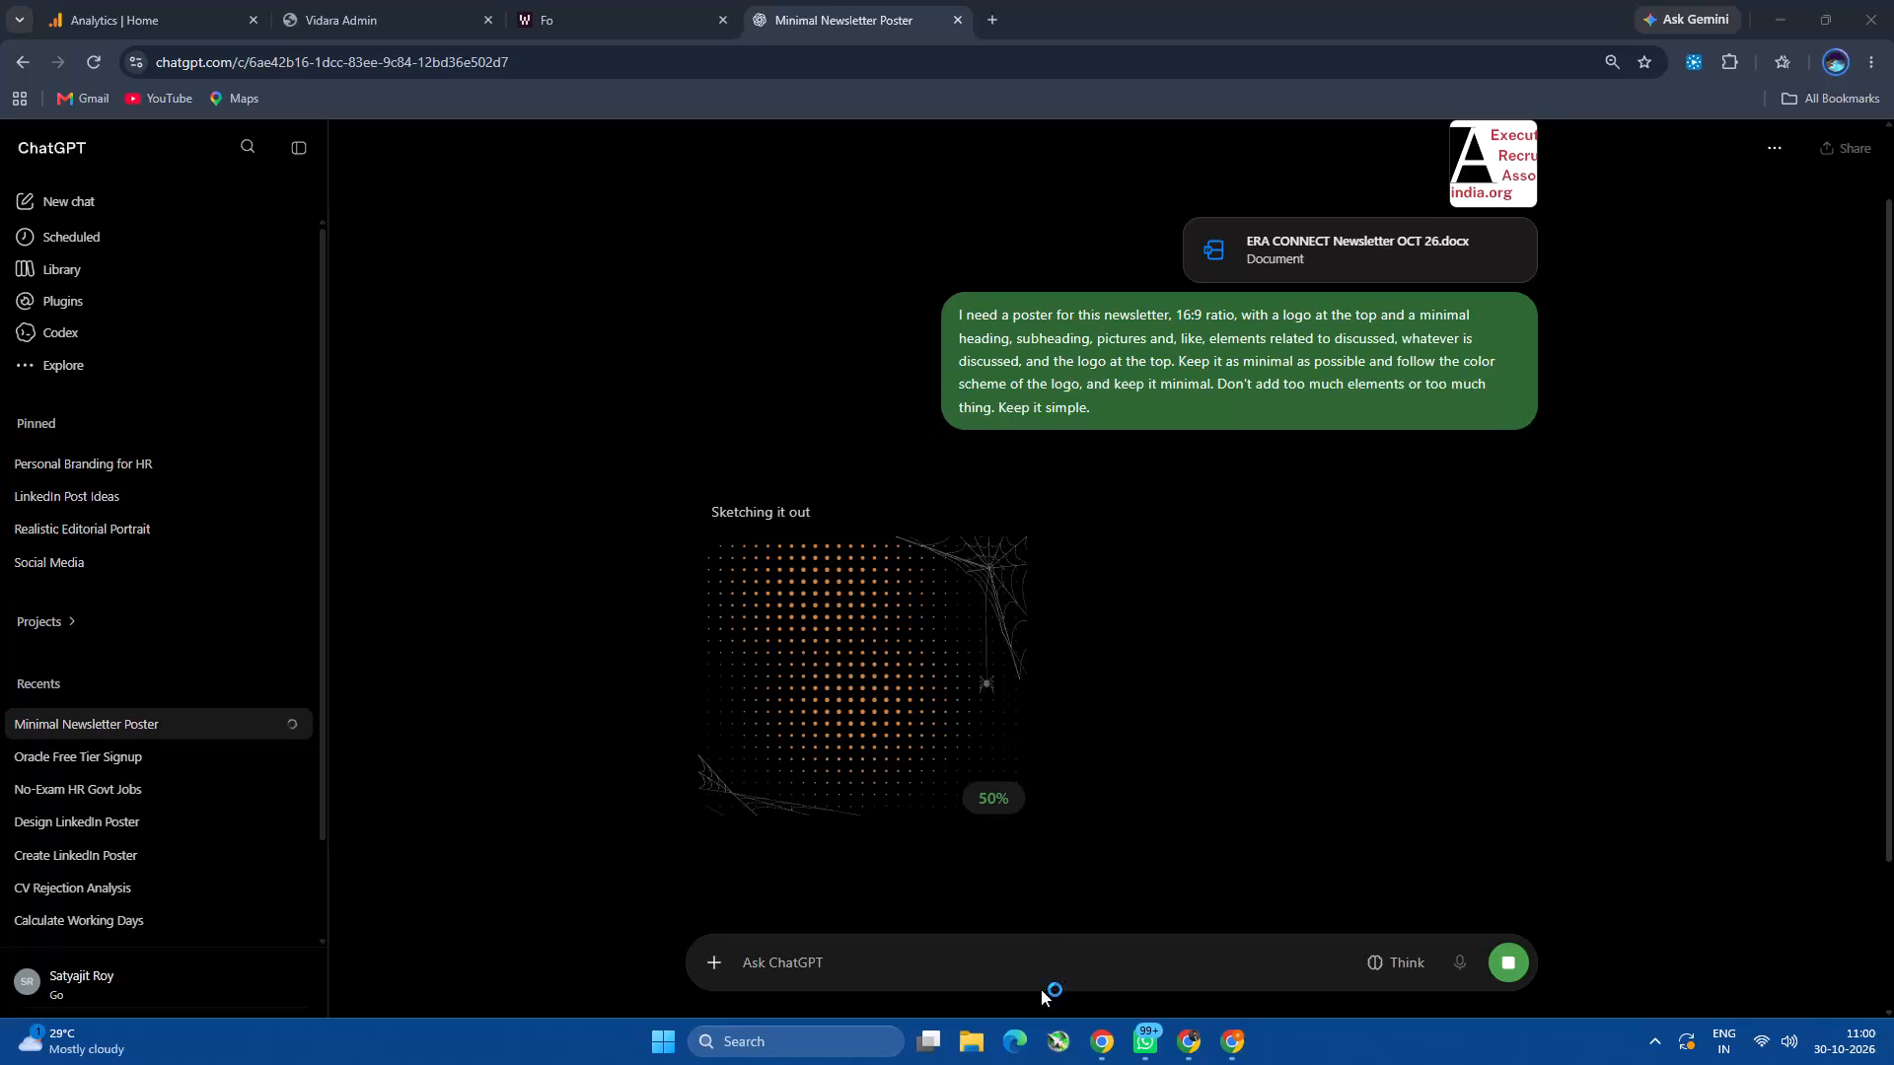
Examine the Analytics home overview for authorised-esports, including the active users chart, realtime card and suggested reports.
{"action": "left_click", "coordinate": [225, 0]}
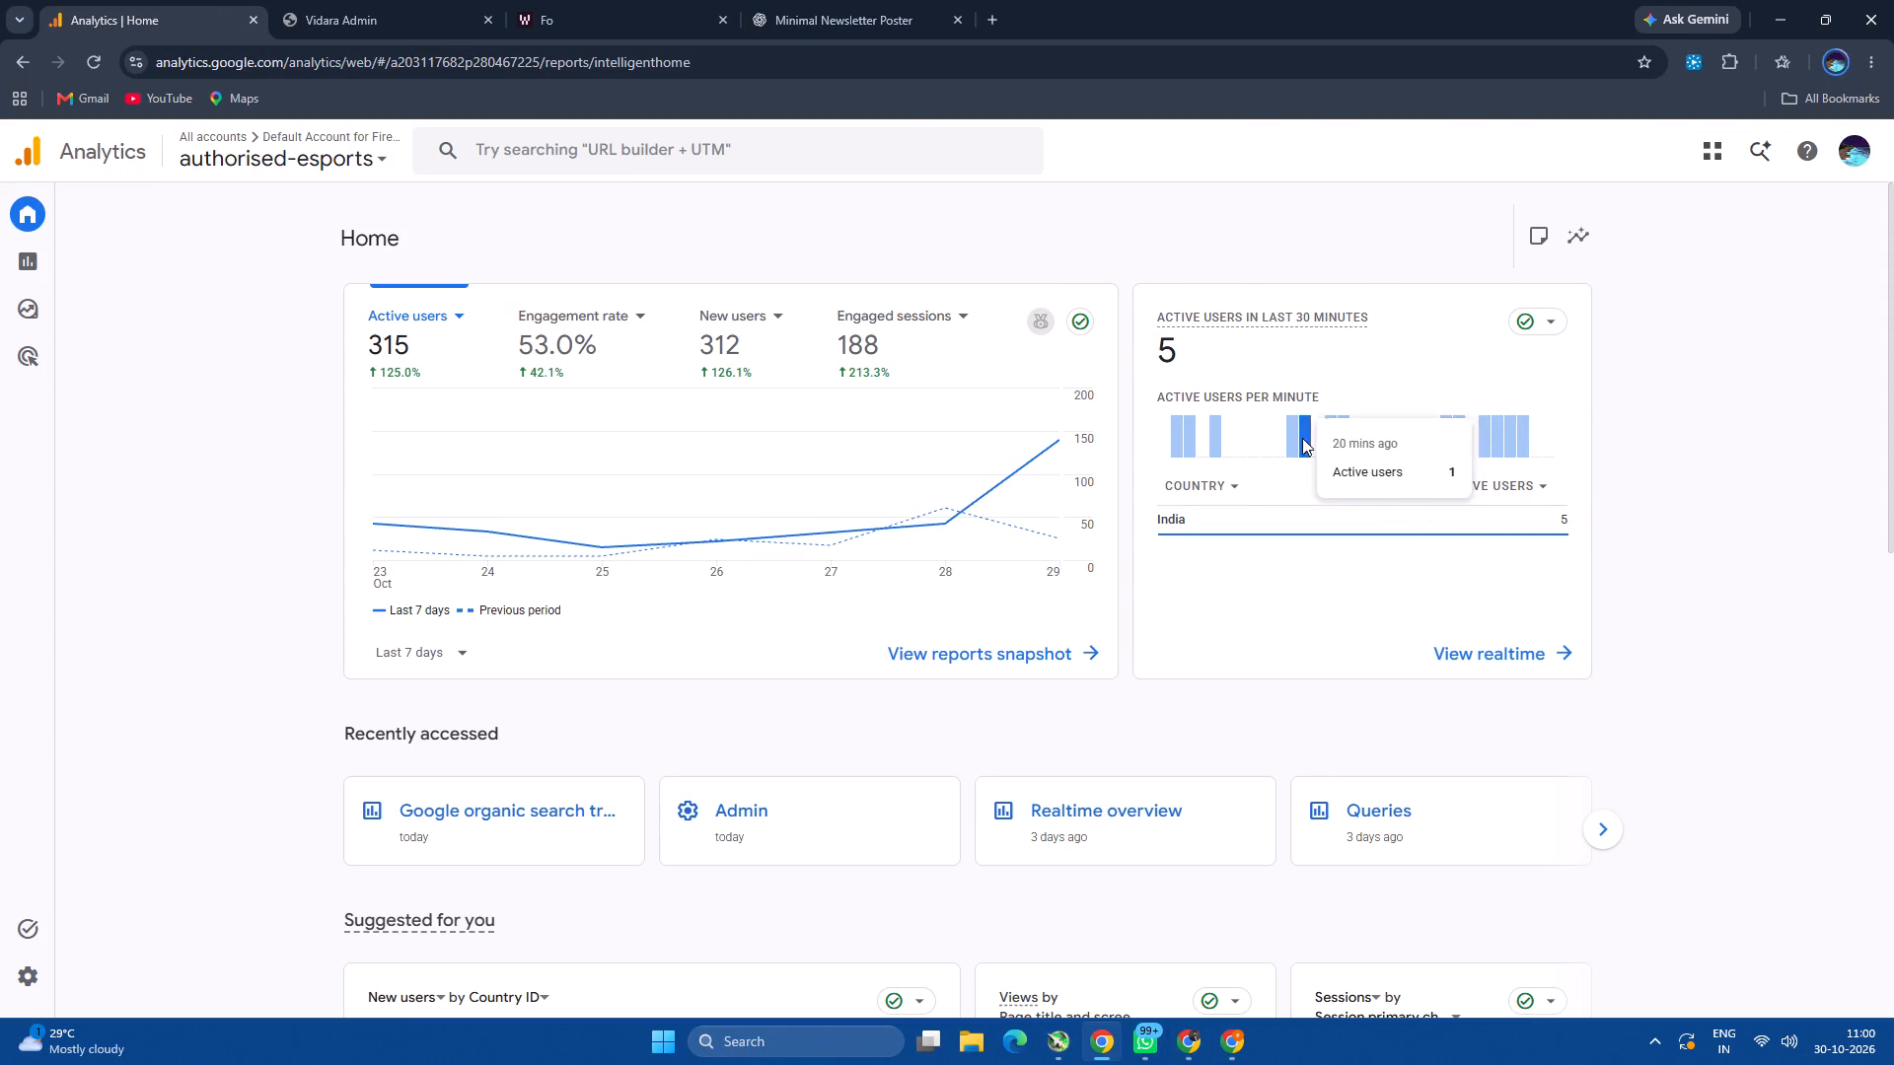
{"action": "scroll", "coordinate": [866, 511], "scroll_direction": "down", "scroll_amount": 1}
{"action": "scroll", "coordinate": [866, 511], "scroll_direction": "up", "scroll_amount": 1}
{"action": "scroll", "coordinate": [866, 511], "scroll_direction": "down", "scroll_amount": 4}
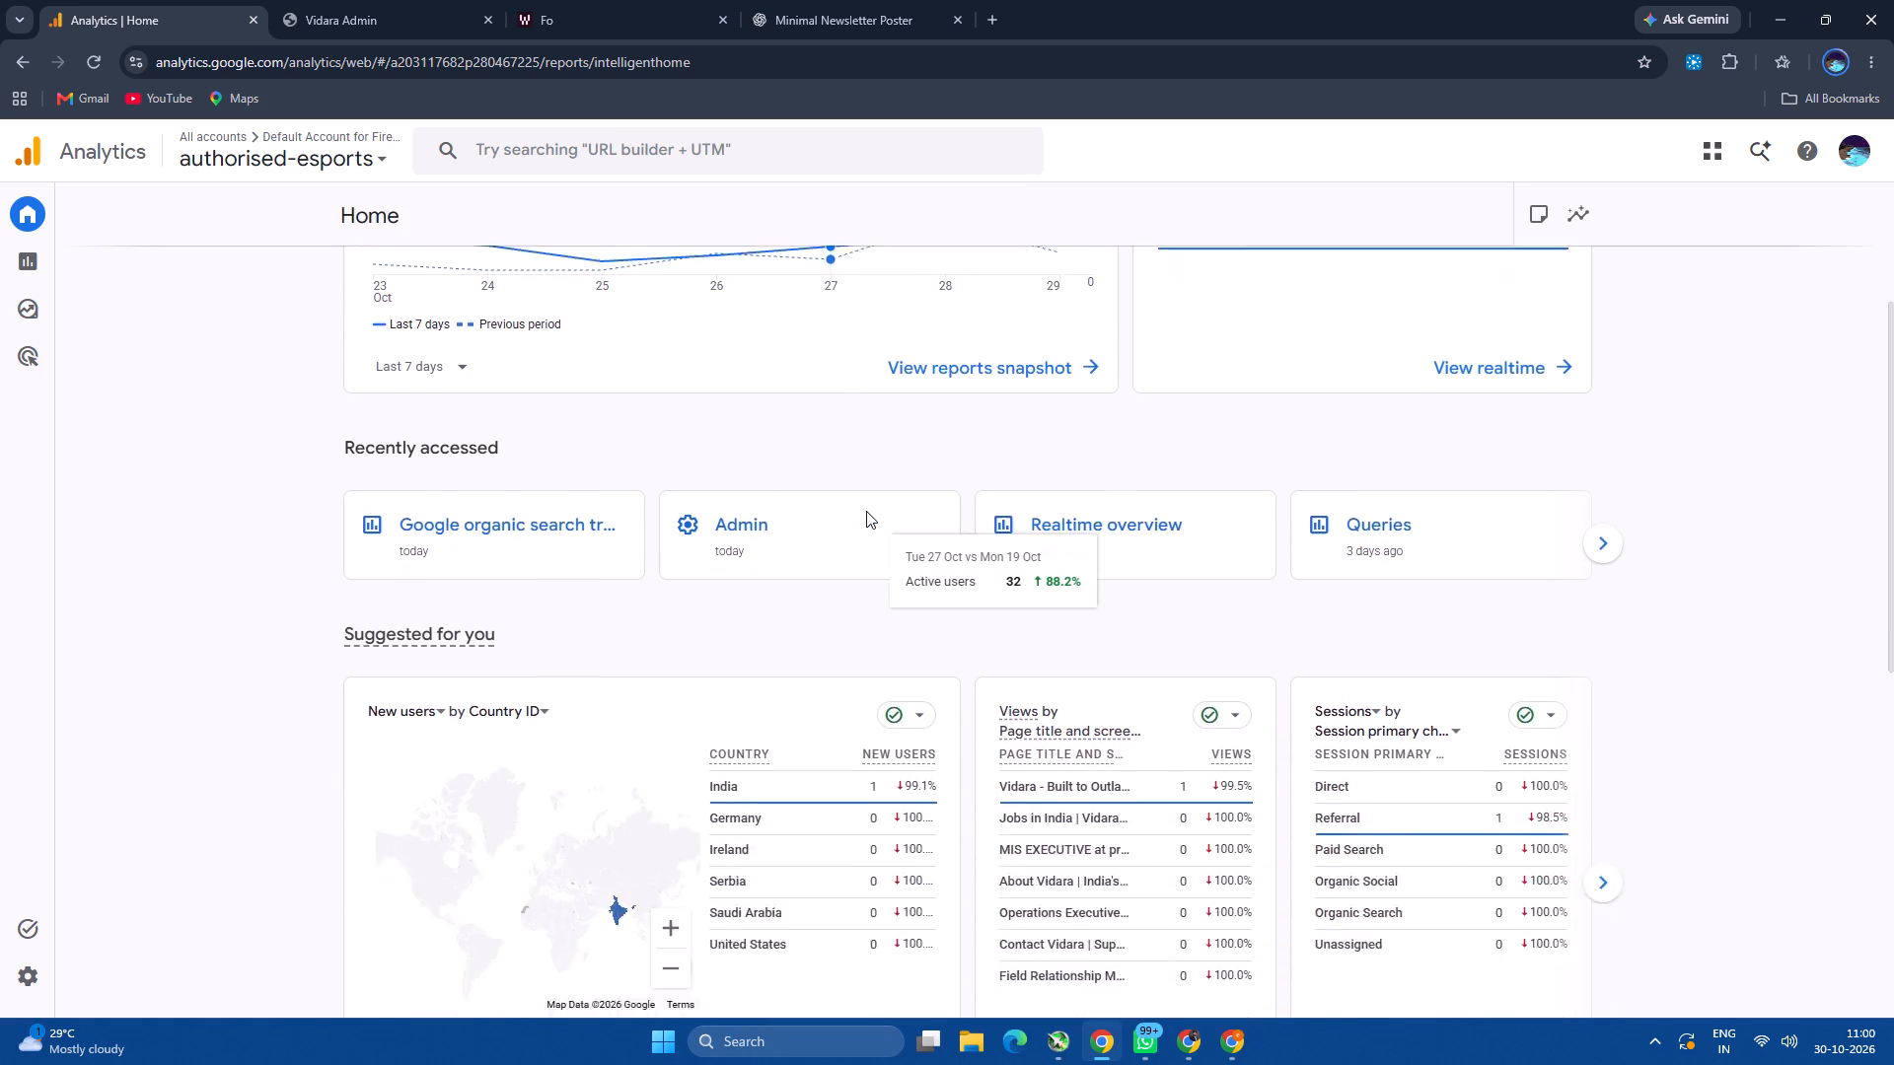
{"action": "scroll", "coordinate": [866, 511], "scroll_direction": "up", "scroll_amount": 4}
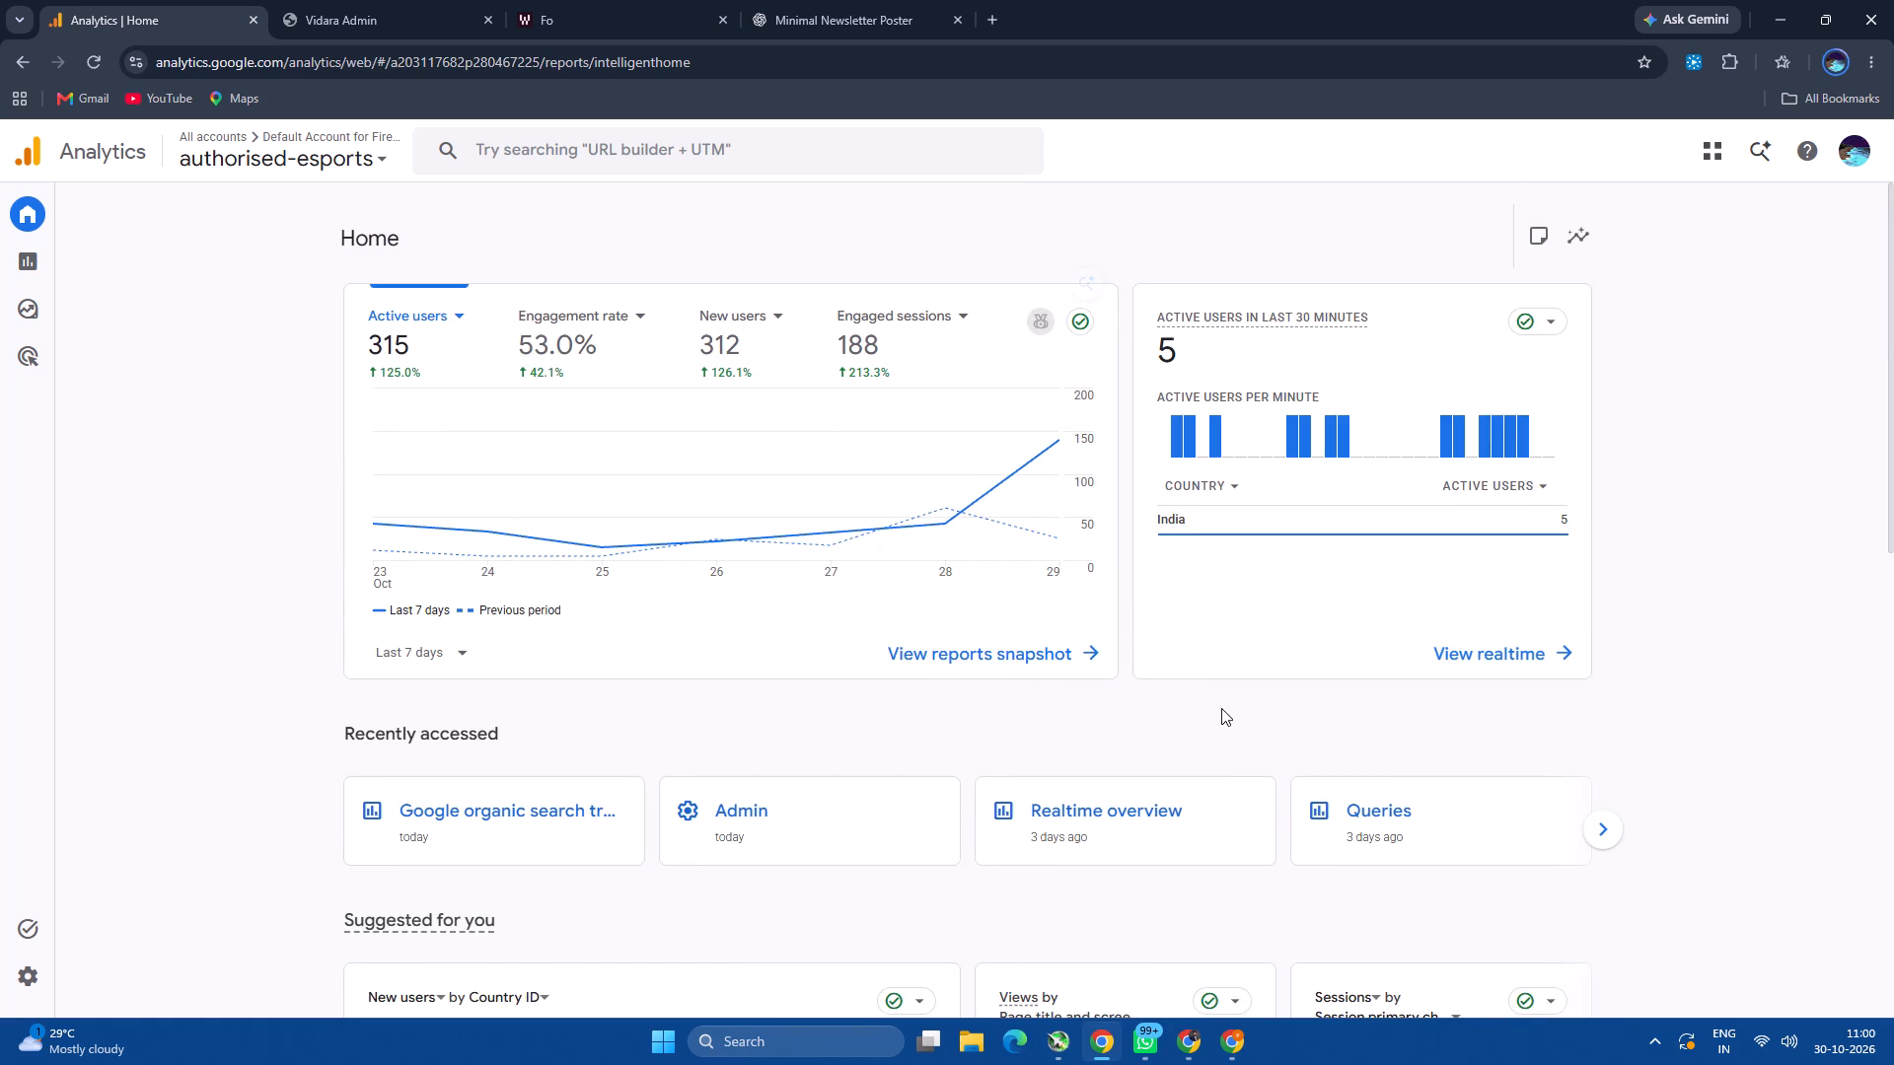
{"action": "left_click", "coordinate": [840, 0]}
{"action": "left_click", "coordinate": [618, 0]}
{"action": "left_click", "coordinate": [228, 0]}
Review the Incomplete Signups page in Vidara Admin, examining the registration funnel and the list of unfinished accounts.
{"action": "left_click", "coordinate": [306, 0]}
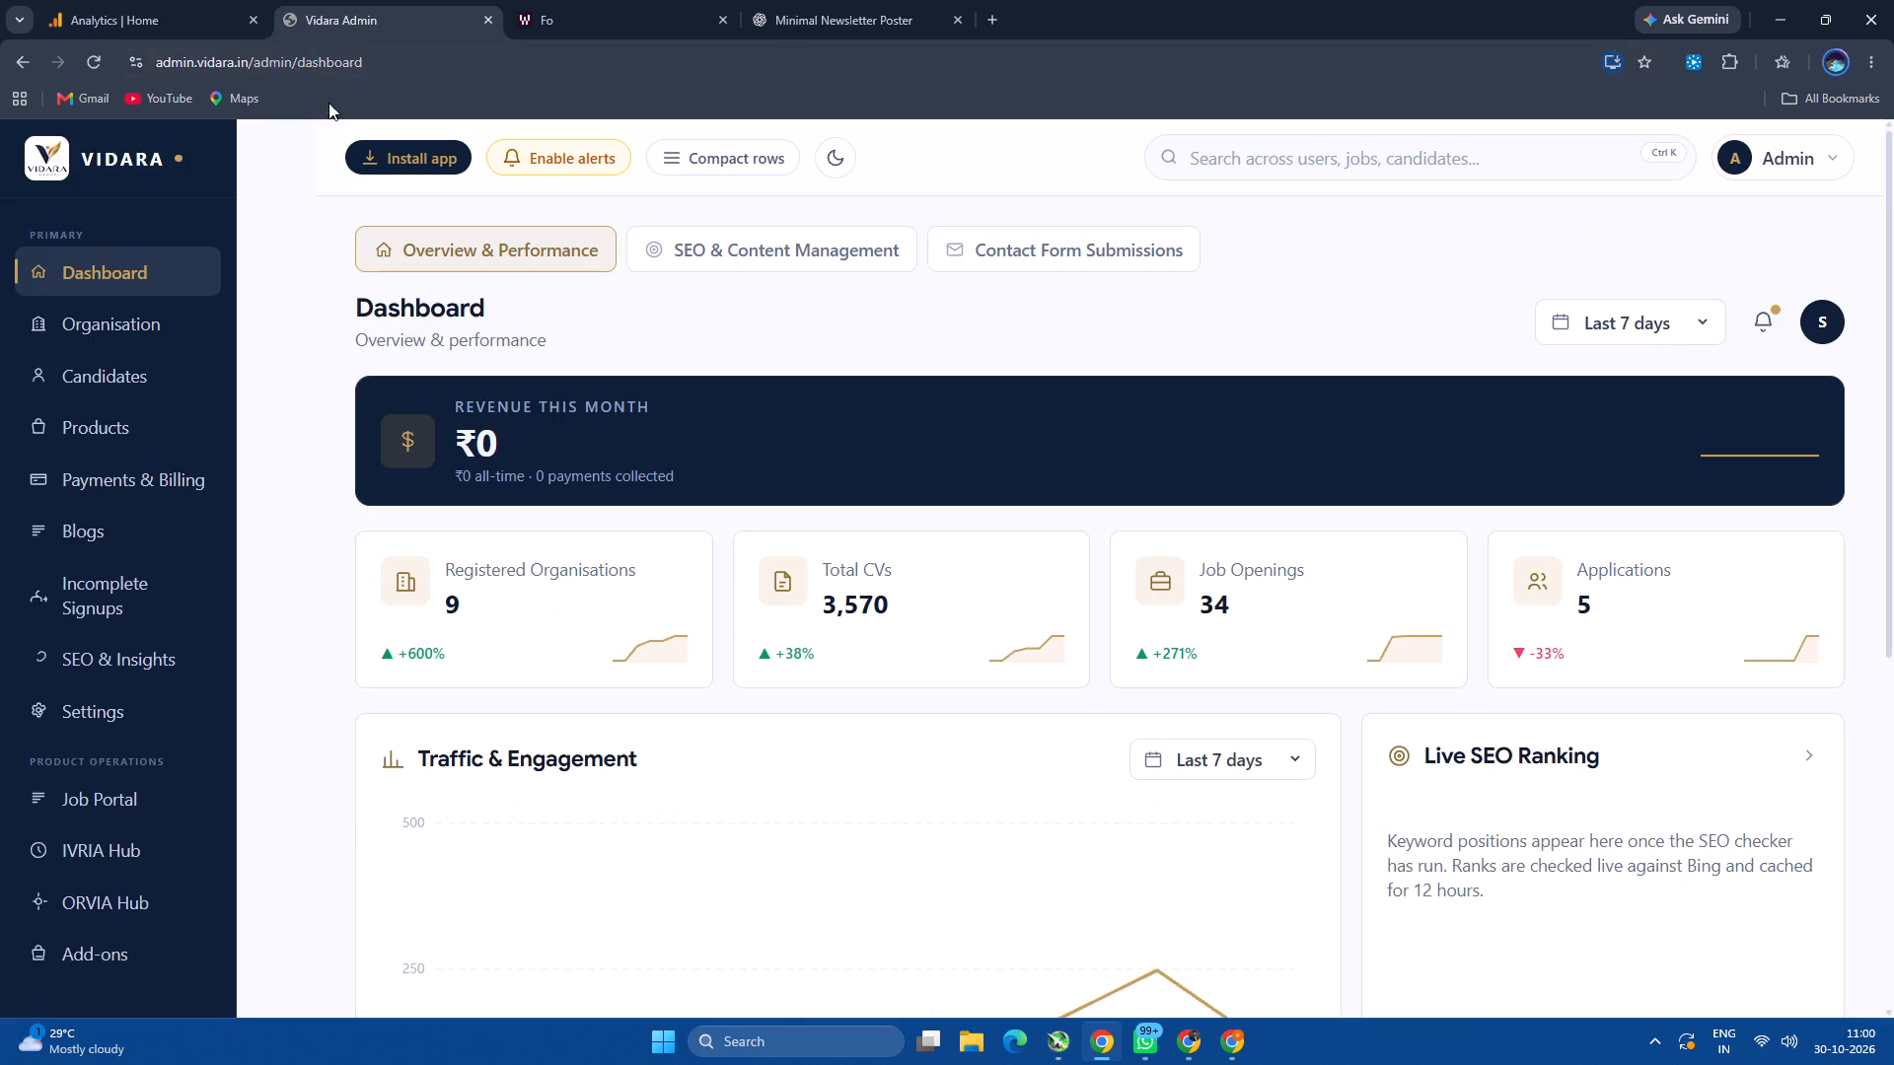
{"action": "left_click", "coordinate": [105, 604]}
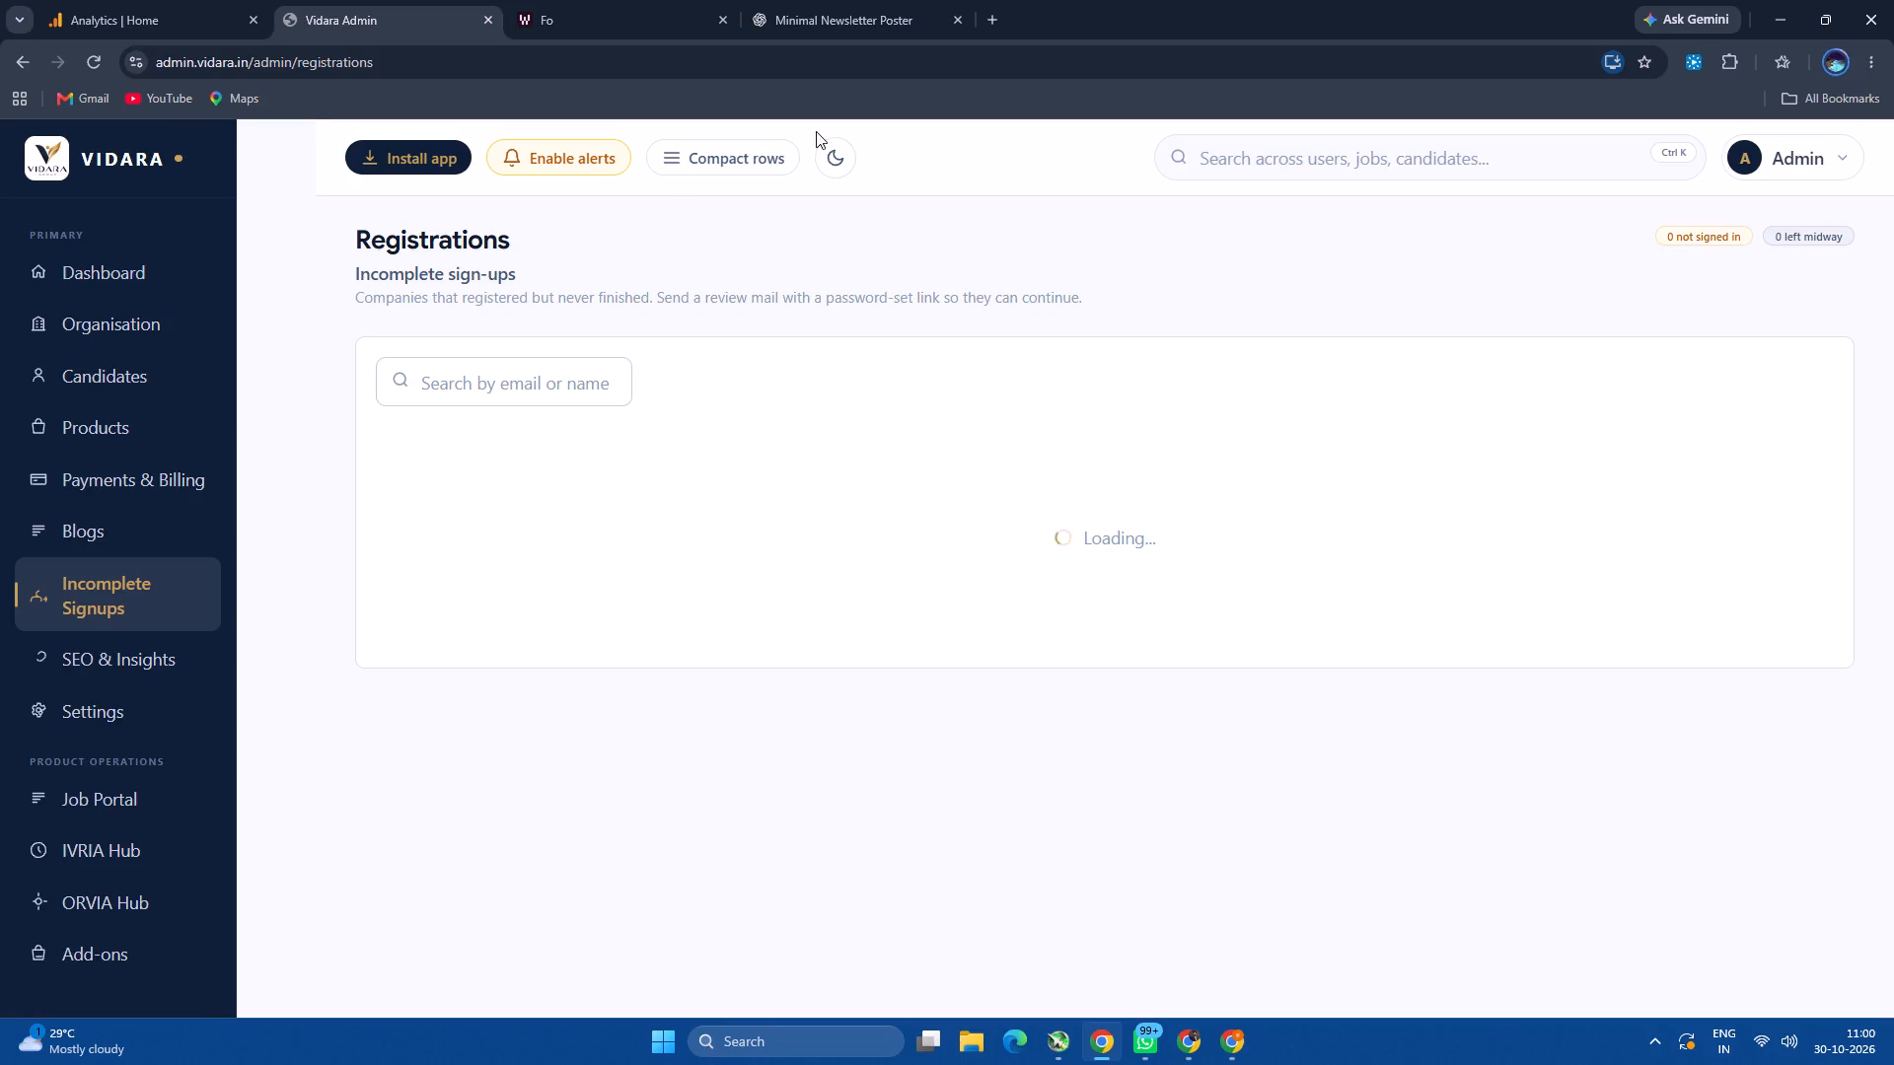
{"action": "left_click", "coordinate": [745, 156]}
{"action": "left_click", "coordinate": [745, 156]}
{"action": "left_click", "coordinate": [745, 156]}
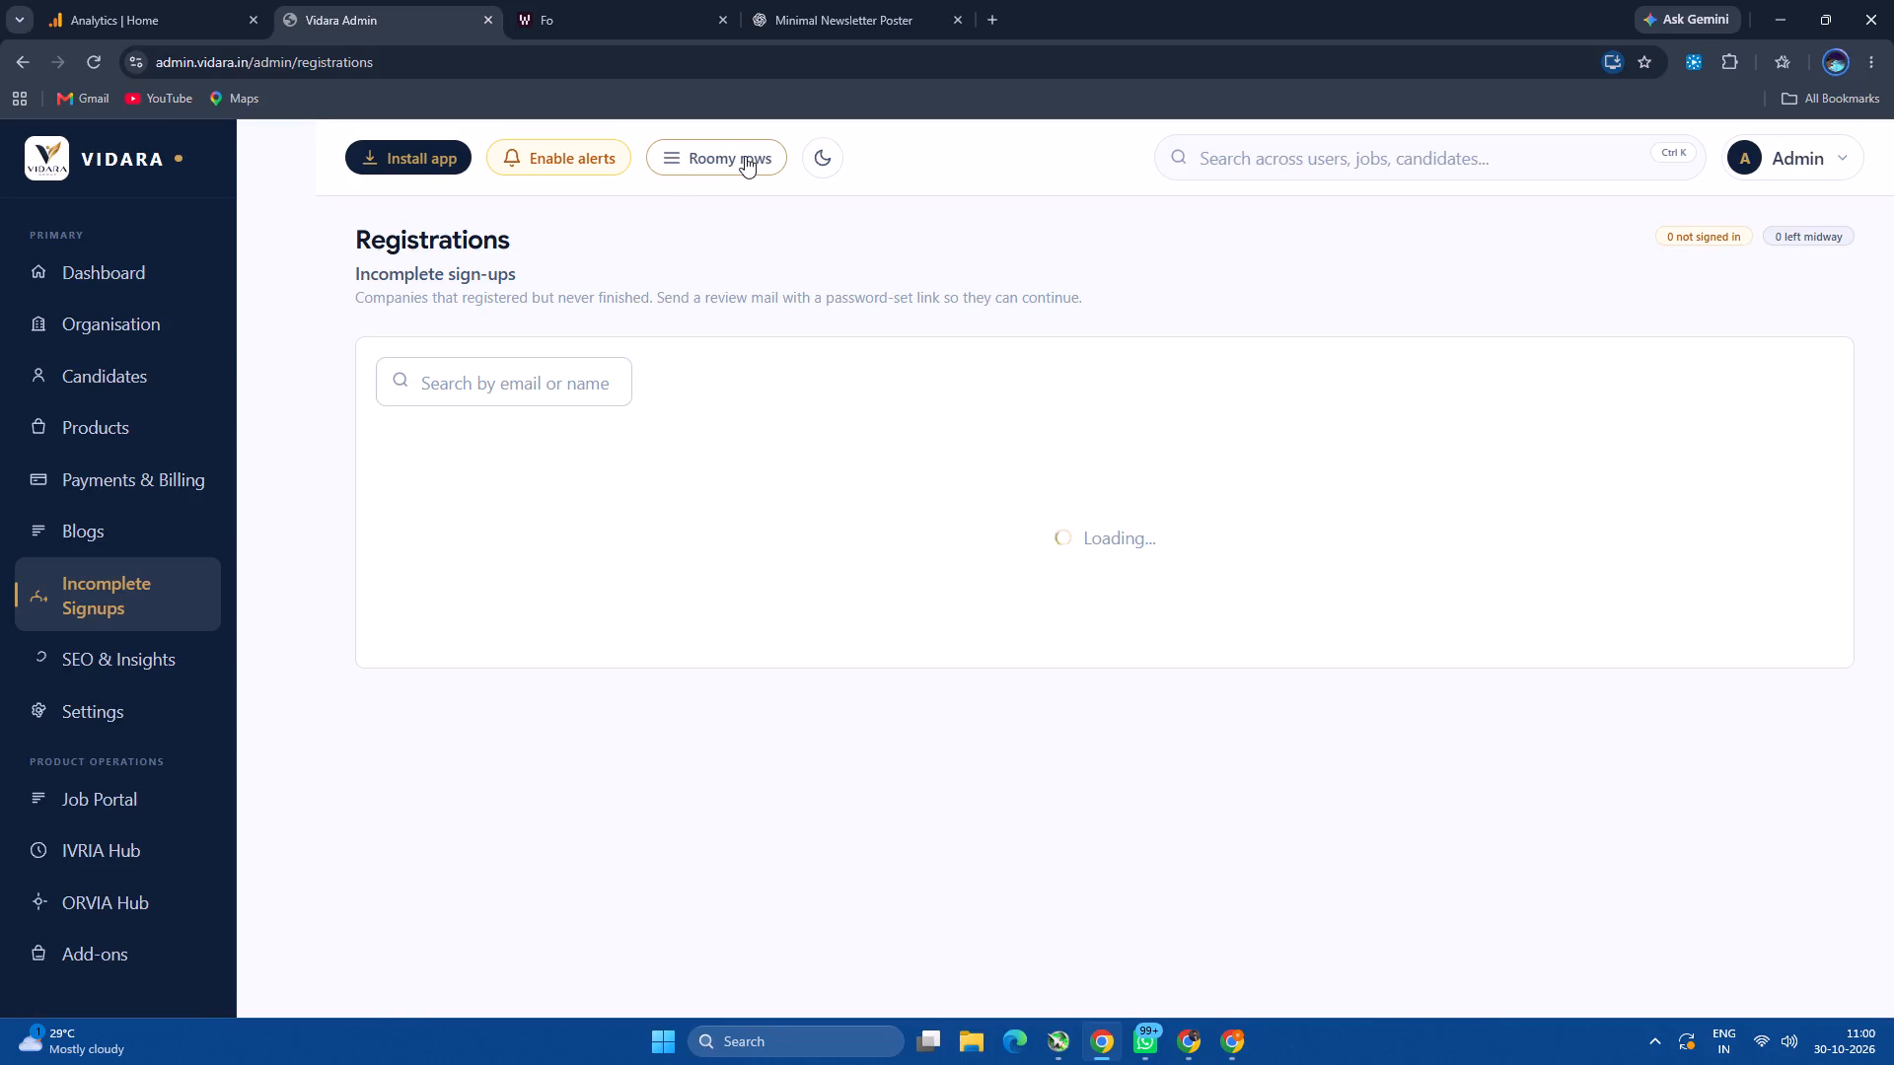
{"action": "left_click", "coordinate": [745, 156]}
{"action": "scroll", "coordinate": [1154, 551], "scroll_direction": "down", "scroll_amount": 5}
{"action": "scroll", "coordinate": [1154, 551], "scroll_direction": "up", "scroll_amount": 1}
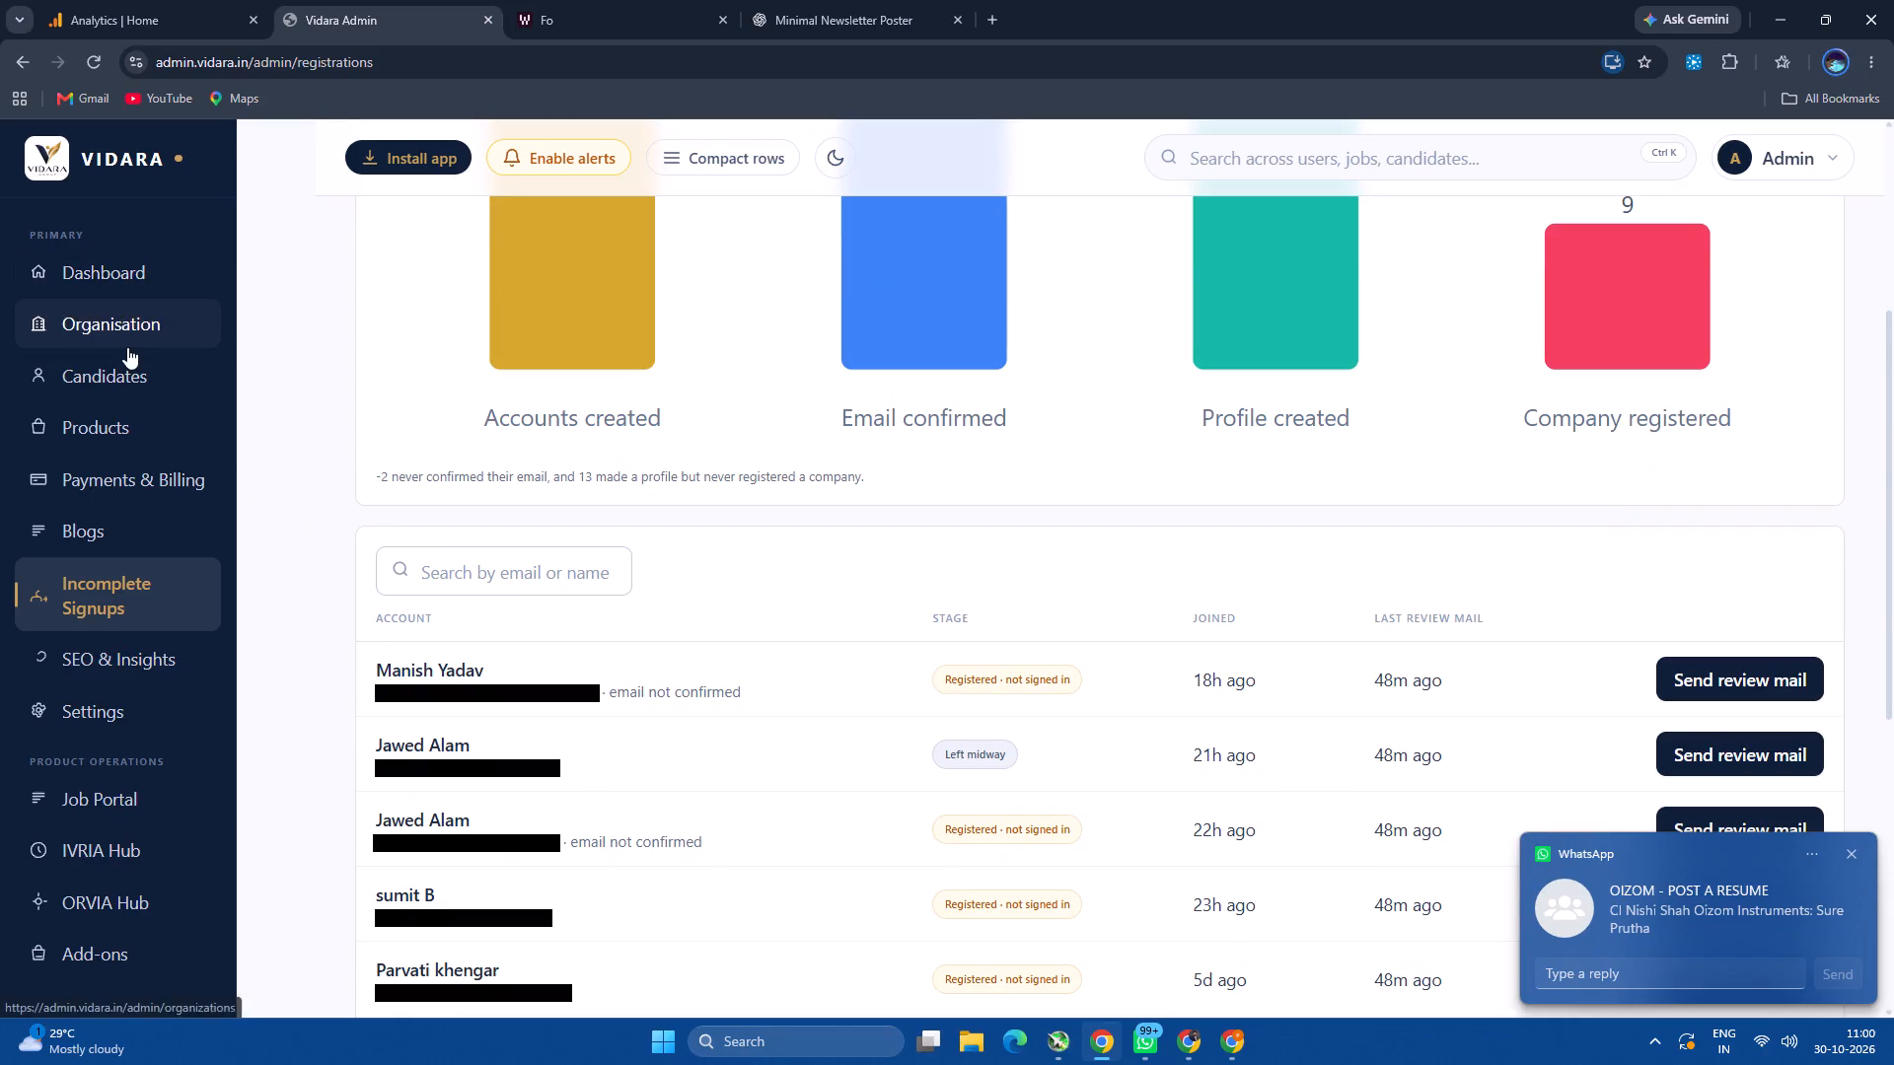
{"action": "scroll", "coordinate": [100, 219], "scroll_direction": "up", "scroll_amount": 3}
Return Vidara Admin to its Dashboard and close that site's browser tab.
{"action": "left_click", "coordinate": [115, 267]}
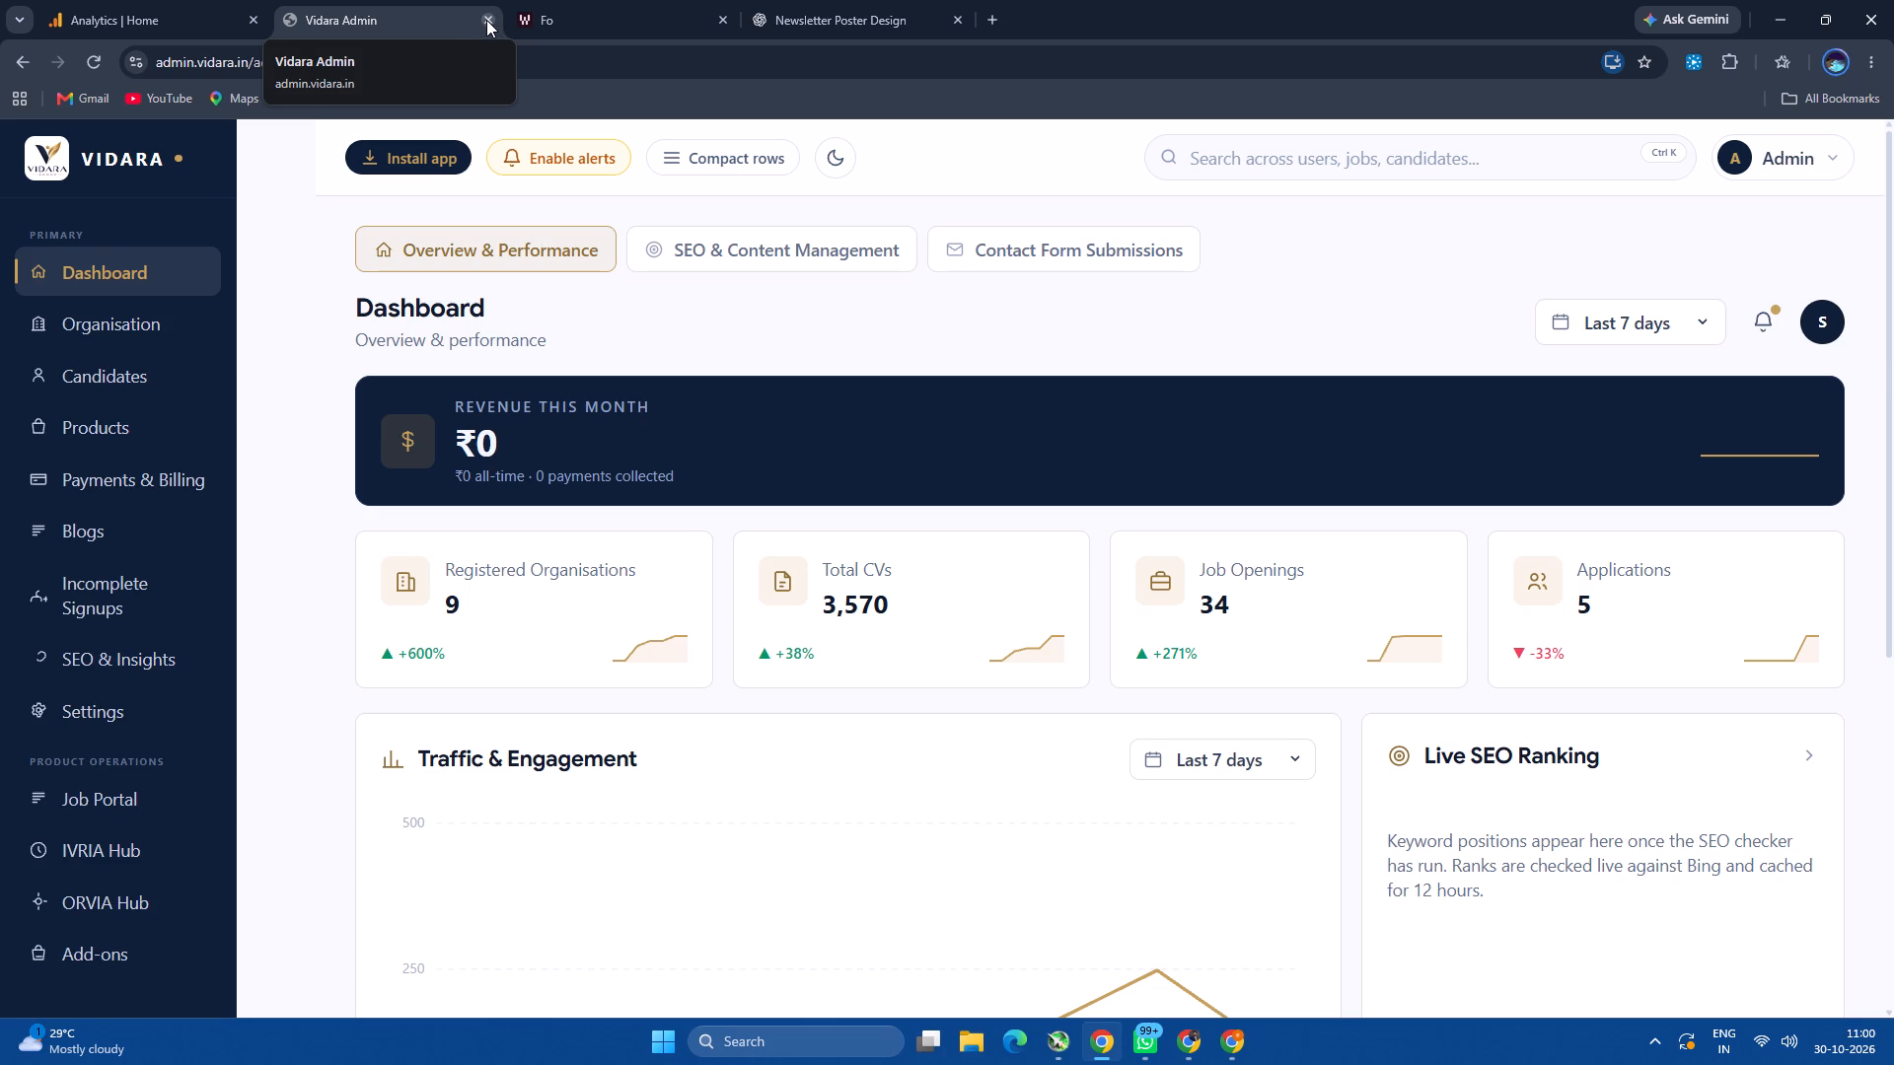
{"action": "left_click", "coordinate": [486, 20]}
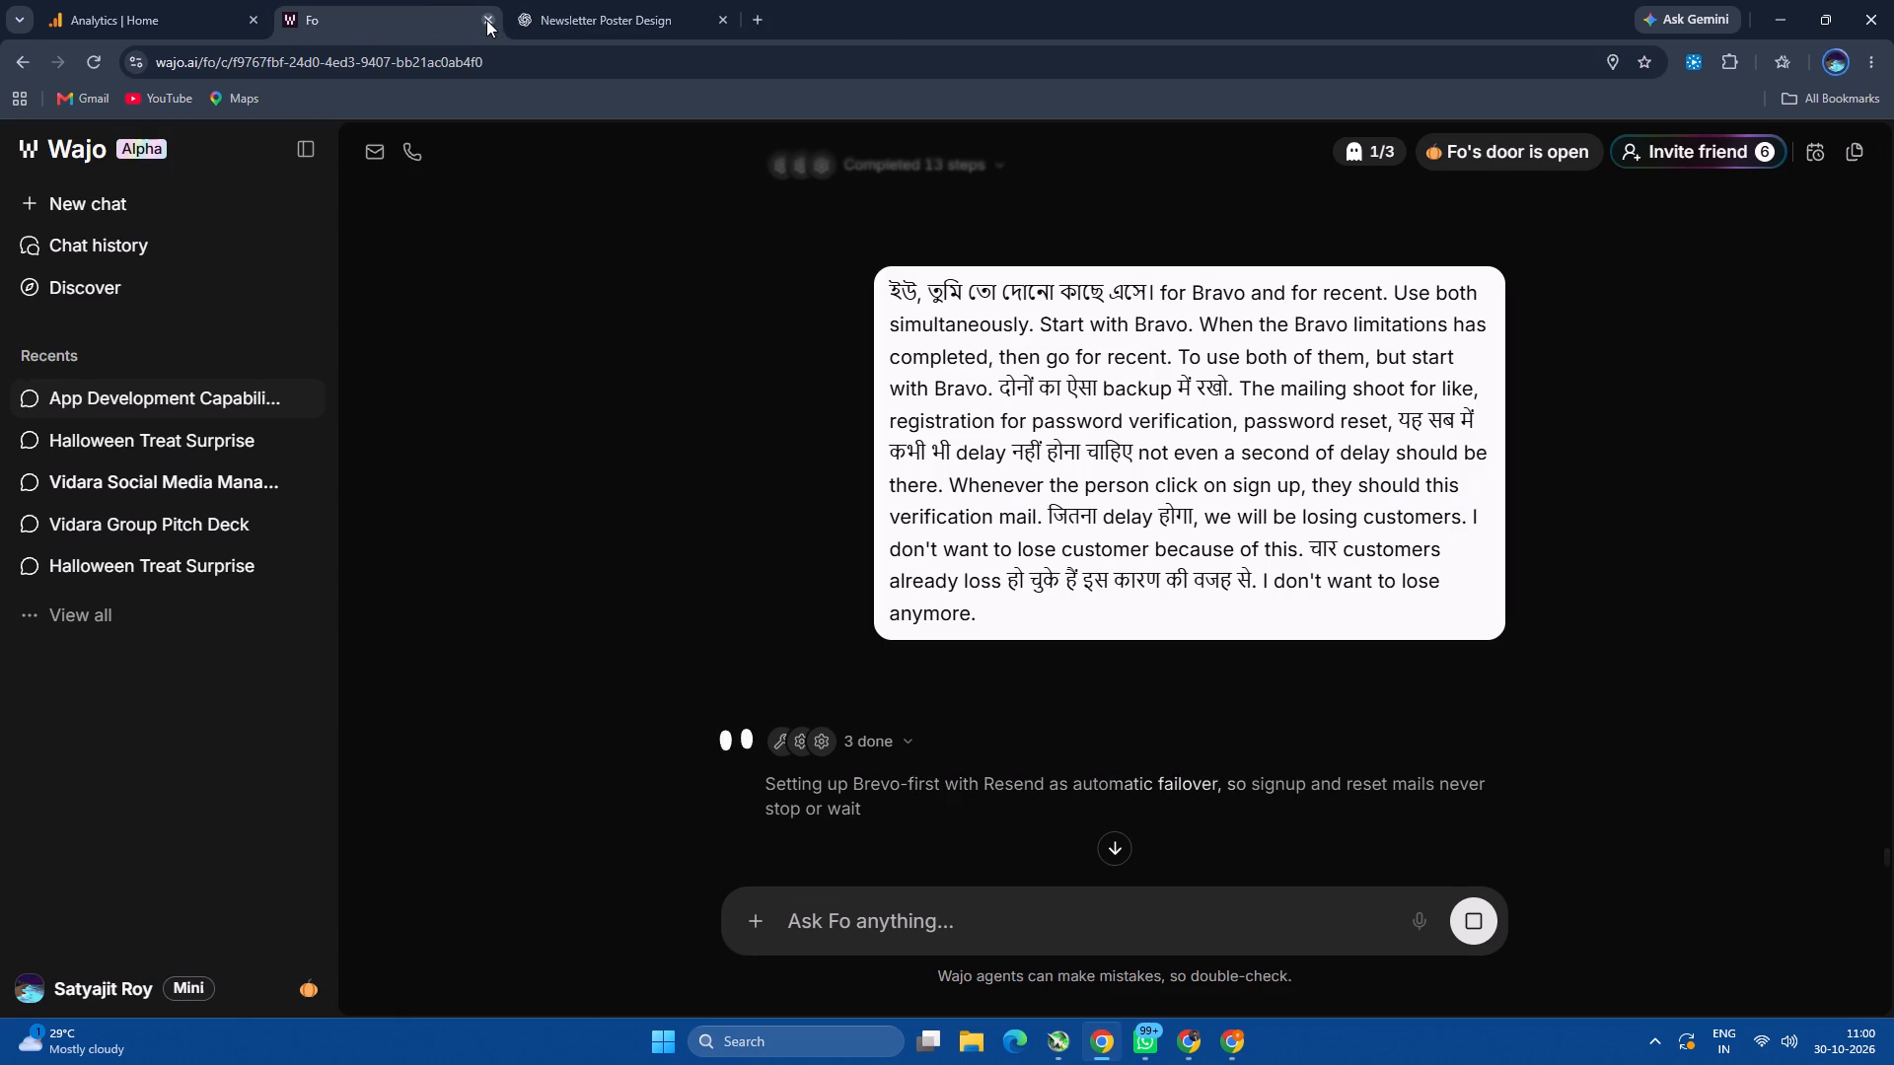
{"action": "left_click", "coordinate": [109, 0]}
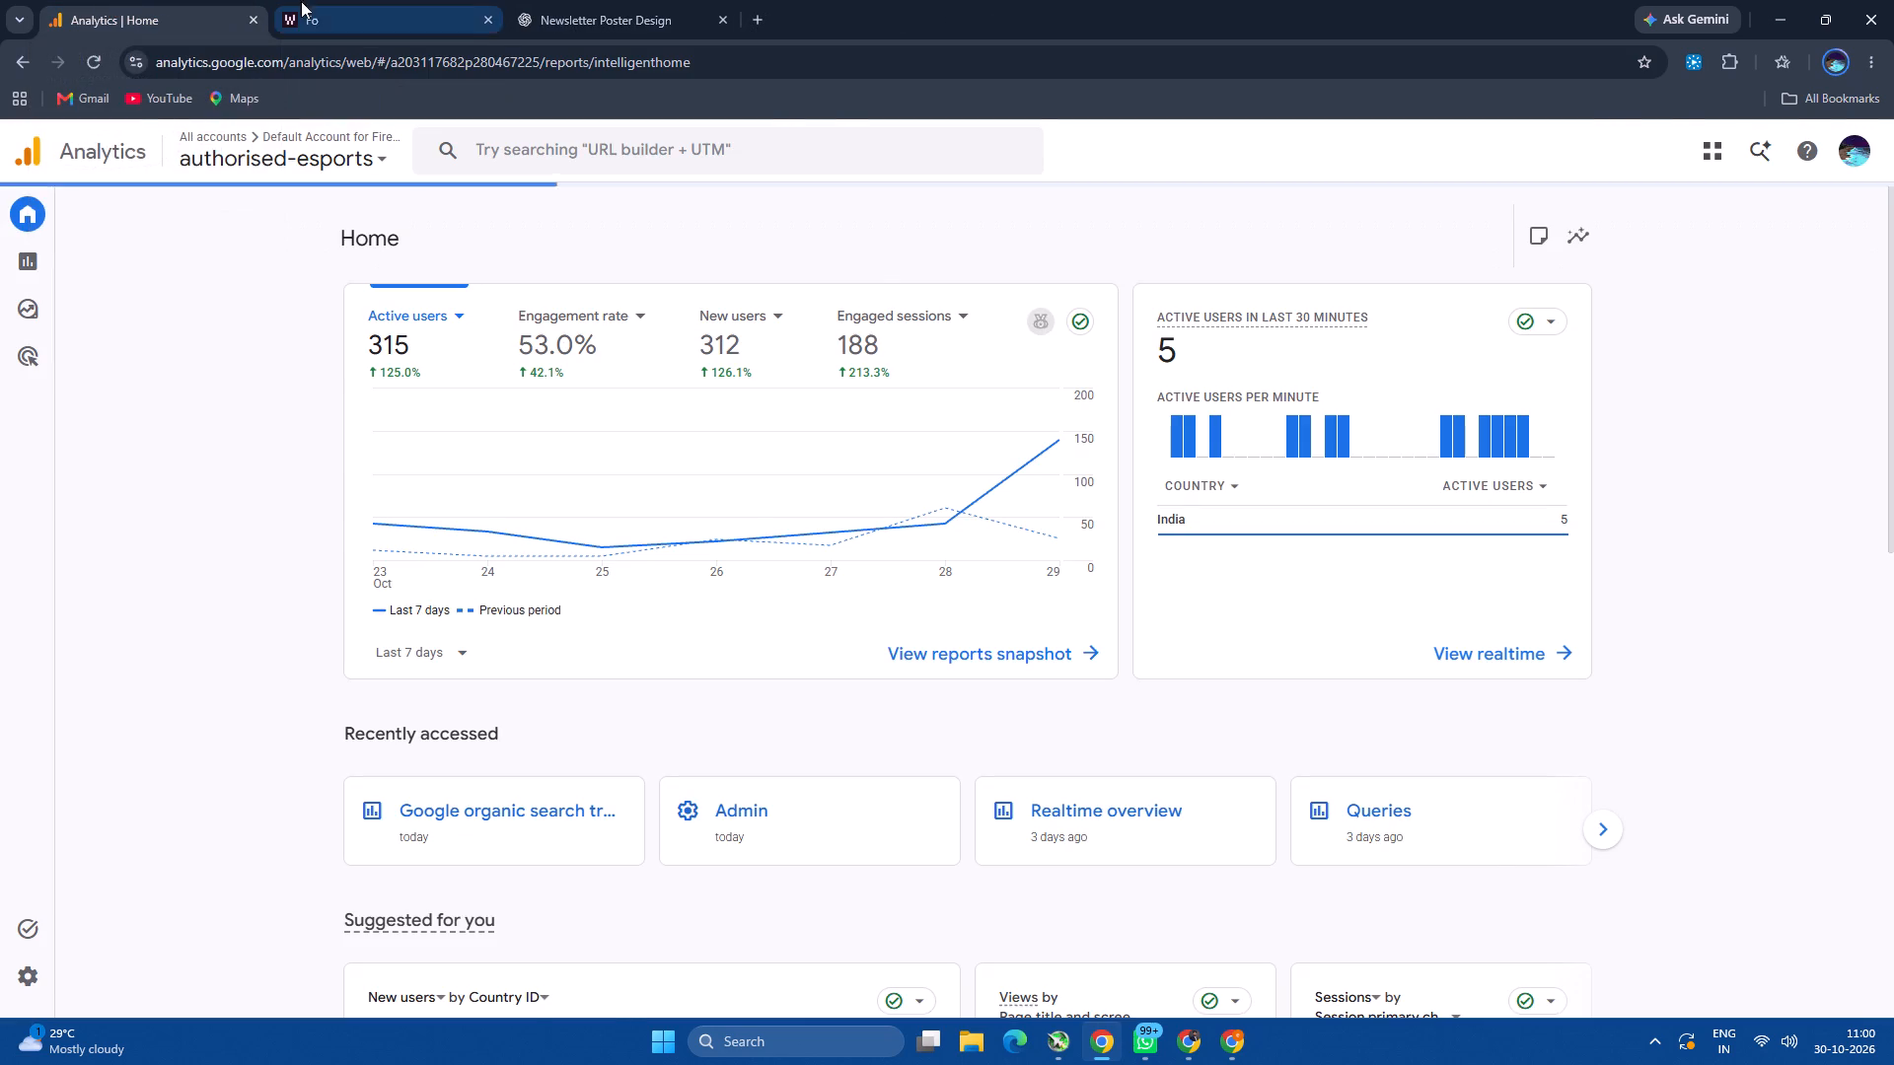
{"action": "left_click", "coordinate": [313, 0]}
Open the generated ERA CONNECT October 2026 poster full size in the ChatGPT conversation, download it, and close the preview.
{"action": "left_click", "coordinate": [643, 26]}
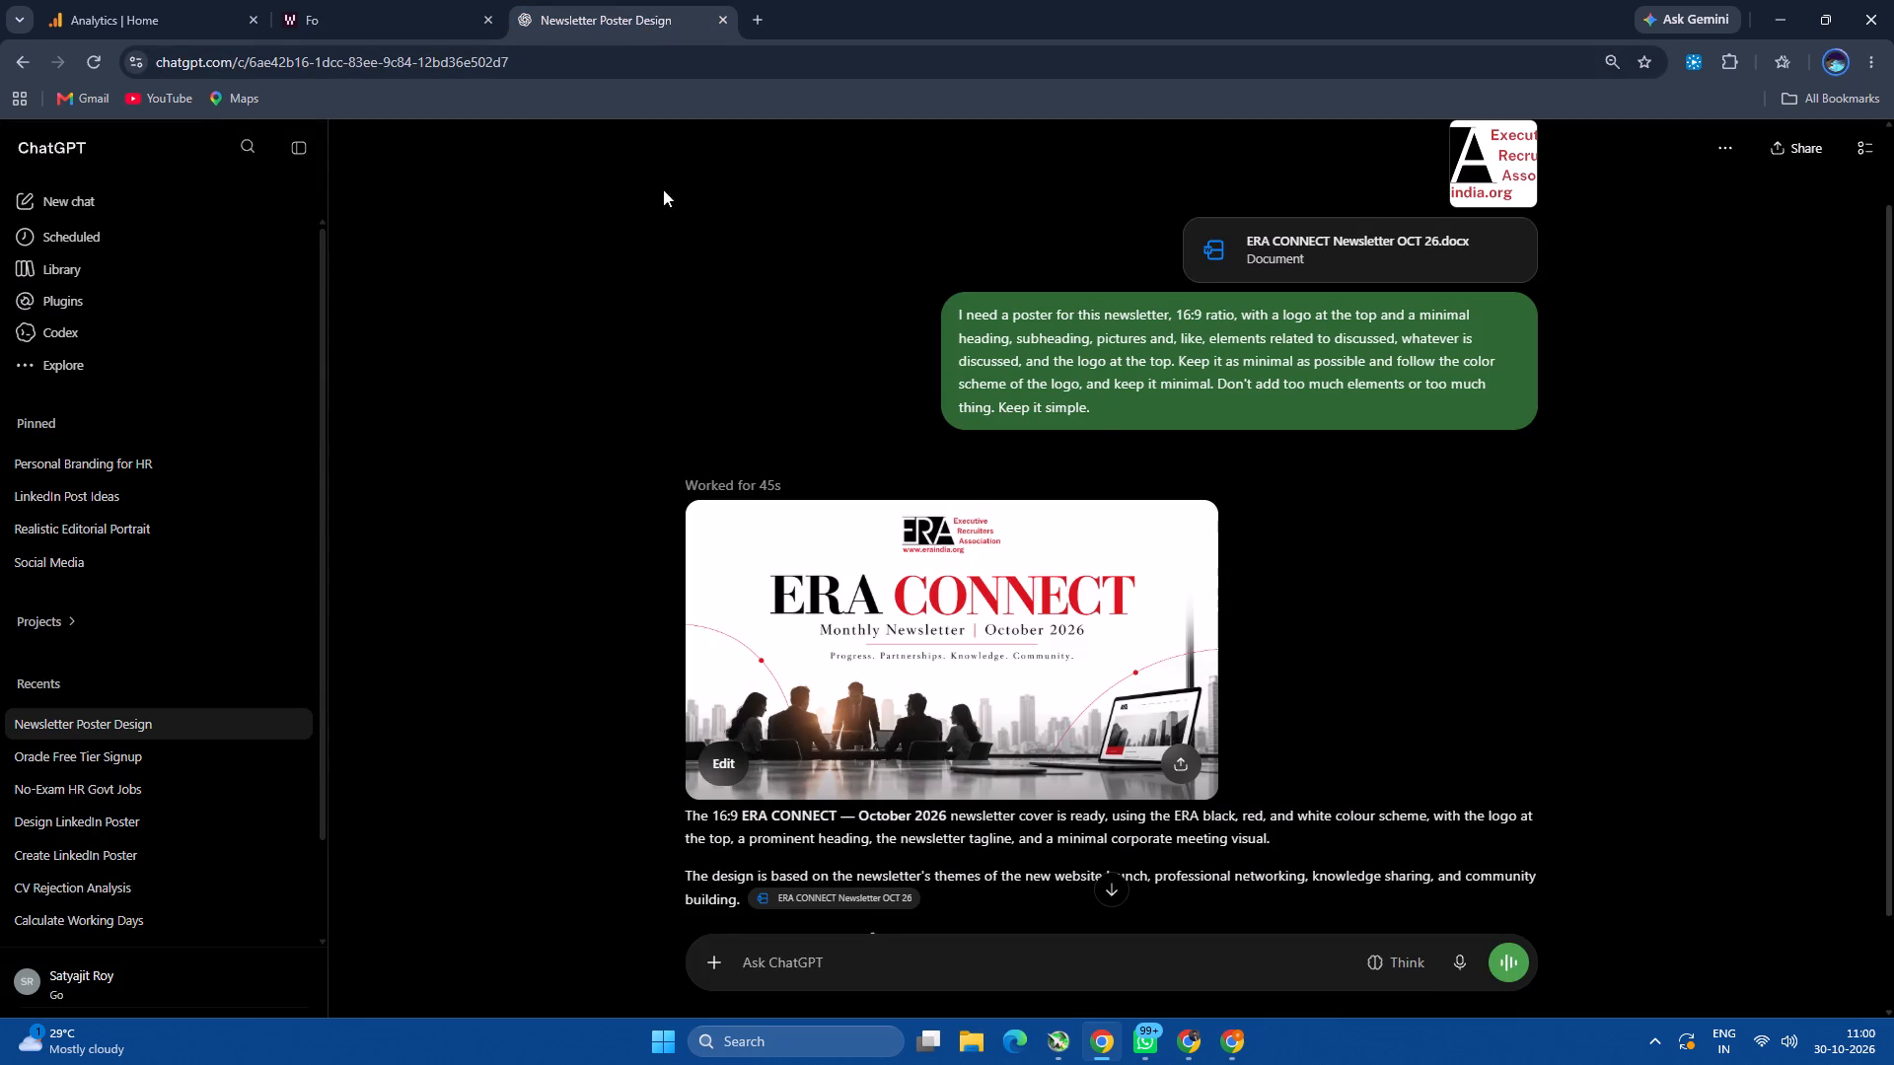
{"action": "left_click", "coordinate": [918, 579]}
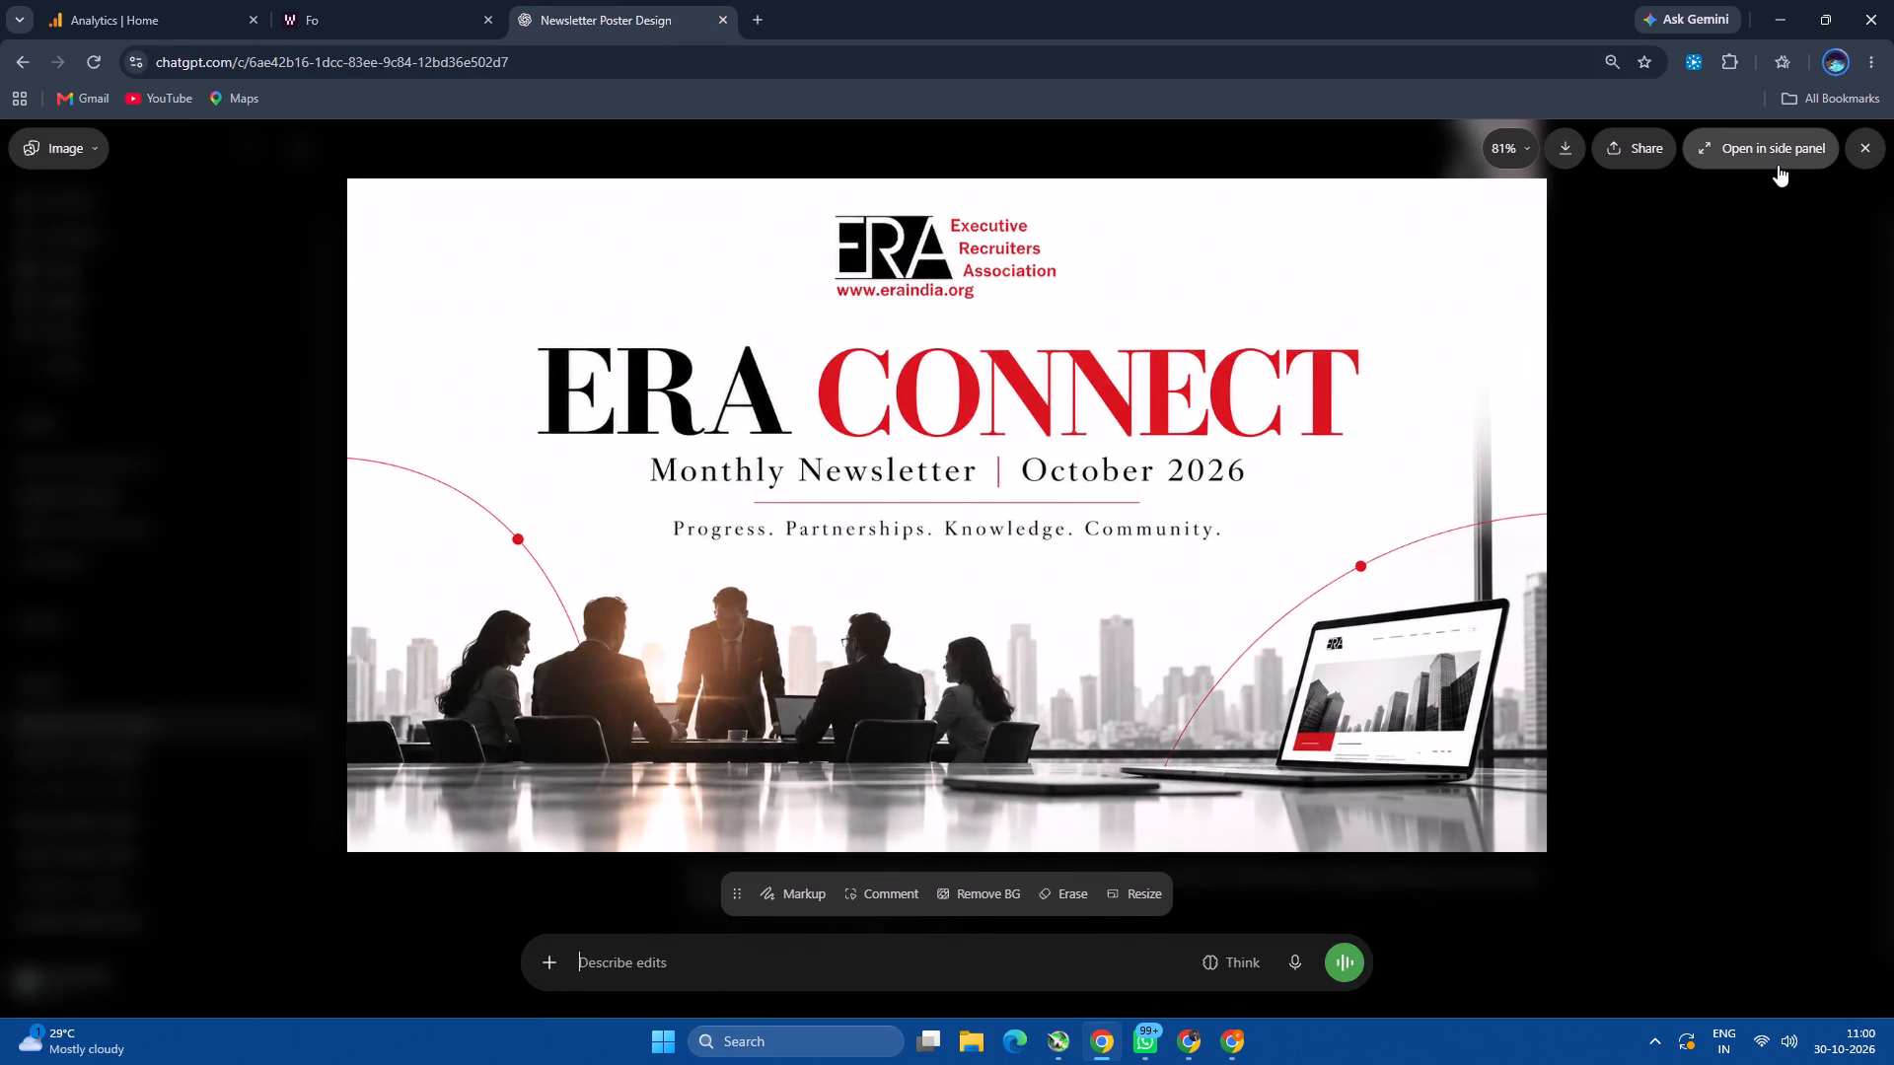
{"action": "left_click", "coordinate": [1567, 148]}
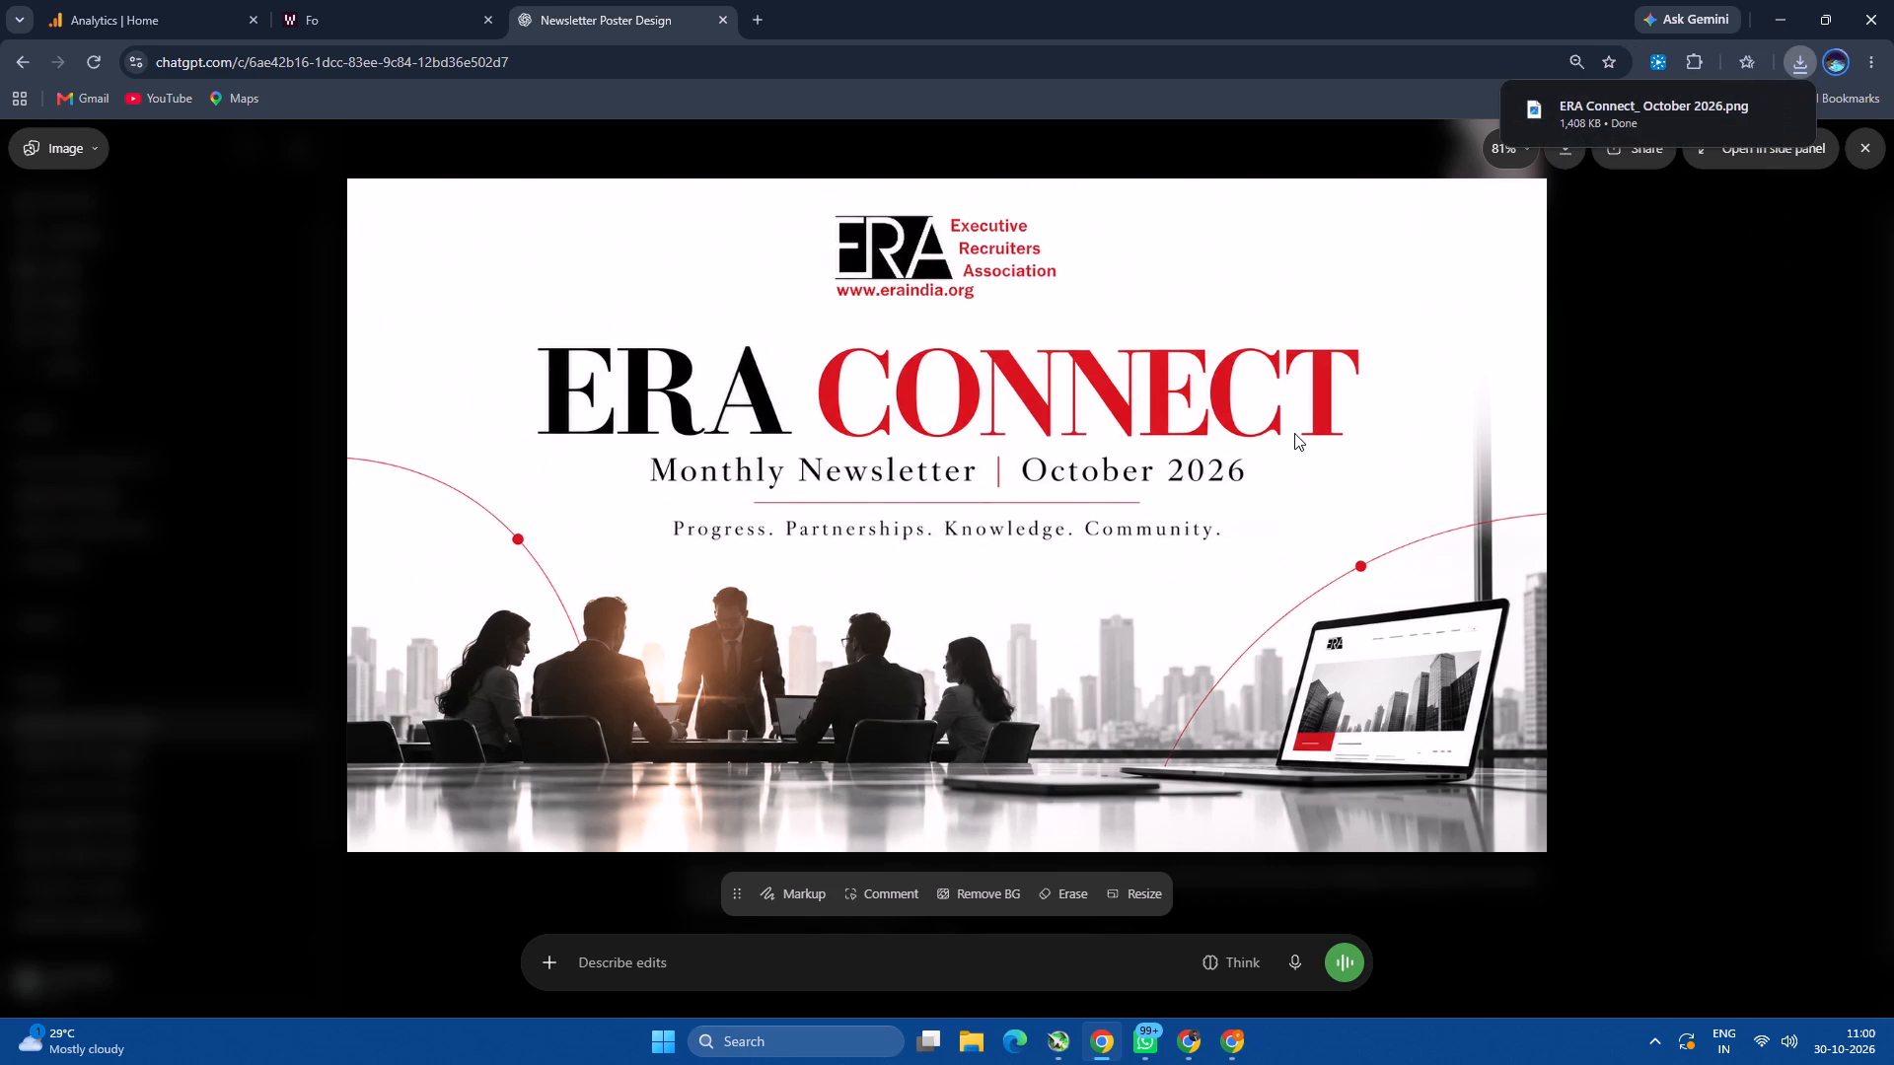
{"action": "left_click", "coordinate": [1868, 145]}
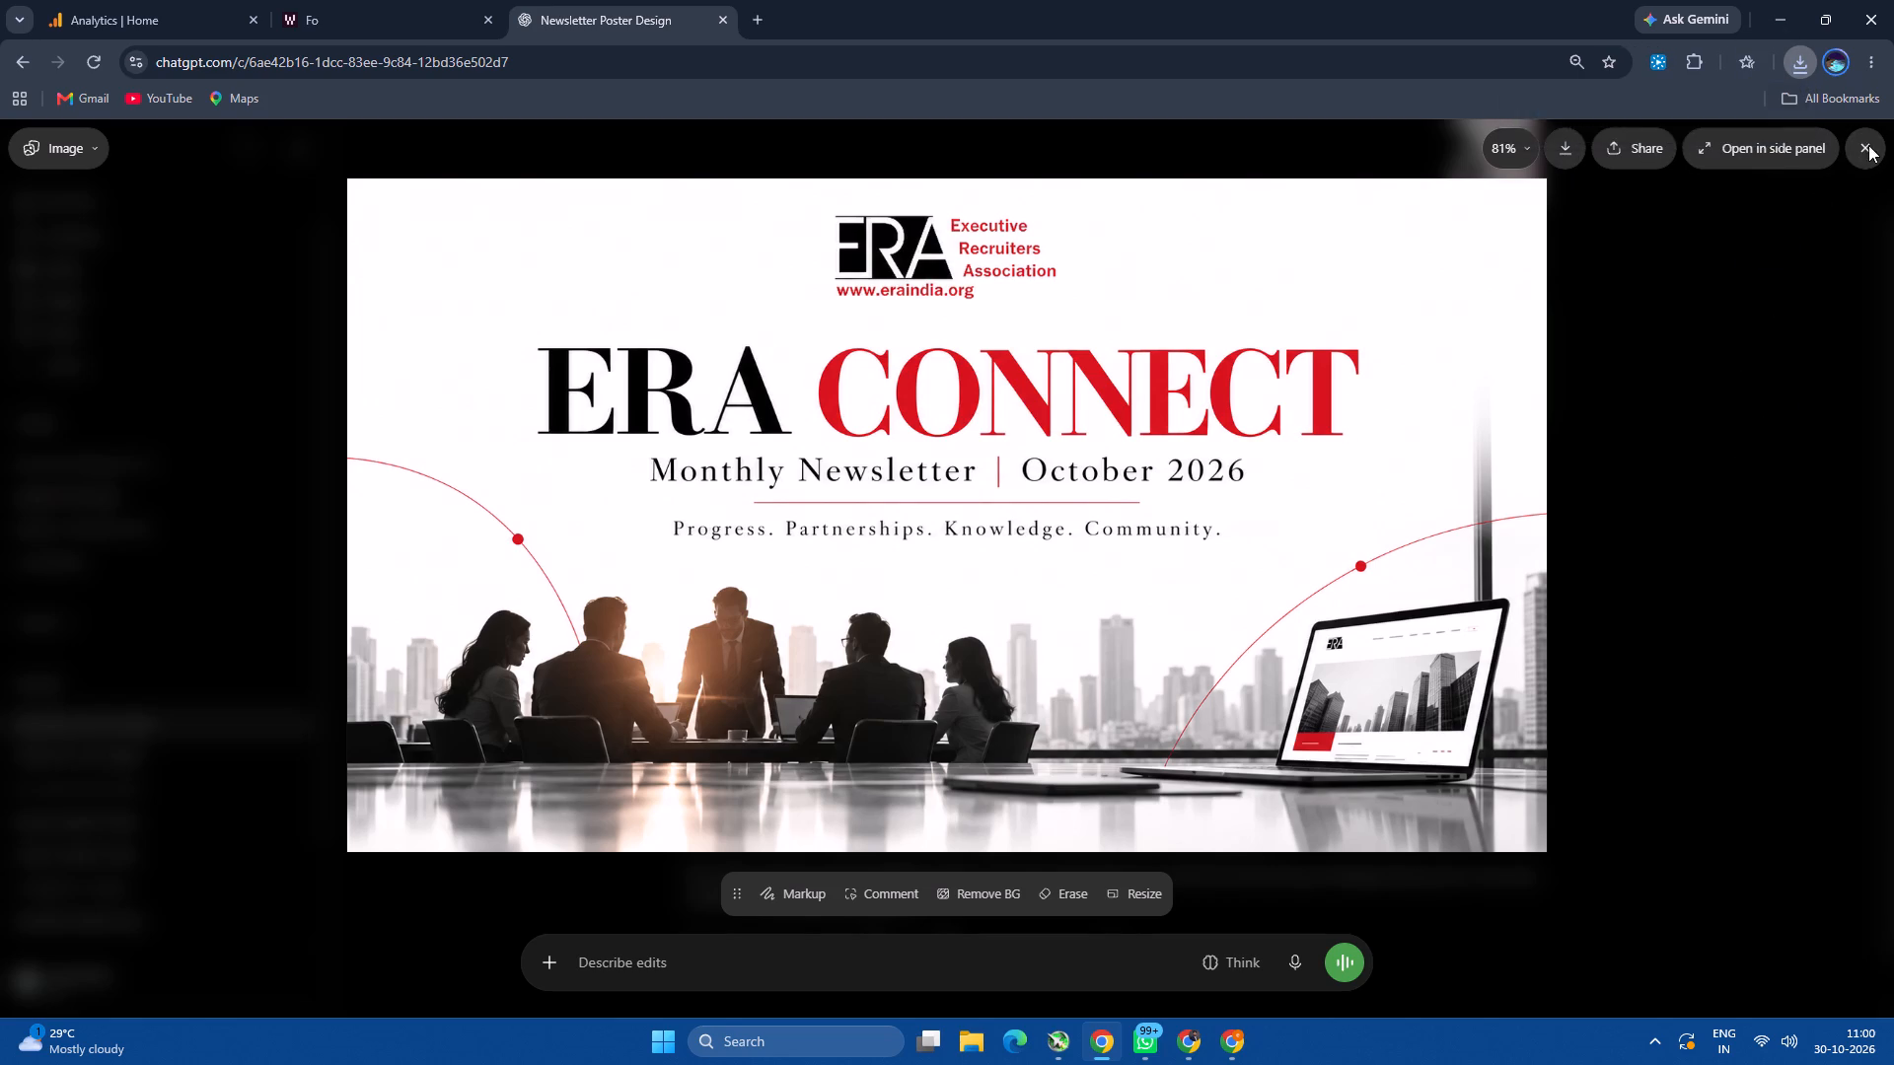
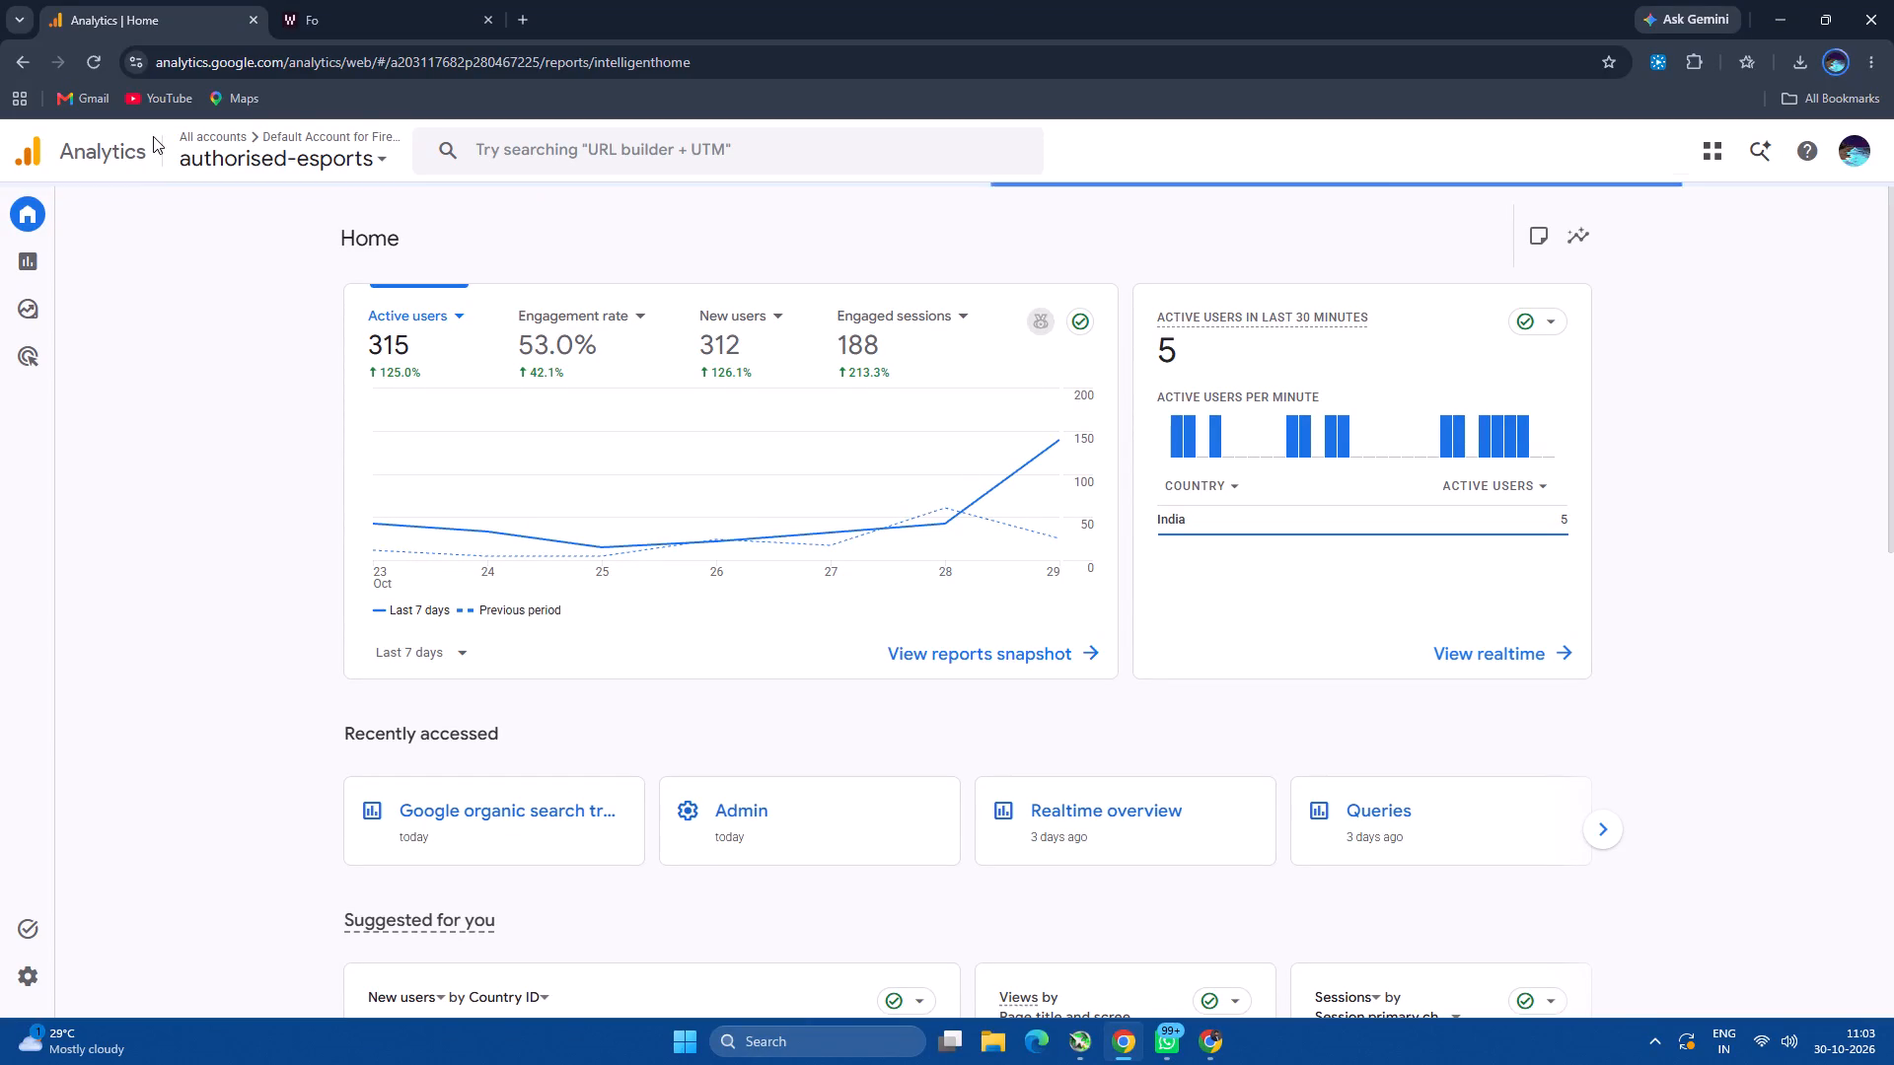
Switch to the other Chrome window with the Monthly Newsletter Launch conversation in ChatGPT's ERA project.
{"action": "left_click", "coordinate": [370, 0]}
{"action": "left_click", "coordinate": [1217, 1043]}
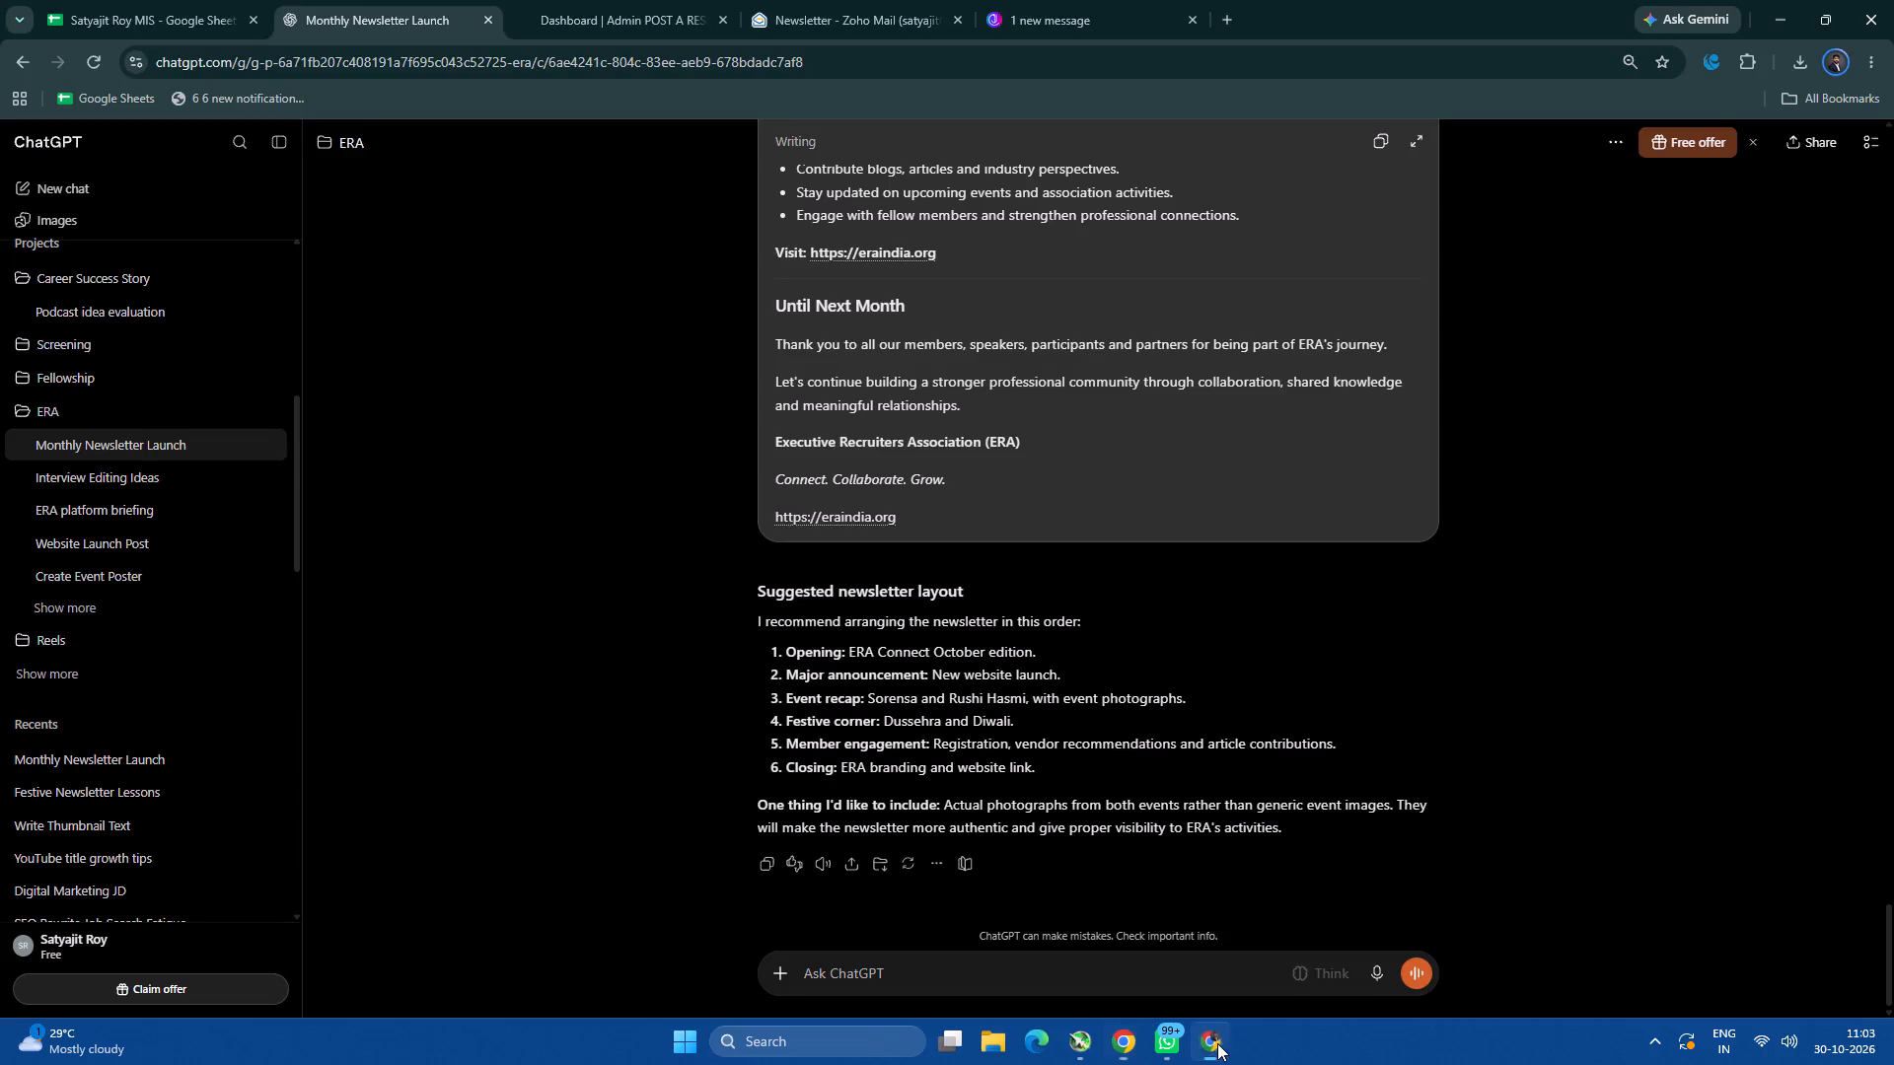
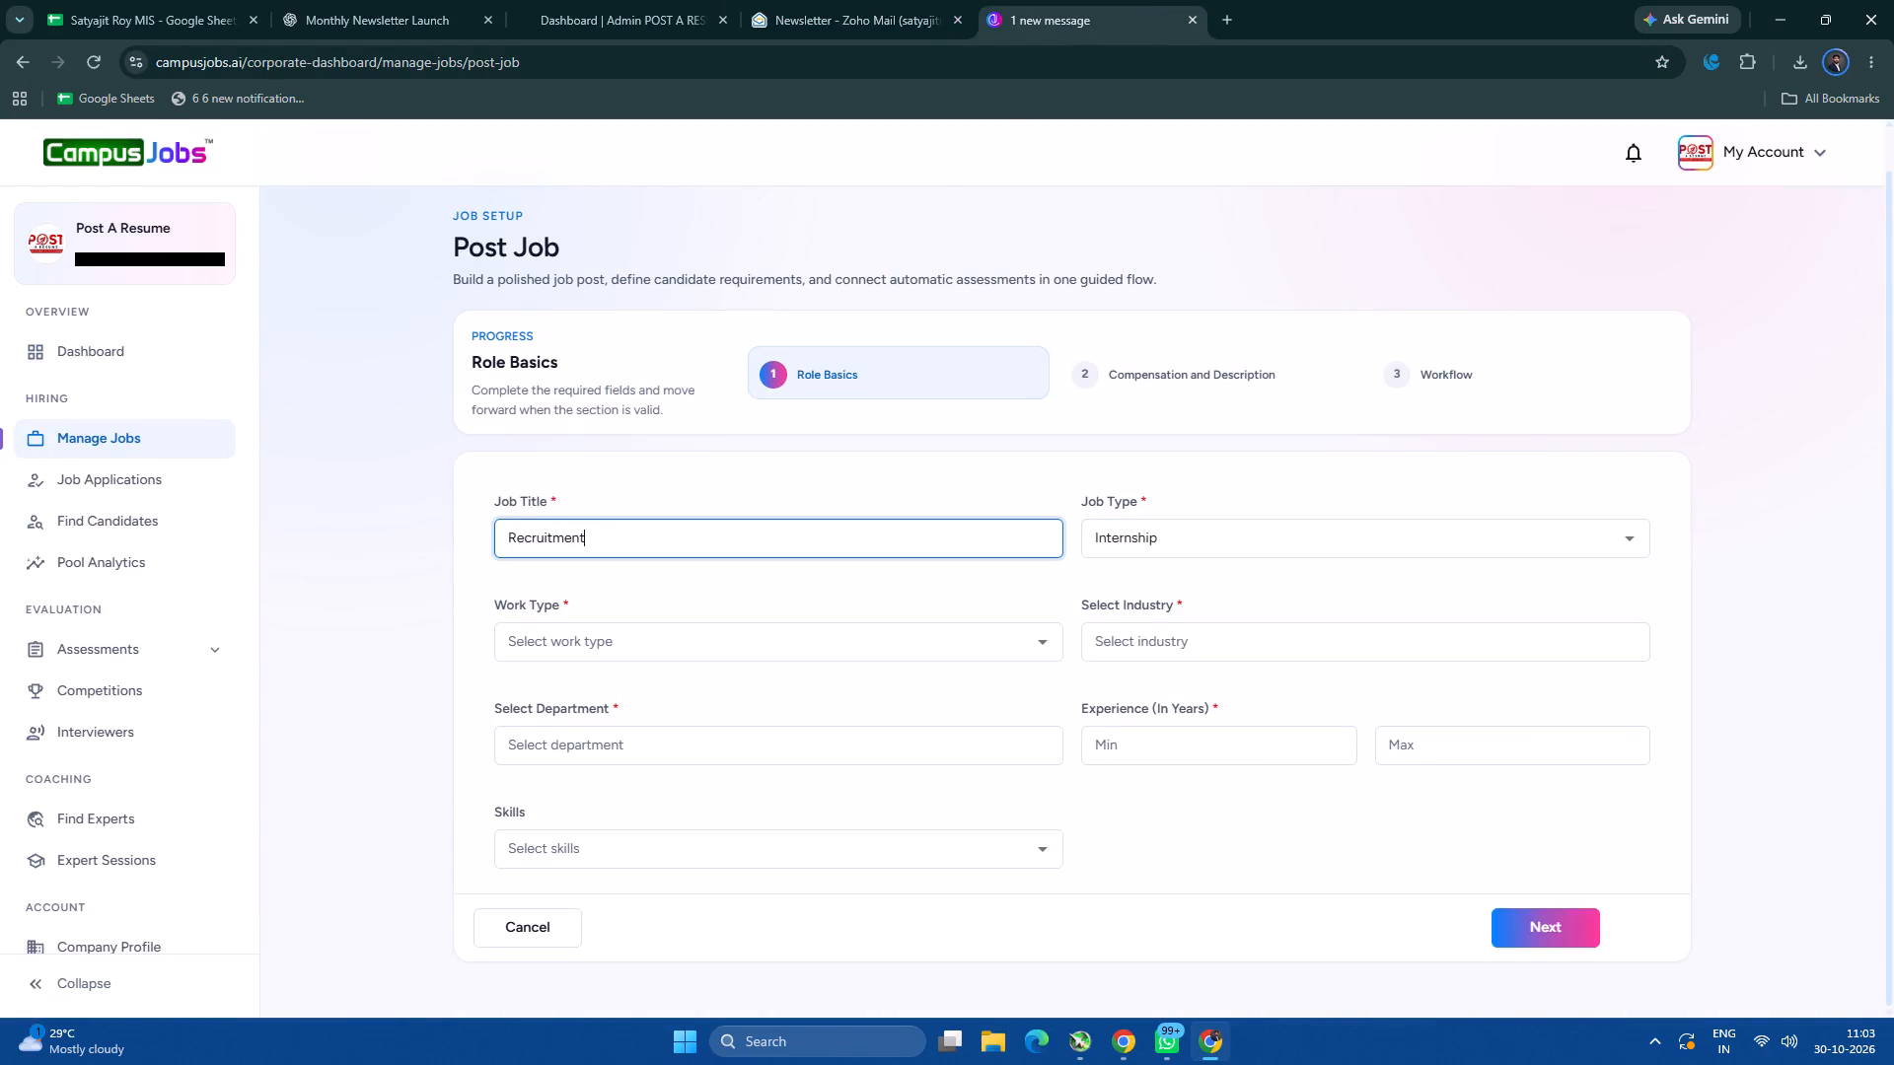
Complete the job title as Recruitment Fellowship and set the work type to Remote.
{"action": "type", "text": "Fellowshi"}
{"action": "type", "text": "p"}
{"action": "left_click", "coordinate": [652, 636]}
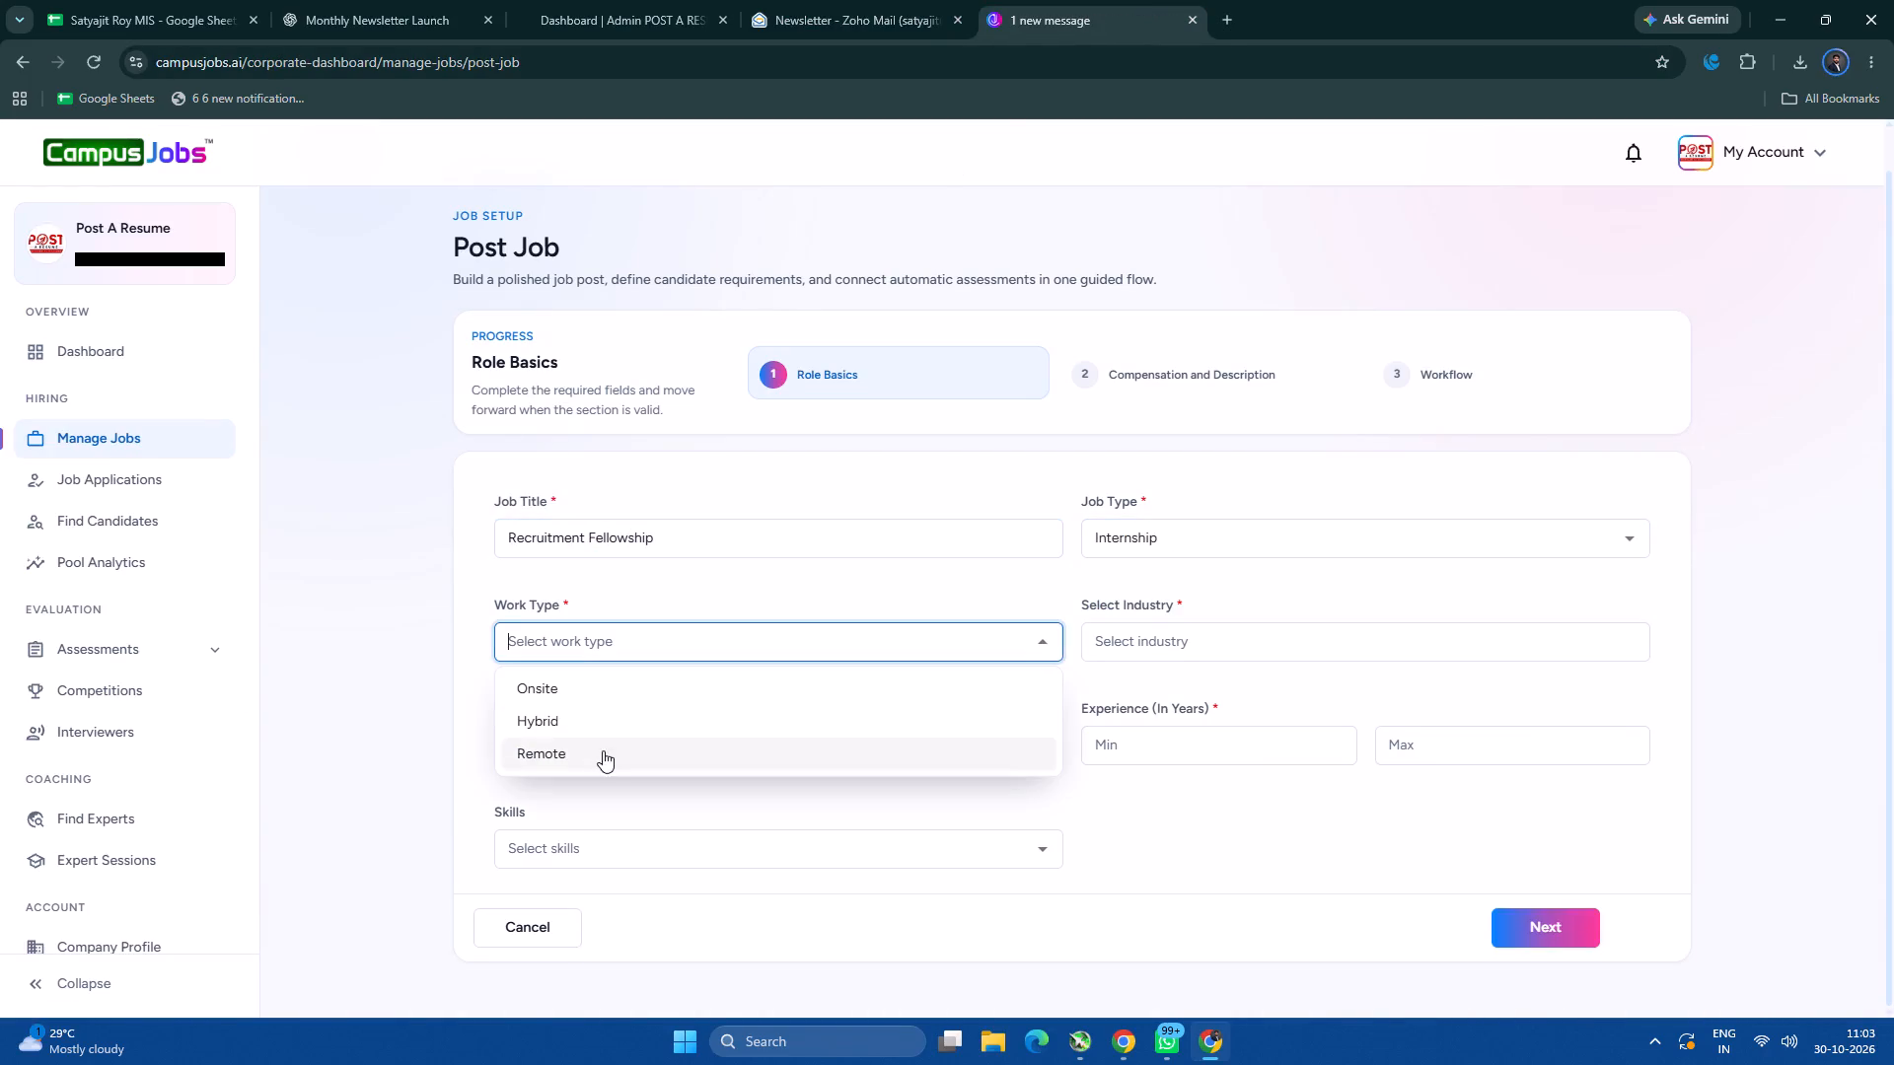
{"action": "left_click", "coordinate": [603, 752]}
Set the job posting's industry to Human Resources.
{"action": "left_click", "coordinate": [1138, 634]}
{"action": "scroll", "coordinate": [1210, 495], "scroll_direction": "down", "scroll_amount": 3}
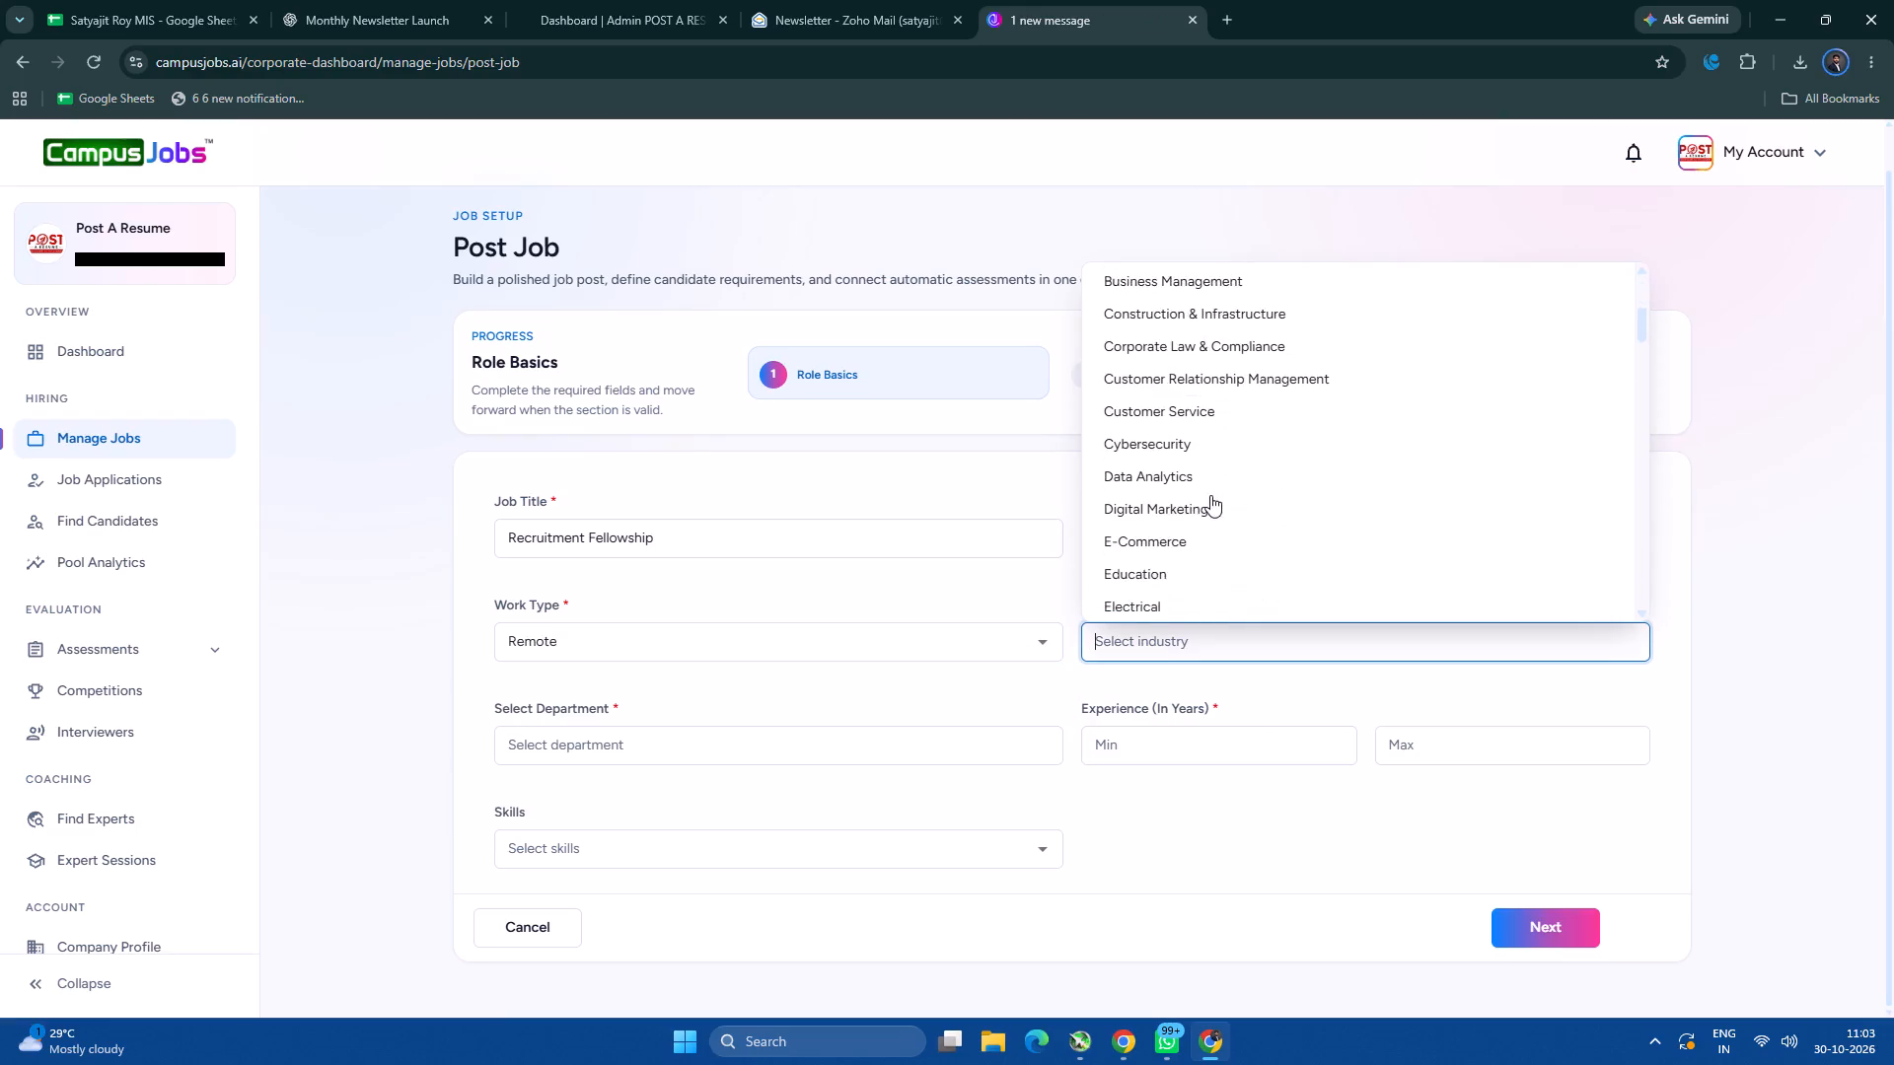
{"action": "scroll", "coordinate": [1210, 495], "scroll_direction": "down", "scroll_amount": 2}
{"action": "left_click", "coordinate": [1182, 569]}
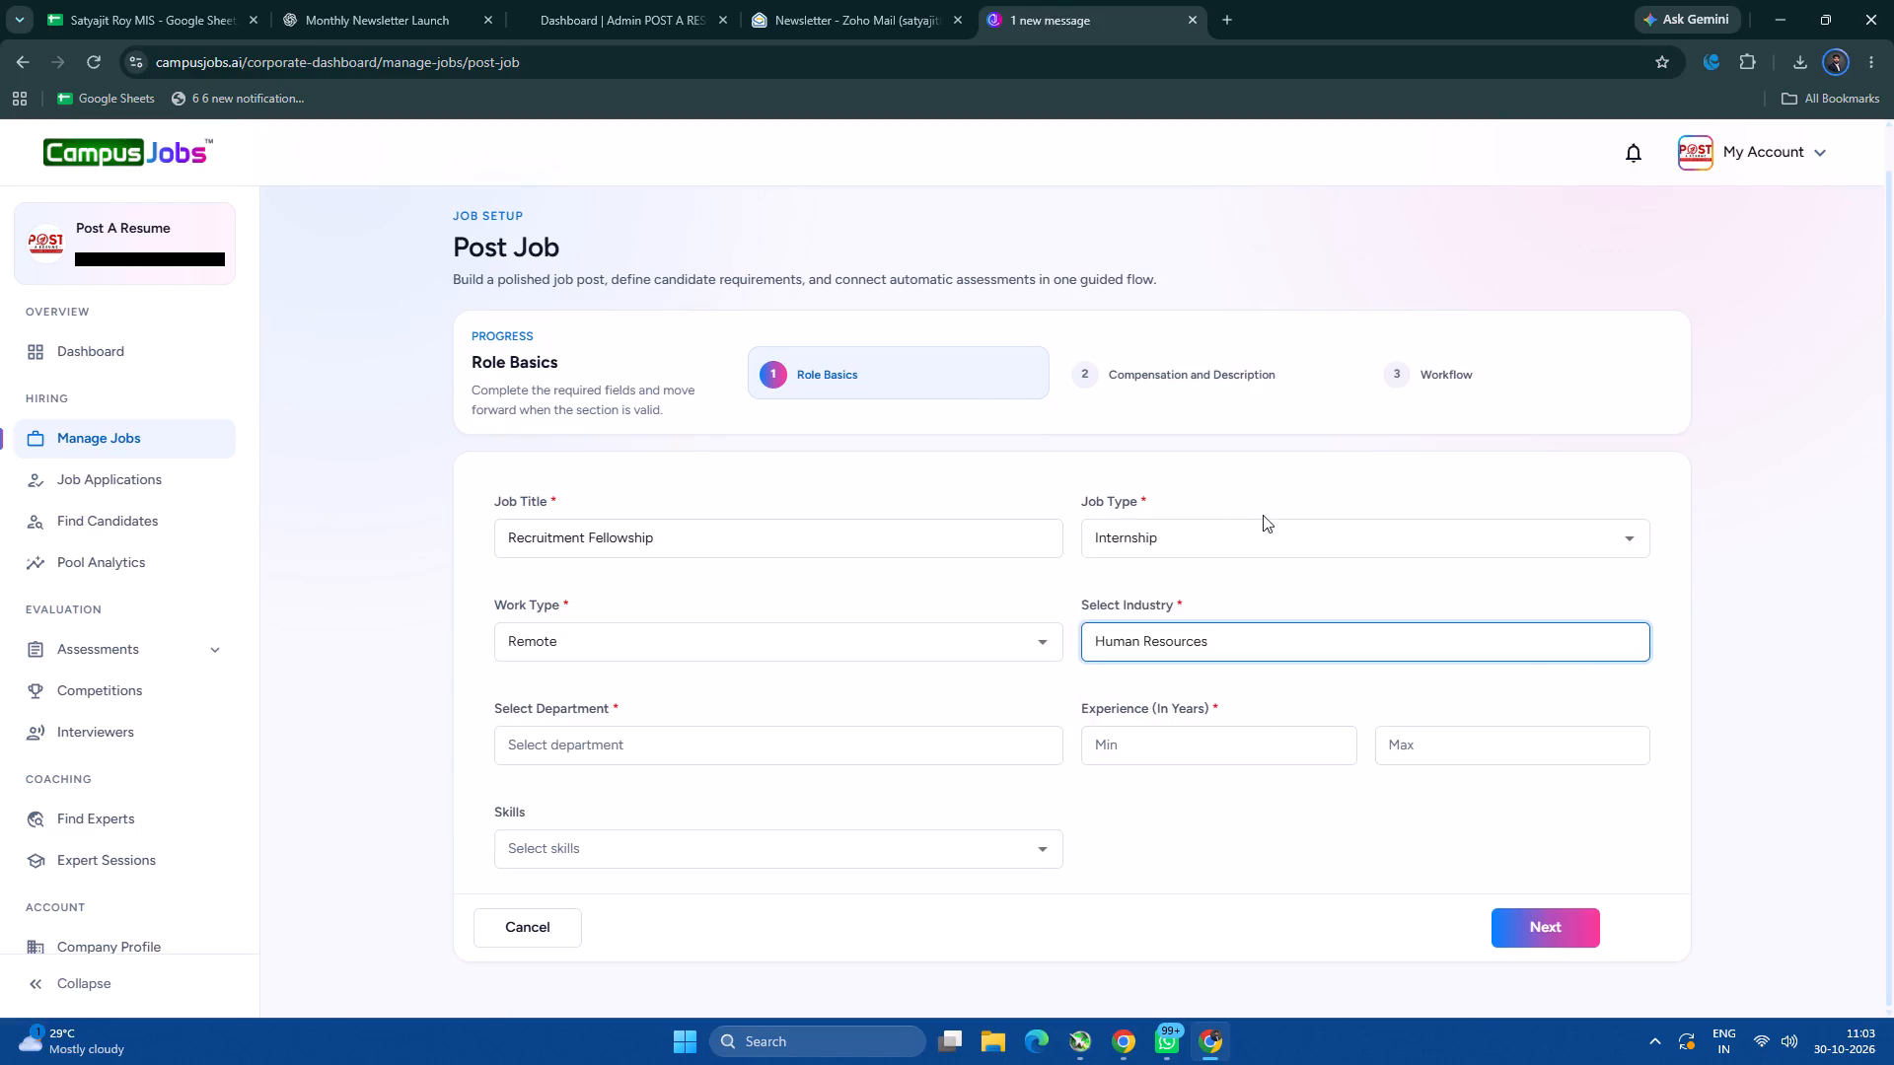
Set the department to Recruitment & Traning Acquisition under Human Resources.
{"action": "left_click", "coordinate": [629, 746]}
{"action": "scroll", "coordinate": [625, 528], "scroll_direction": "down", "scroll_amount": 2}
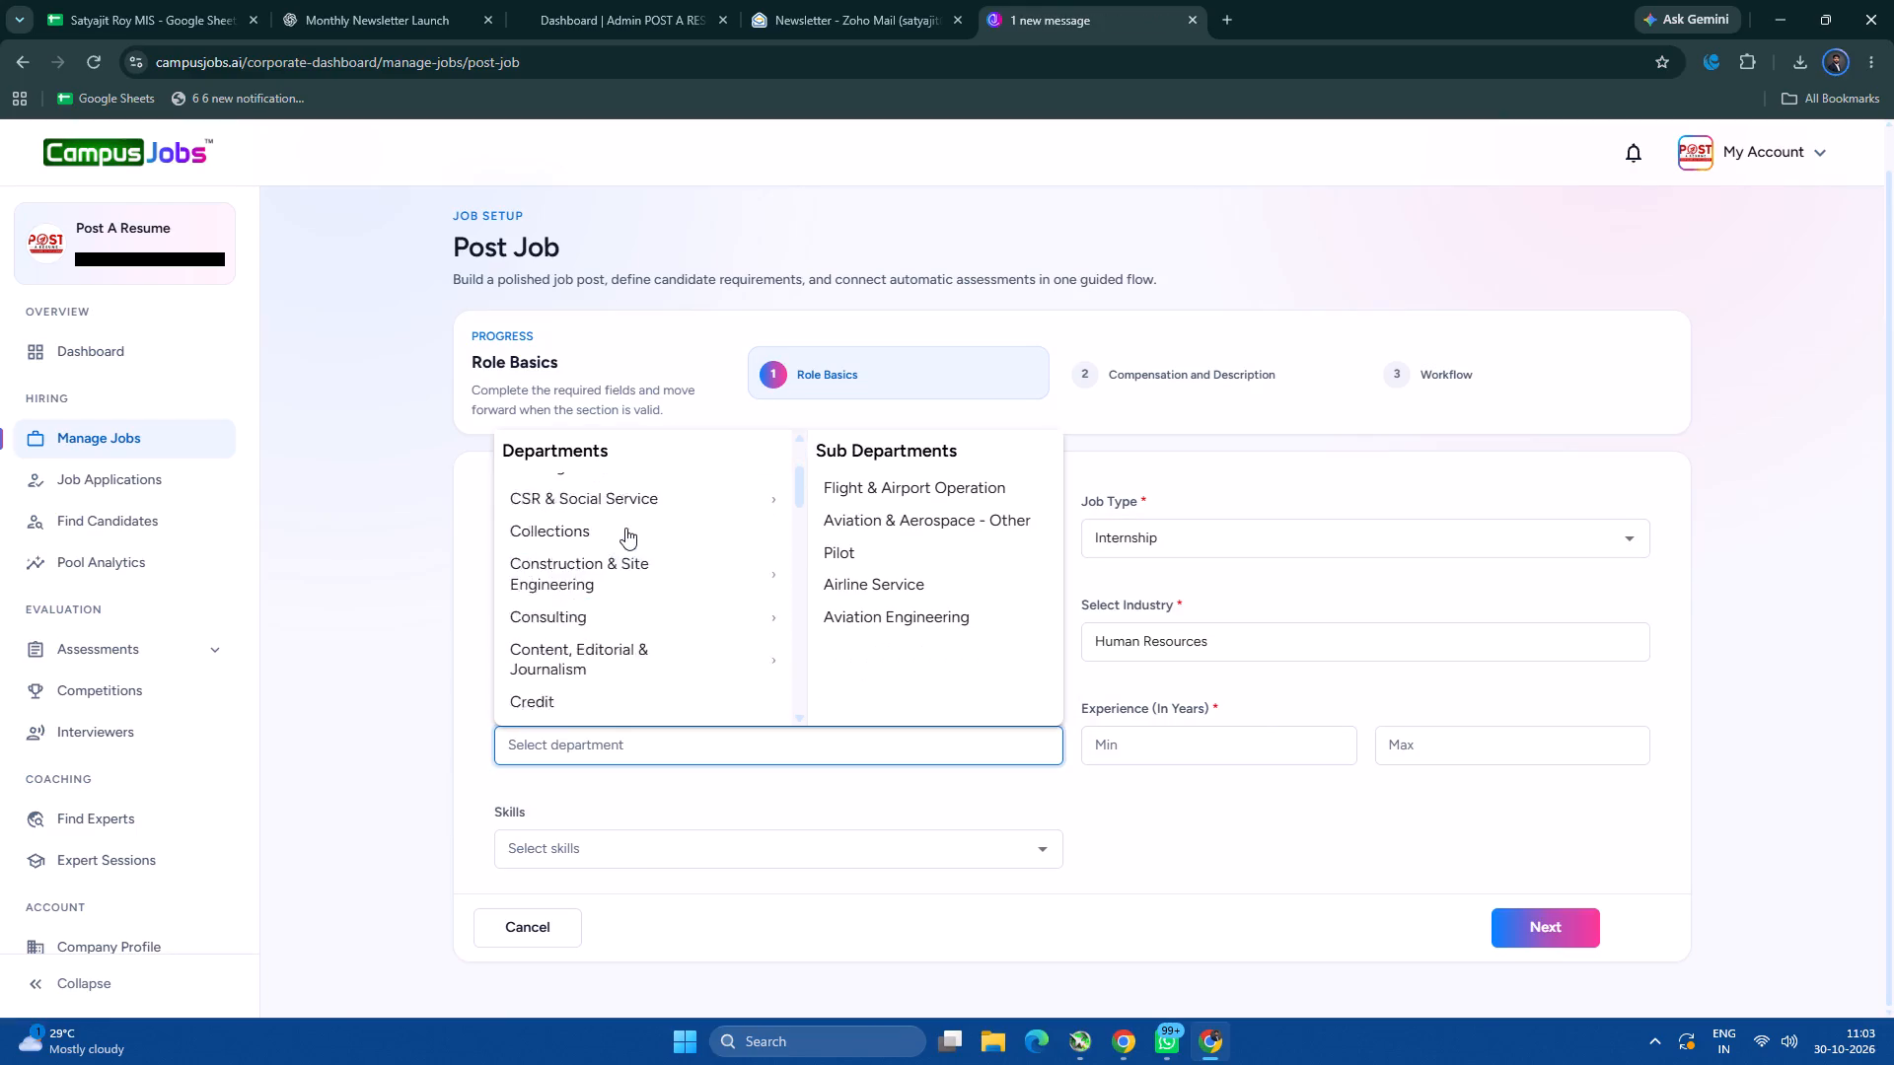
{"action": "scroll", "coordinate": [625, 528], "scroll_direction": "down", "scroll_amount": 2}
{"action": "type", "text": "huu"}
{"action": "scroll", "coordinate": [630, 528], "scroll_direction": "down", "scroll_amount": 6}
{"action": "scroll", "coordinate": [653, 544], "scroll_direction": "up", "scroll_amount": 2}
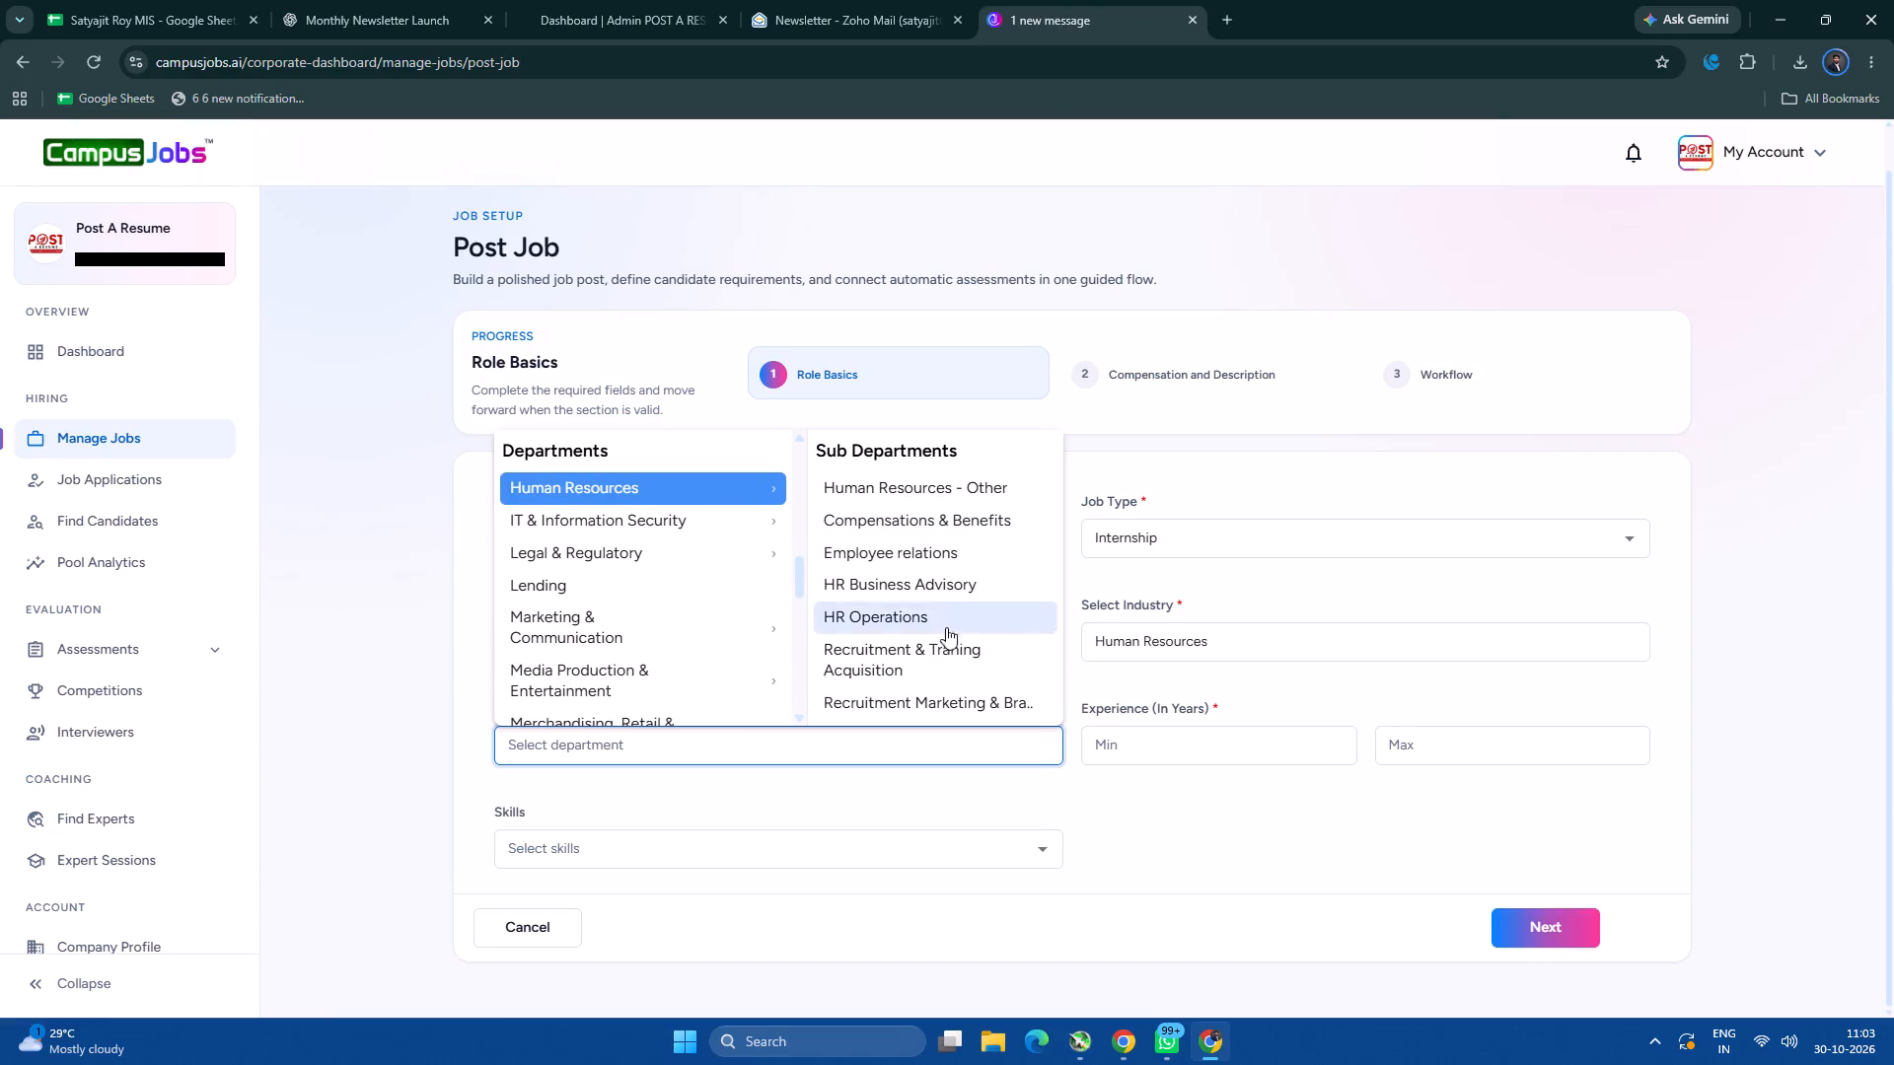
{"action": "scroll", "coordinate": [940, 695], "scroll_direction": "down", "scroll_amount": 3}
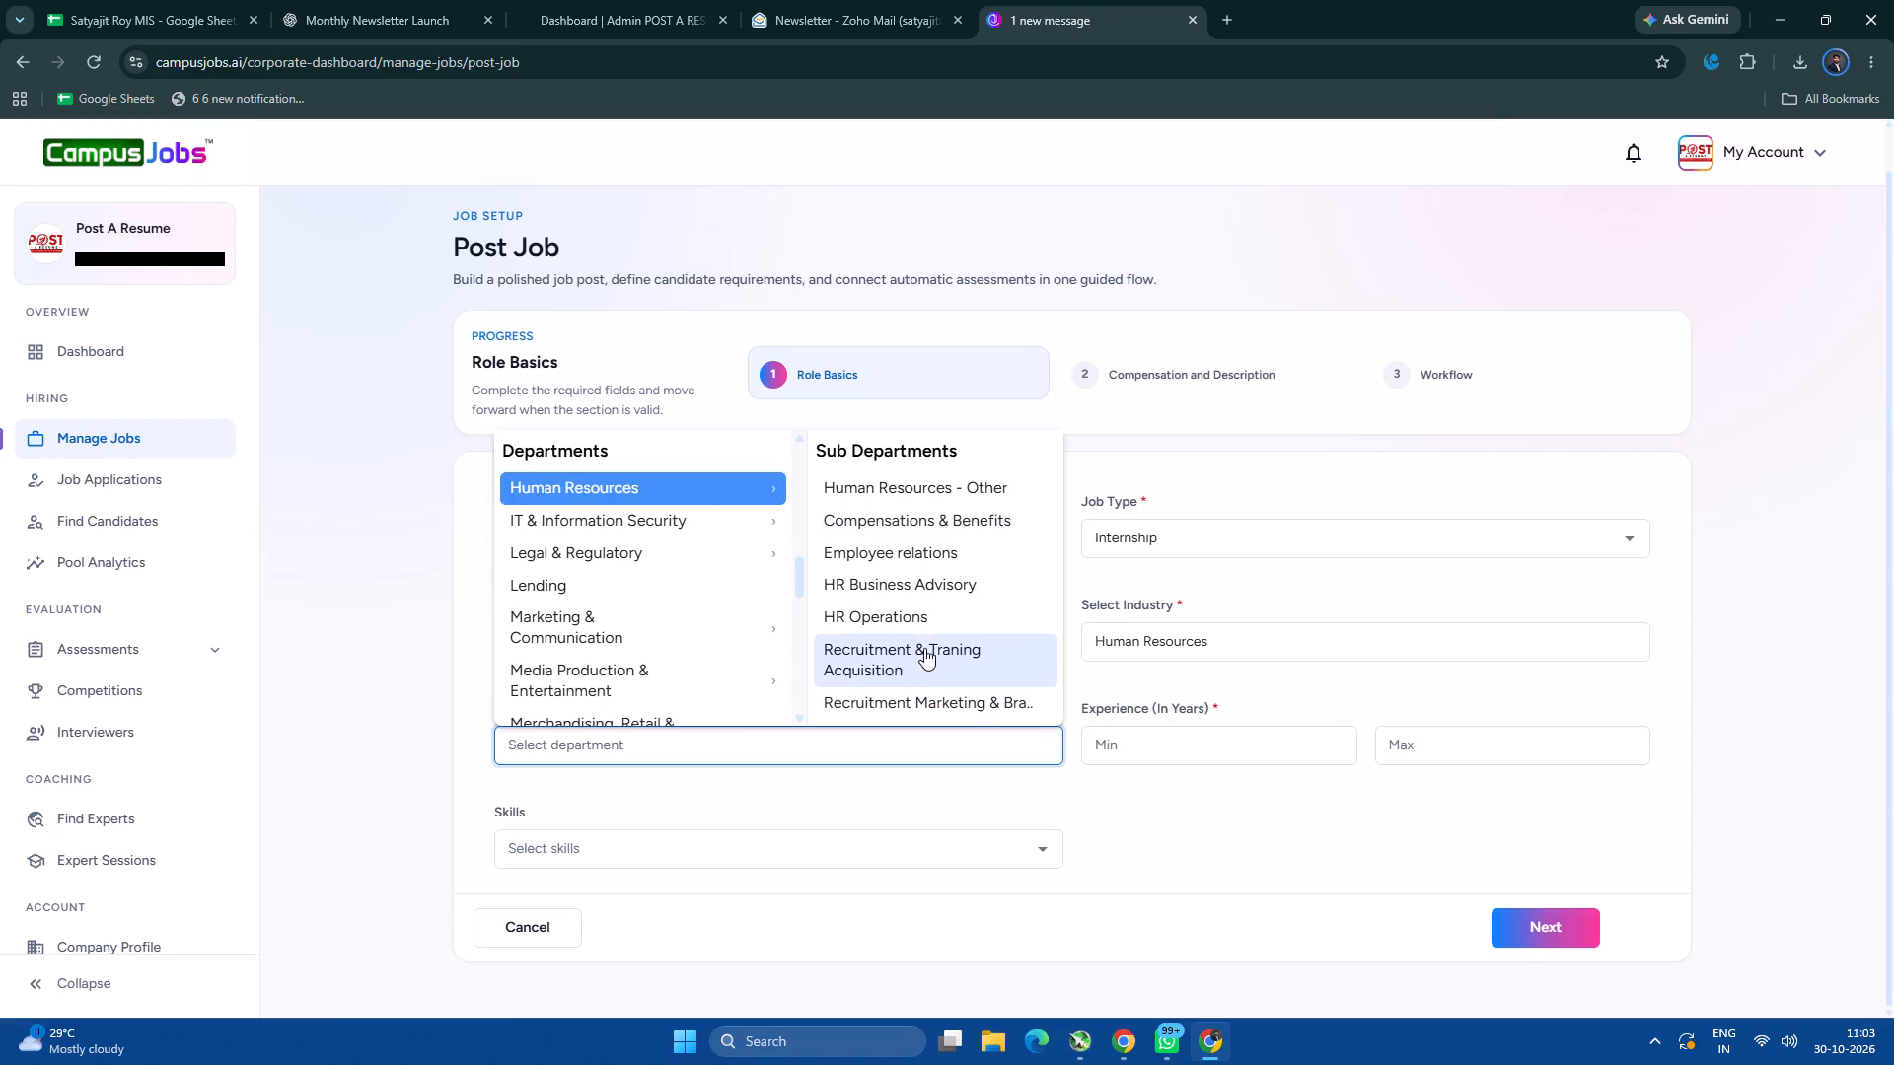
{"action": "left_click", "coordinate": [920, 651]}
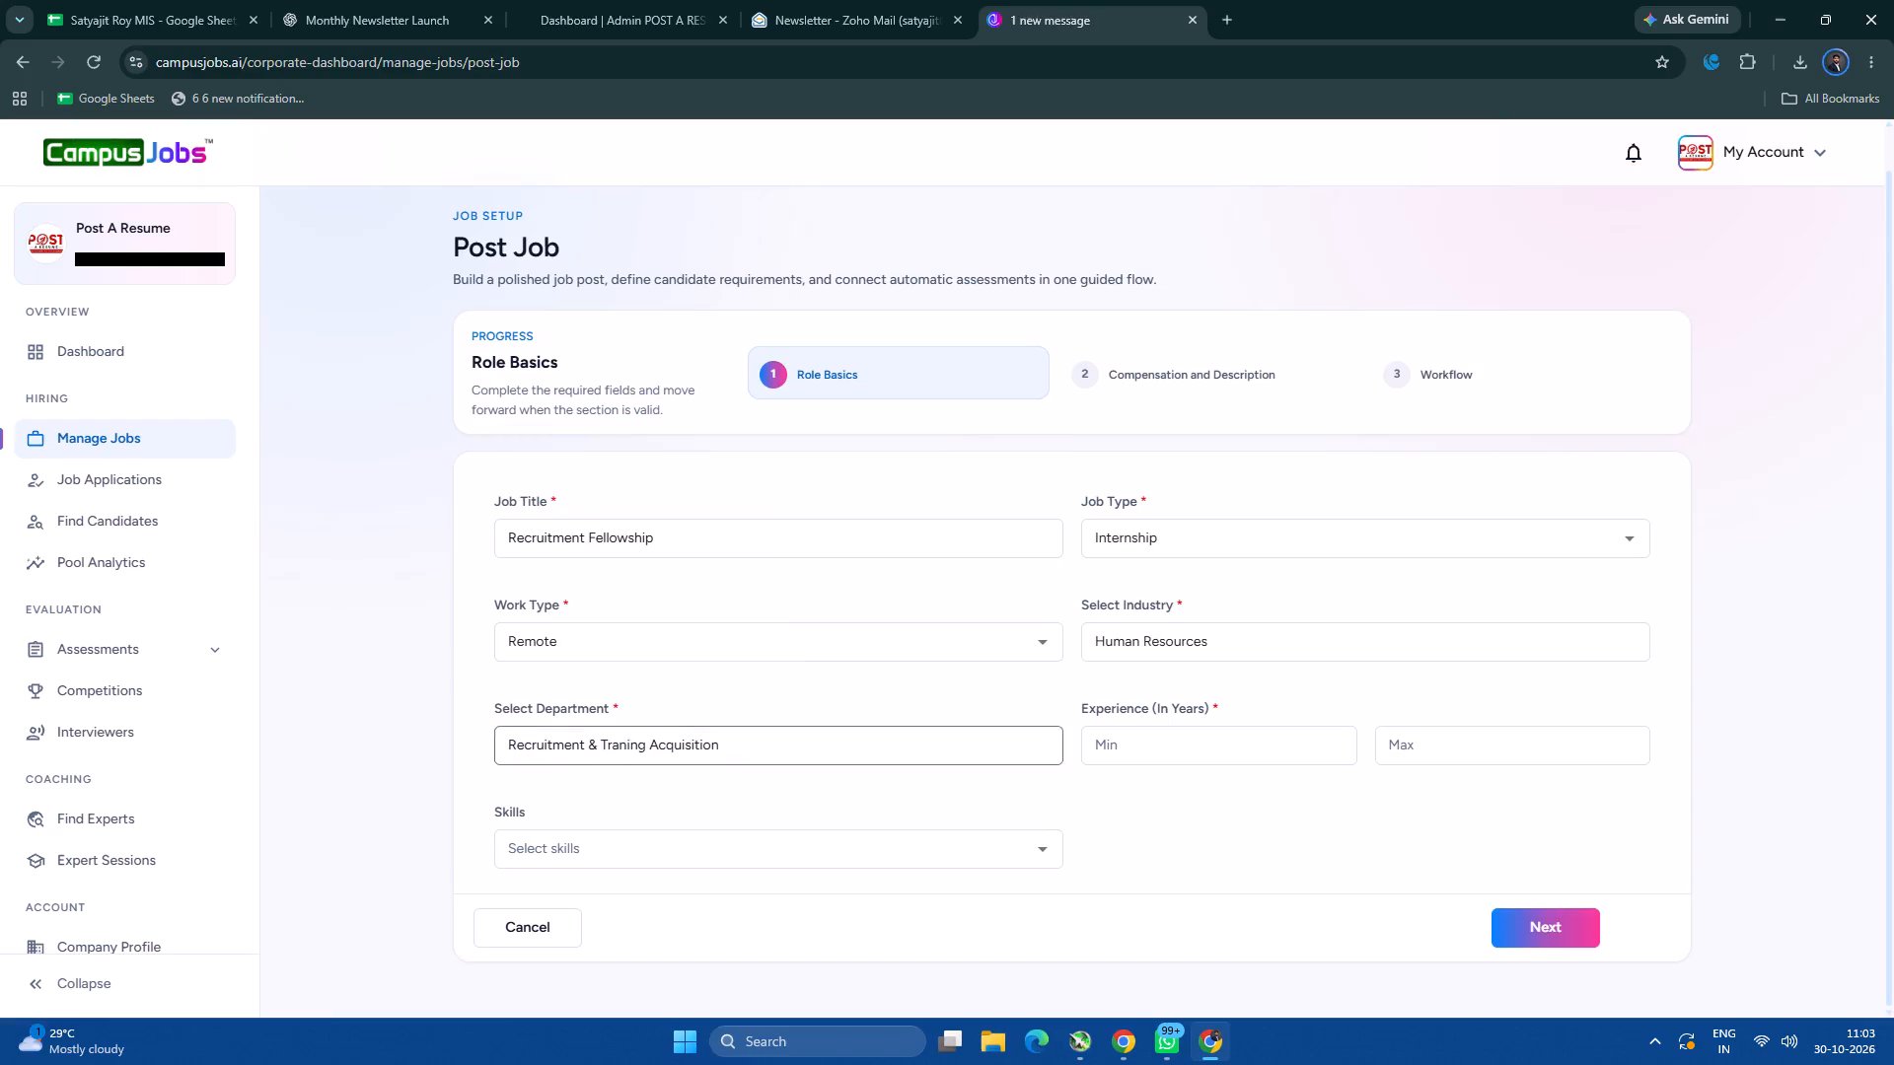
Set the required experience from 0 to 1 years and proceed to Compensation and Description.
{"action": "left_click", "coordinate": [1187, 737]}
{"action": "key", "text": "0"}
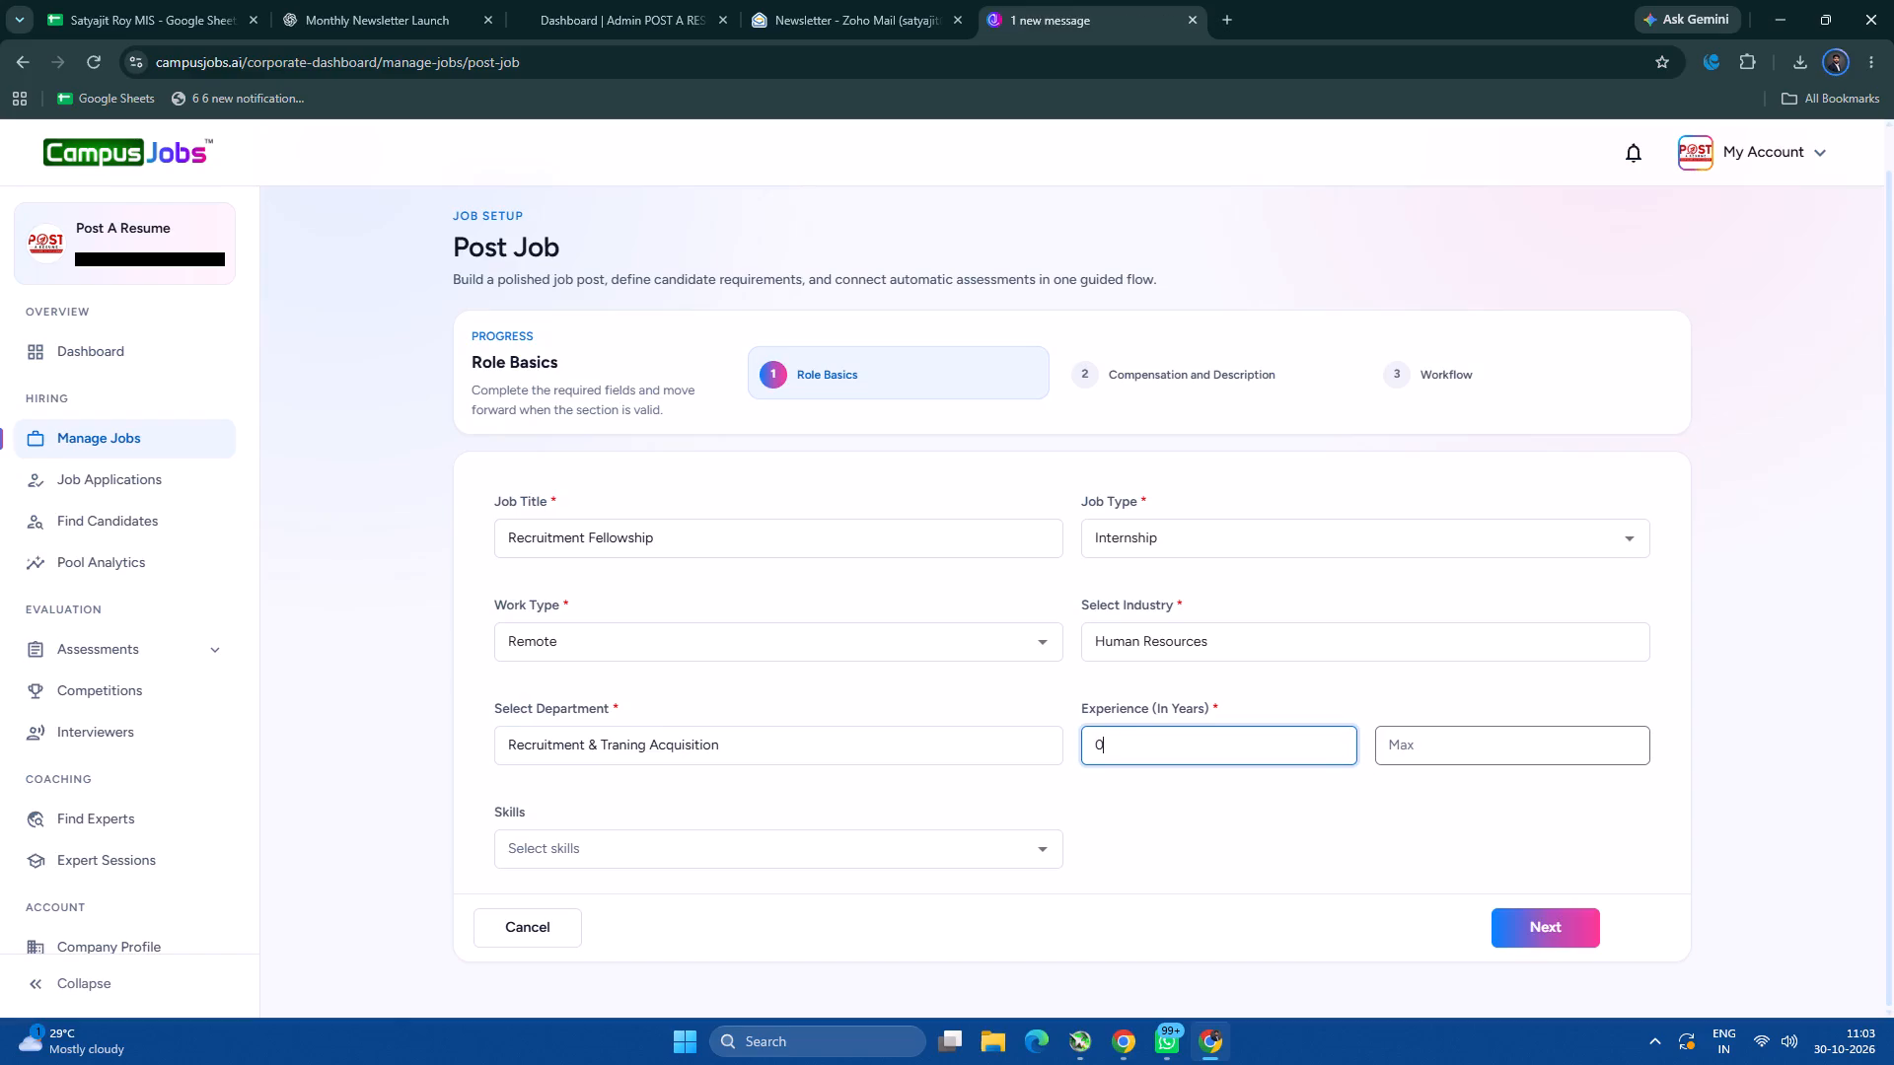
{"action": "left_click", "coordinate": [1406, 751]}
{"action": "key", "text": "1"}
{"action": "scroll", "coordinate": [620, 742], "scroll_direction": "down", "scroll_amount": 3}
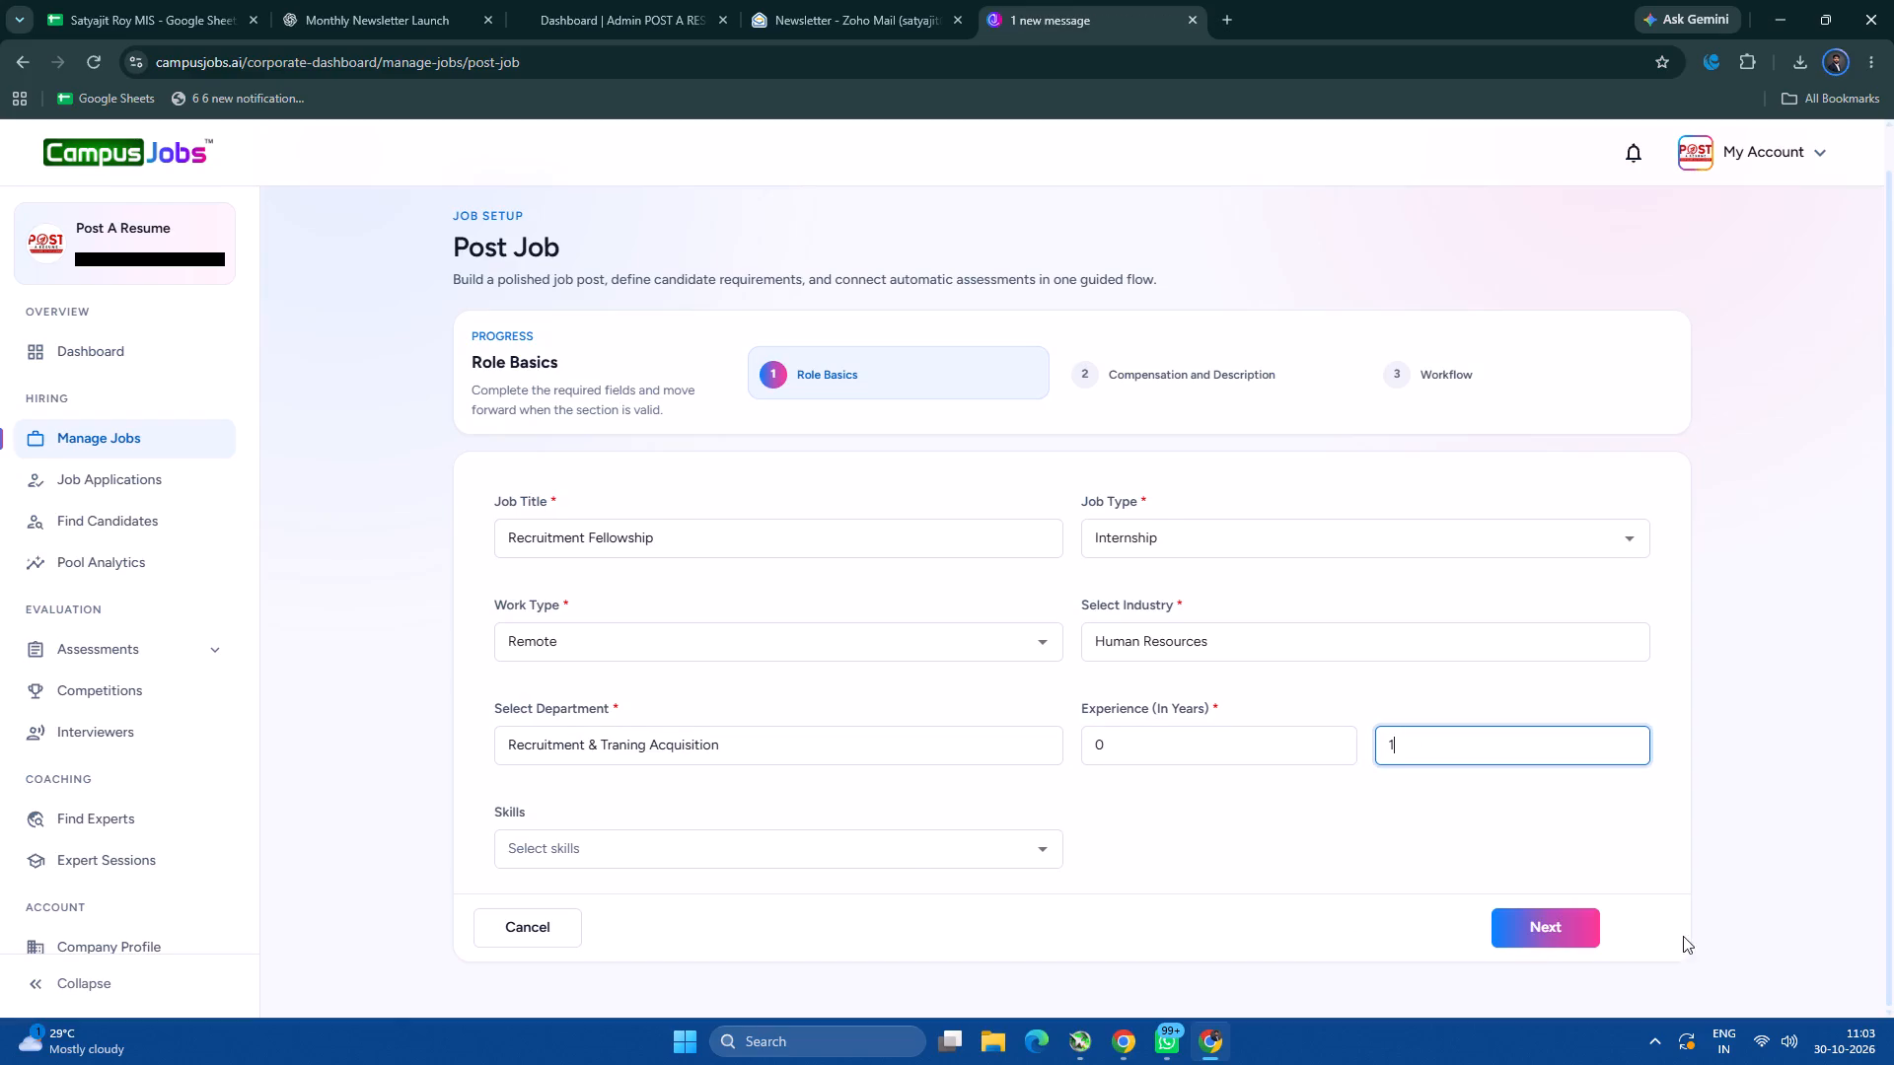
{"action": "left_click", "coordinate": [1522, 934]}
Set the number of vacancies to 10, leaving the salary range and qualification blank.
{"action": "left_click", "coordinate": [786, 554]}
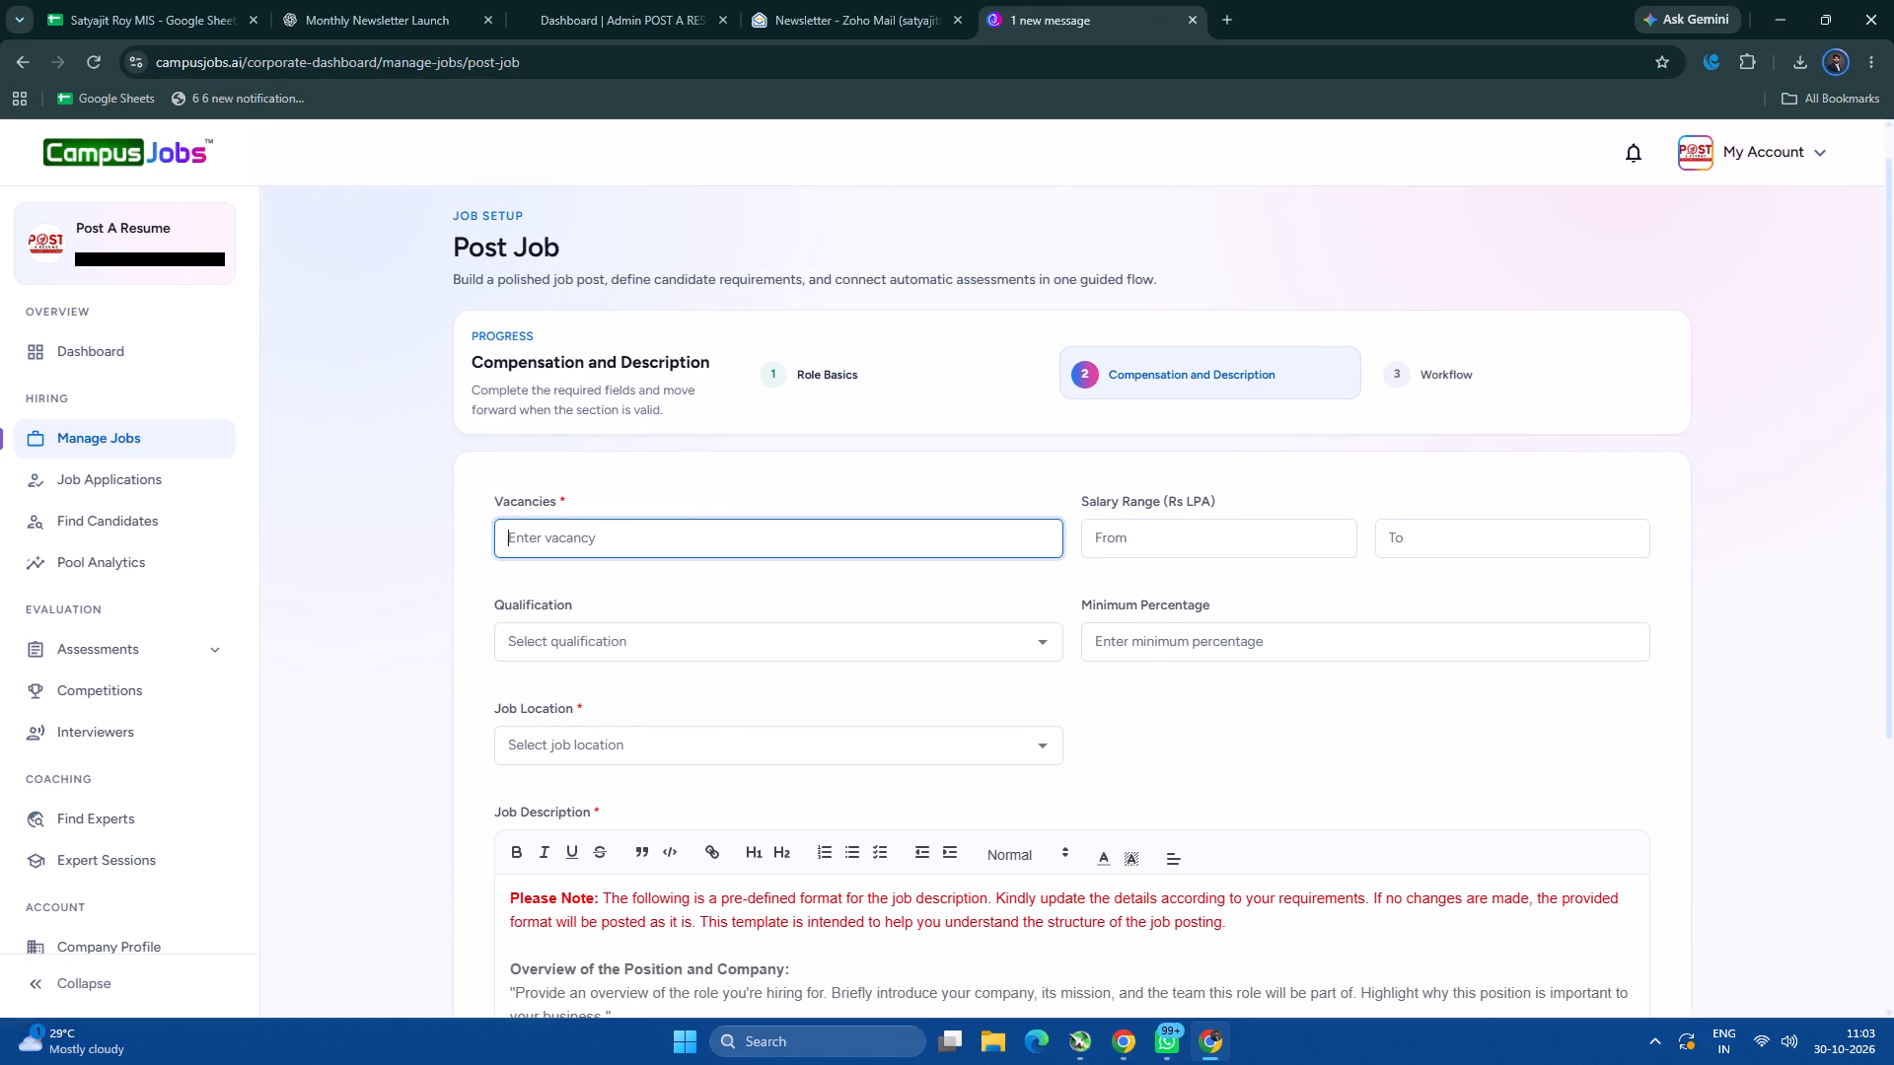
{"action": "type", "text": "10"}
{"action": "left_click", "coordinate": [1154, 539]}
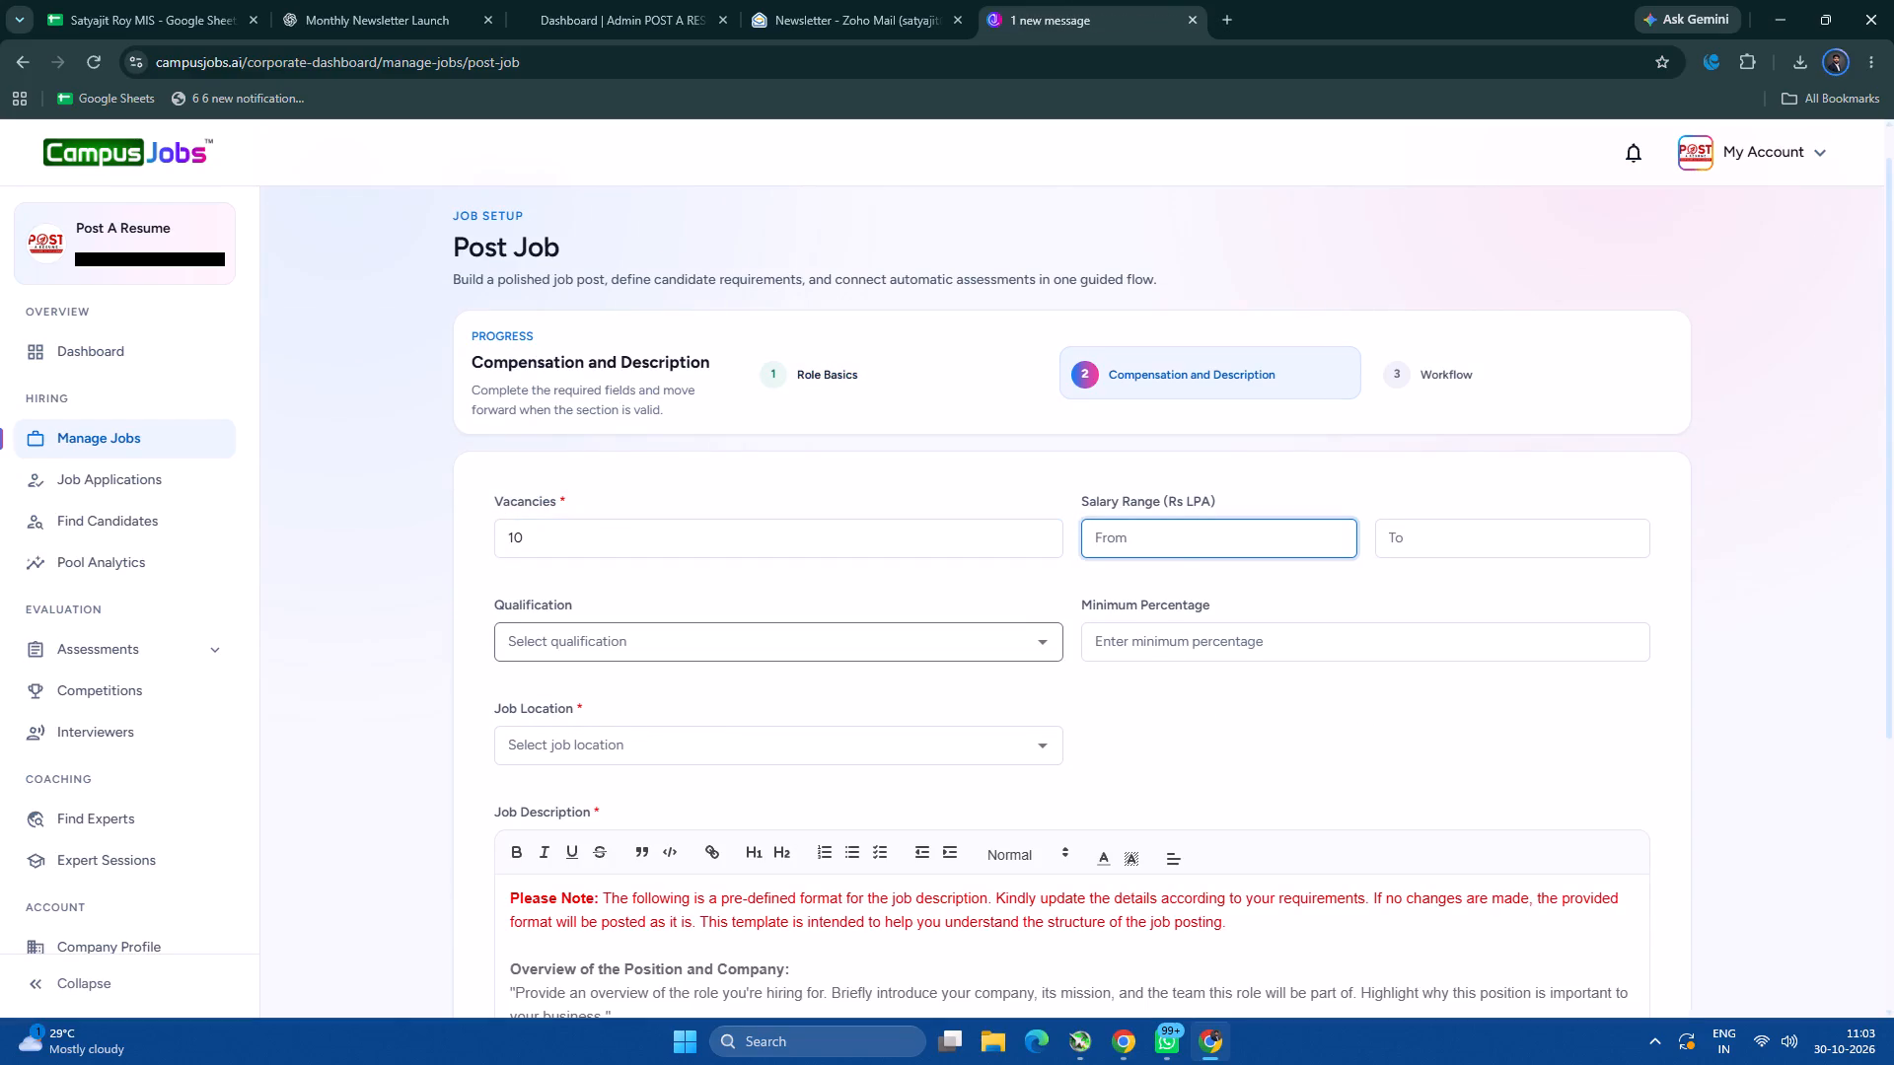
{"action": "left_click", "coordinate": [750, 635]}
{"action": "left_click", "coordinate": [735, 629]}
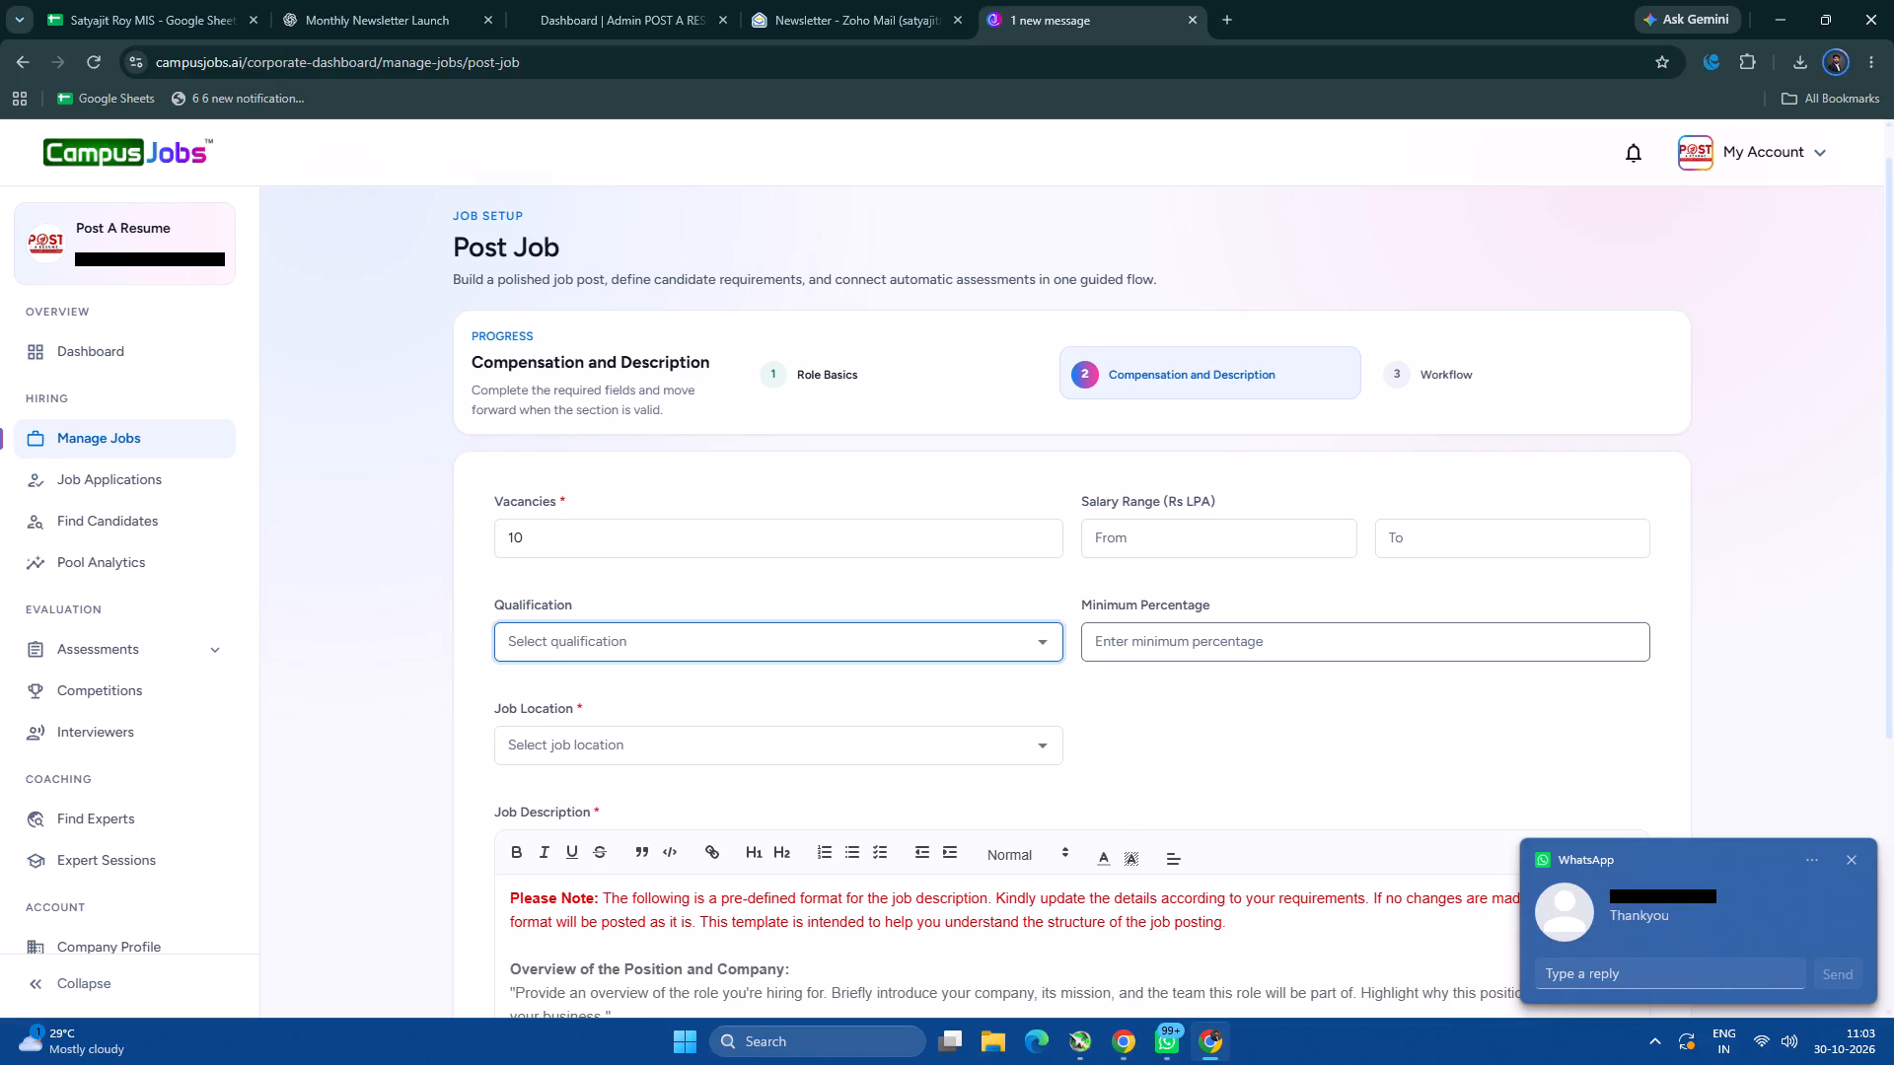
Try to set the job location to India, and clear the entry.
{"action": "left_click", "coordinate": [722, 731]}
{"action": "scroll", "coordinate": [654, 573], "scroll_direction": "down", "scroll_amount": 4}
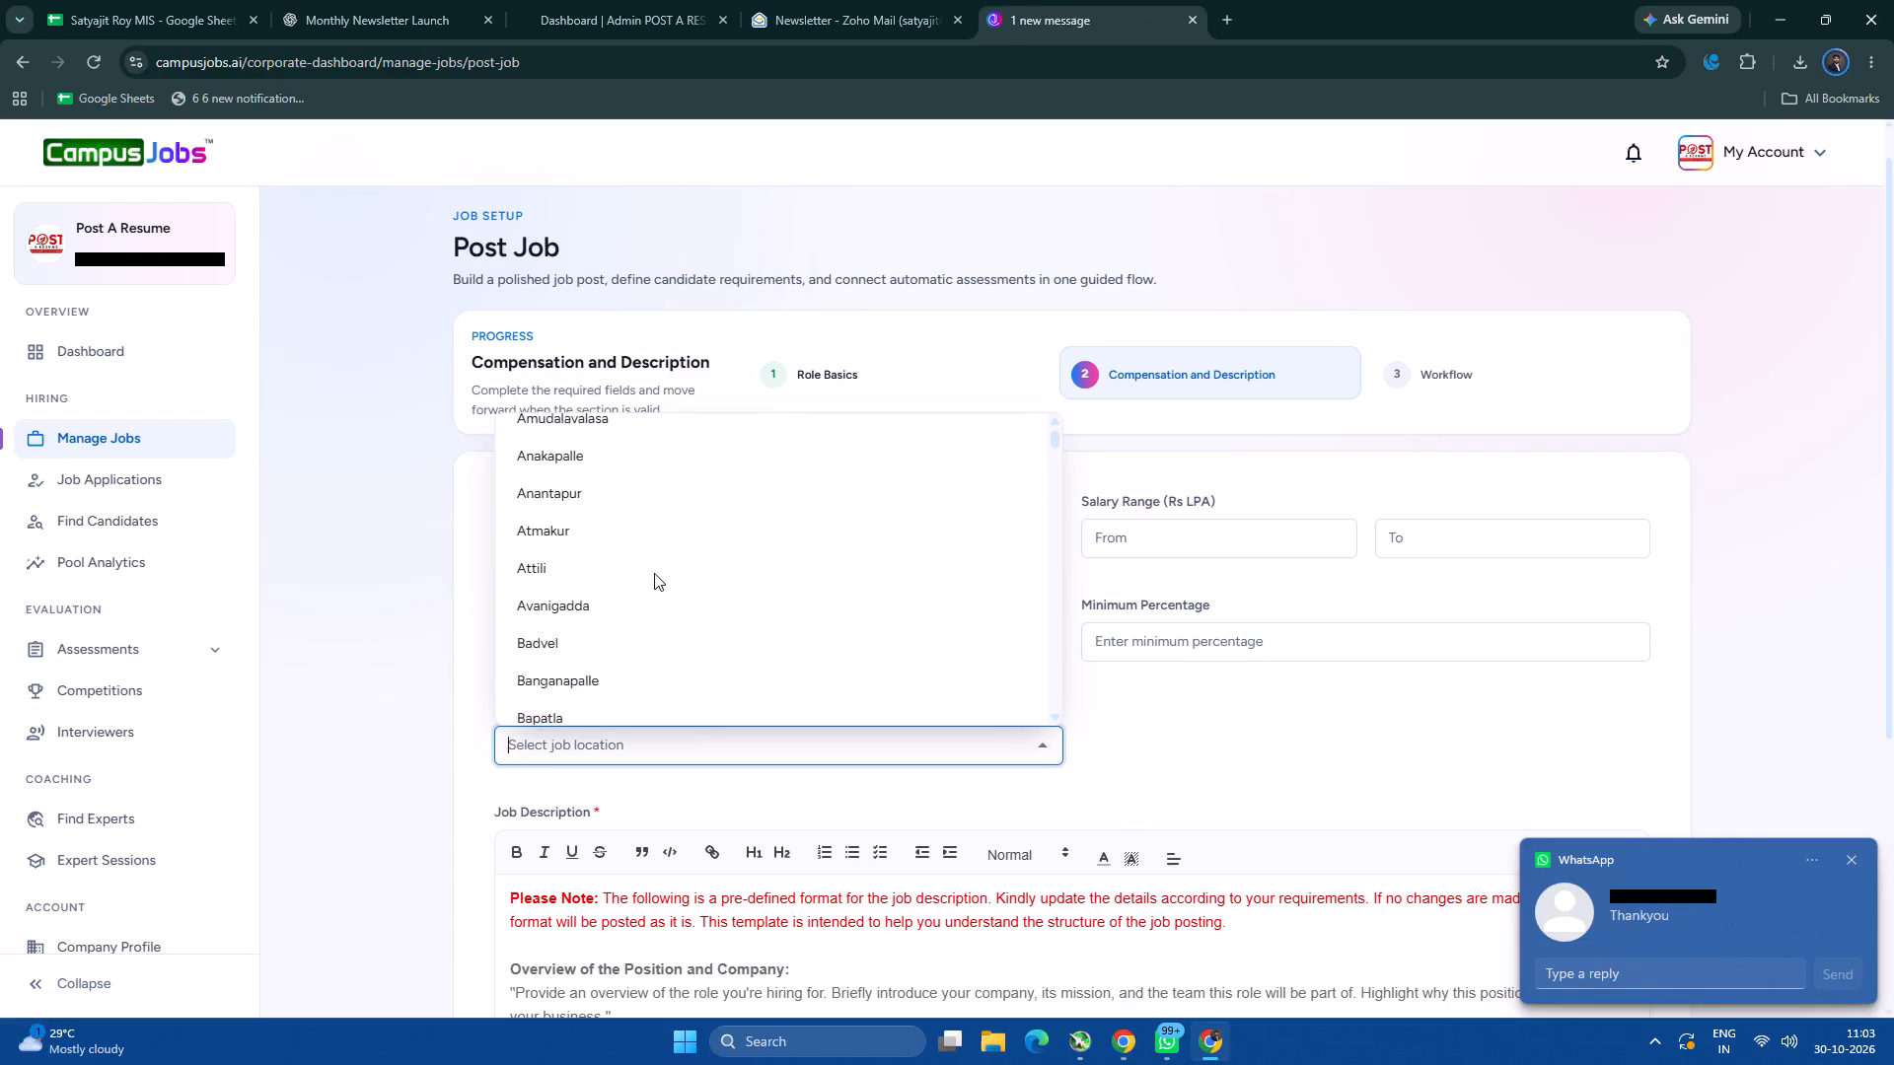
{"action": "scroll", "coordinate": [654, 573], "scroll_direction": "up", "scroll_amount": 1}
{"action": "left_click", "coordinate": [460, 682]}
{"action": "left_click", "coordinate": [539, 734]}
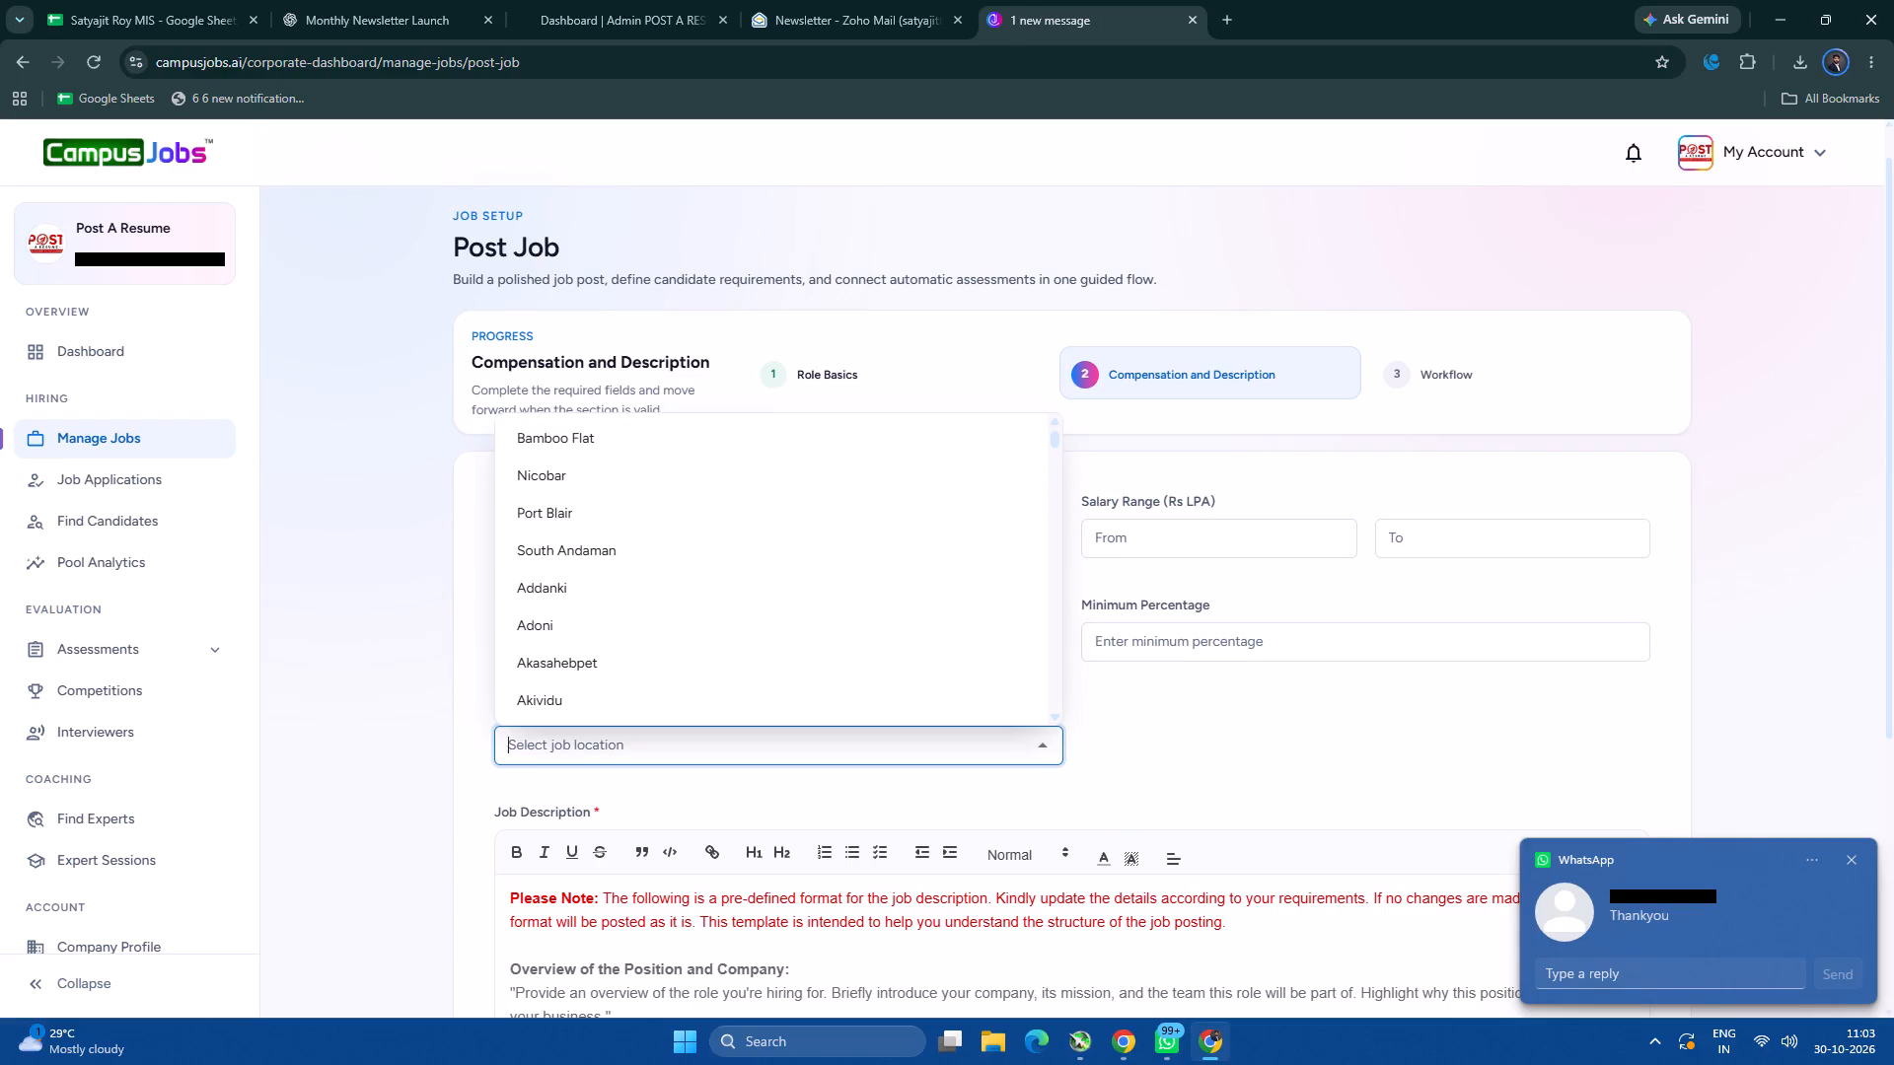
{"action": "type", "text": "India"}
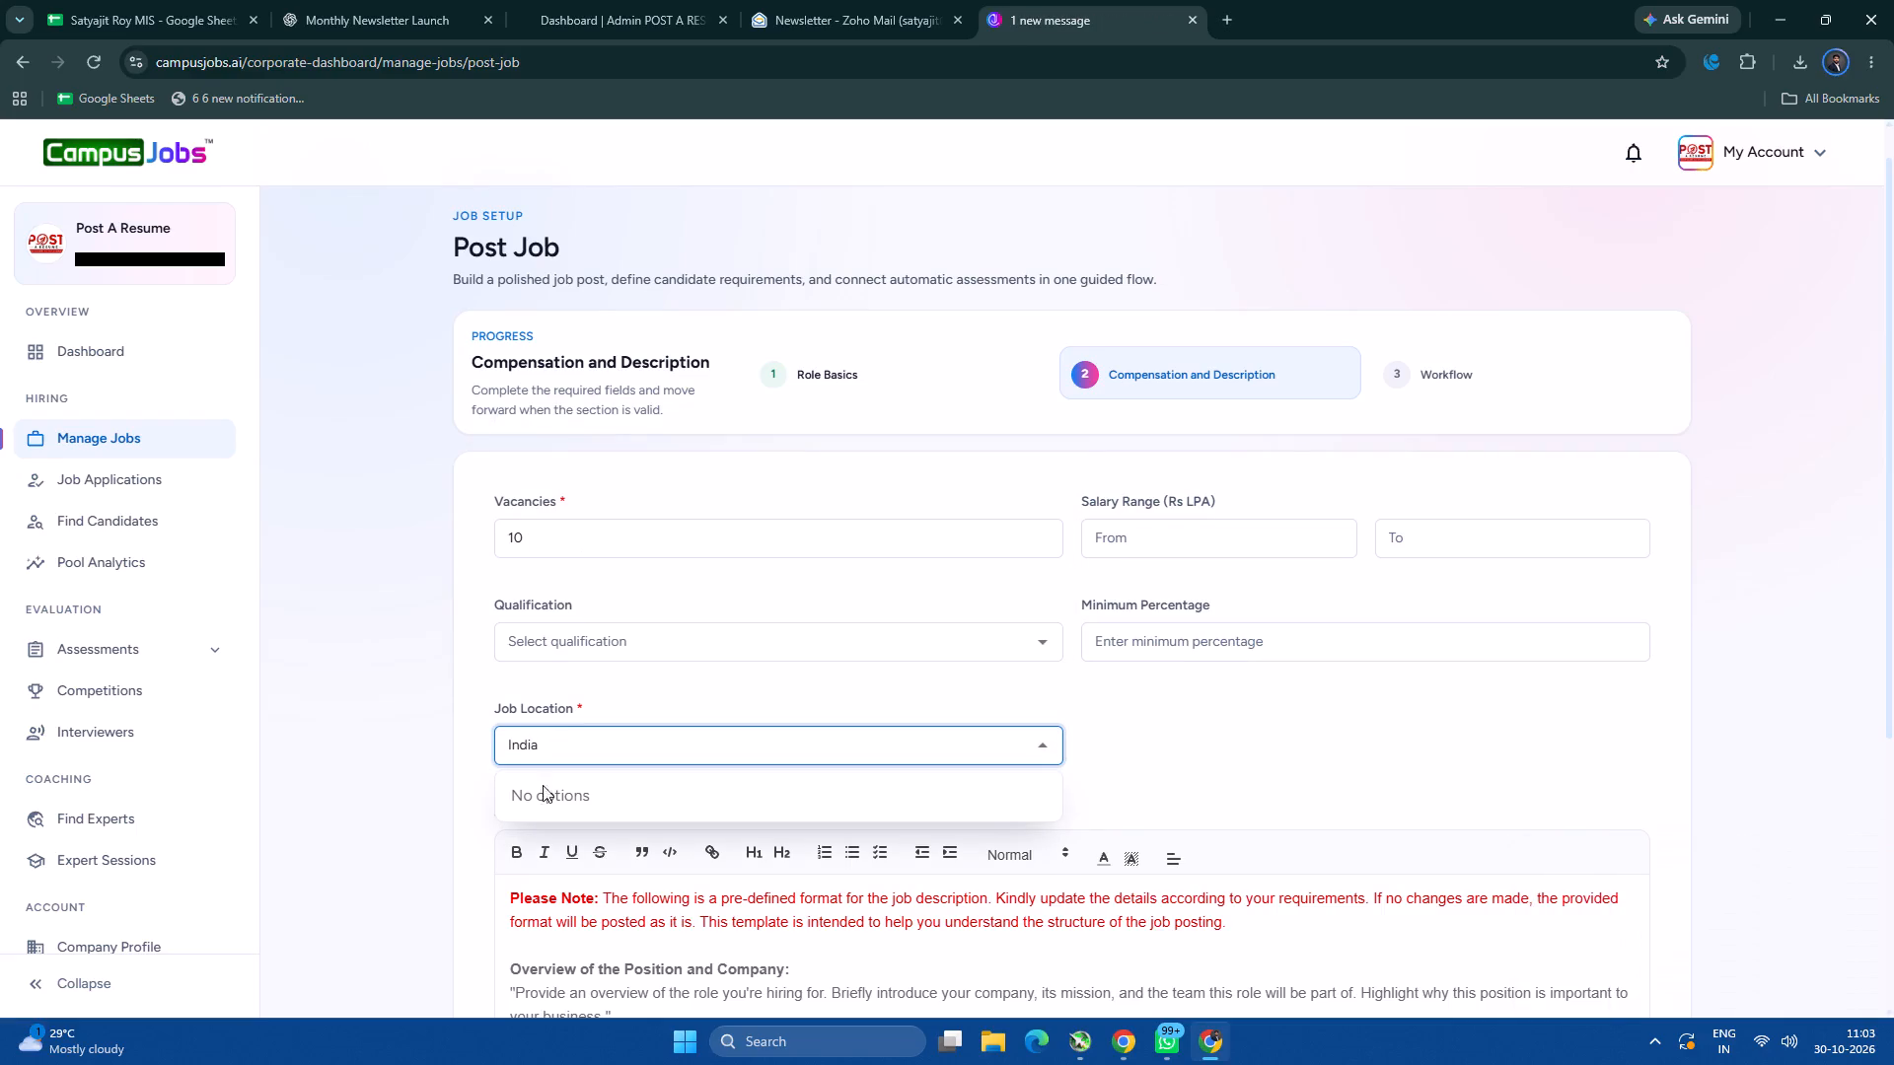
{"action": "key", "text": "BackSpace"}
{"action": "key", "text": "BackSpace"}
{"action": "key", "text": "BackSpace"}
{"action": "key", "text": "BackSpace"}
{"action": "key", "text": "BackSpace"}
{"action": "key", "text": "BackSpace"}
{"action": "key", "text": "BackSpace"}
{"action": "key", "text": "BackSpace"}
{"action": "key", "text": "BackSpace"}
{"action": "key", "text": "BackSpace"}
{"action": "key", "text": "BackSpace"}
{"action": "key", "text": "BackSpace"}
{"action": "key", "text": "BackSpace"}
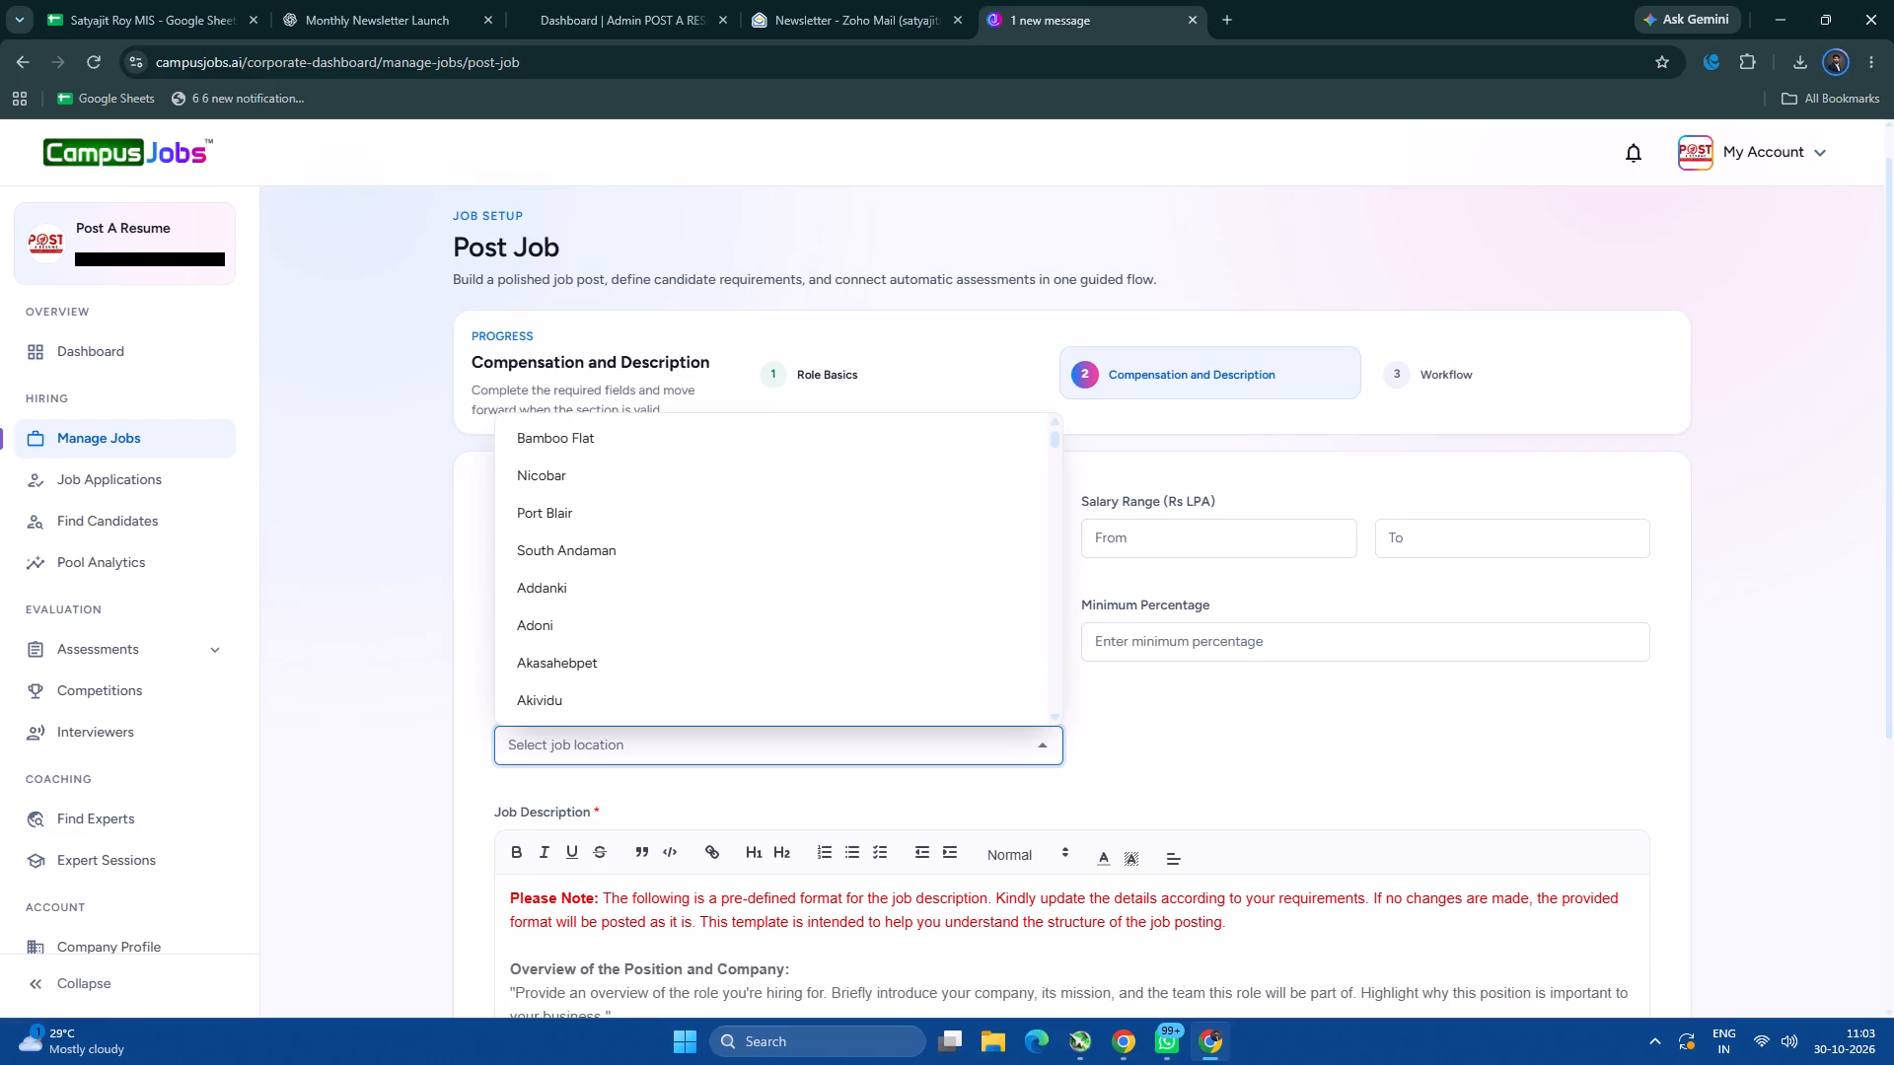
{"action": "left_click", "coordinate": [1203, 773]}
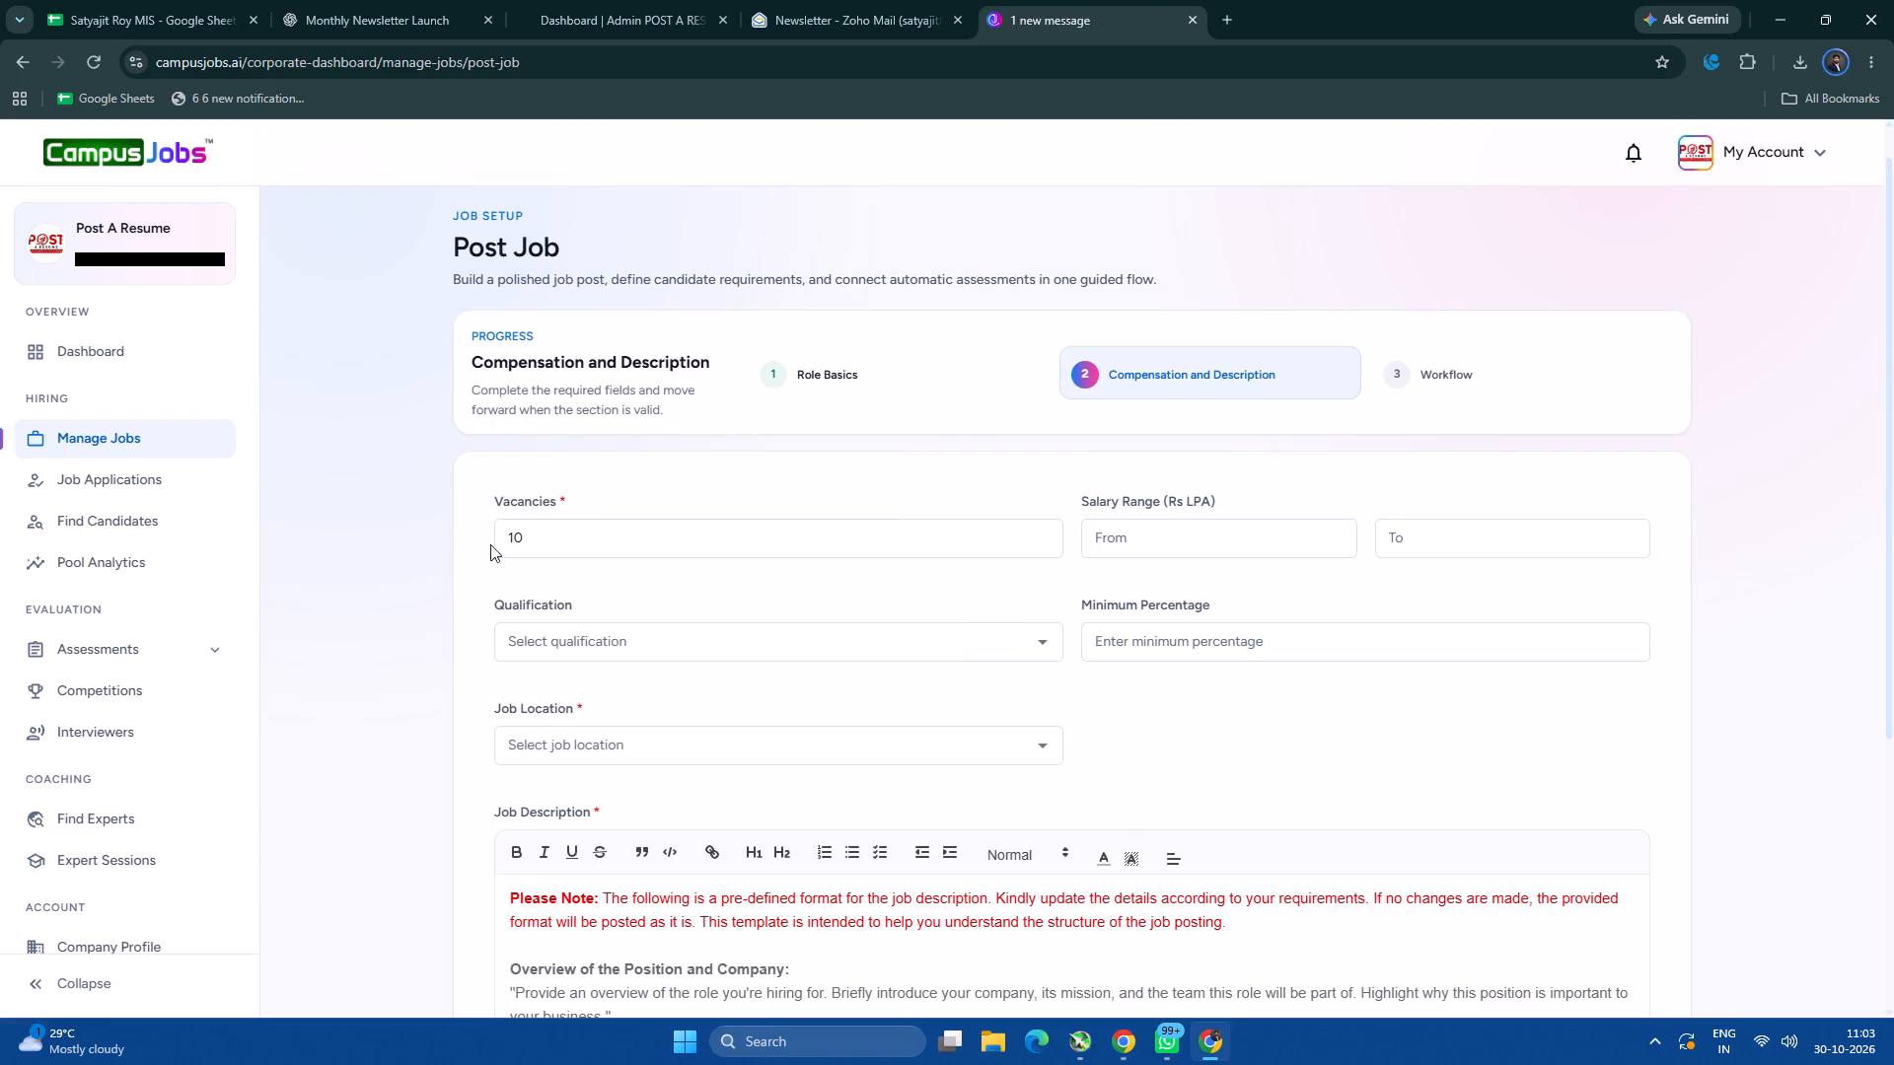
Add Ahmedabad and Delhi as job locations.
{"action": "left_click", "coordinate": [569, 740]}
{"action": "type", "text": "Ahme"}
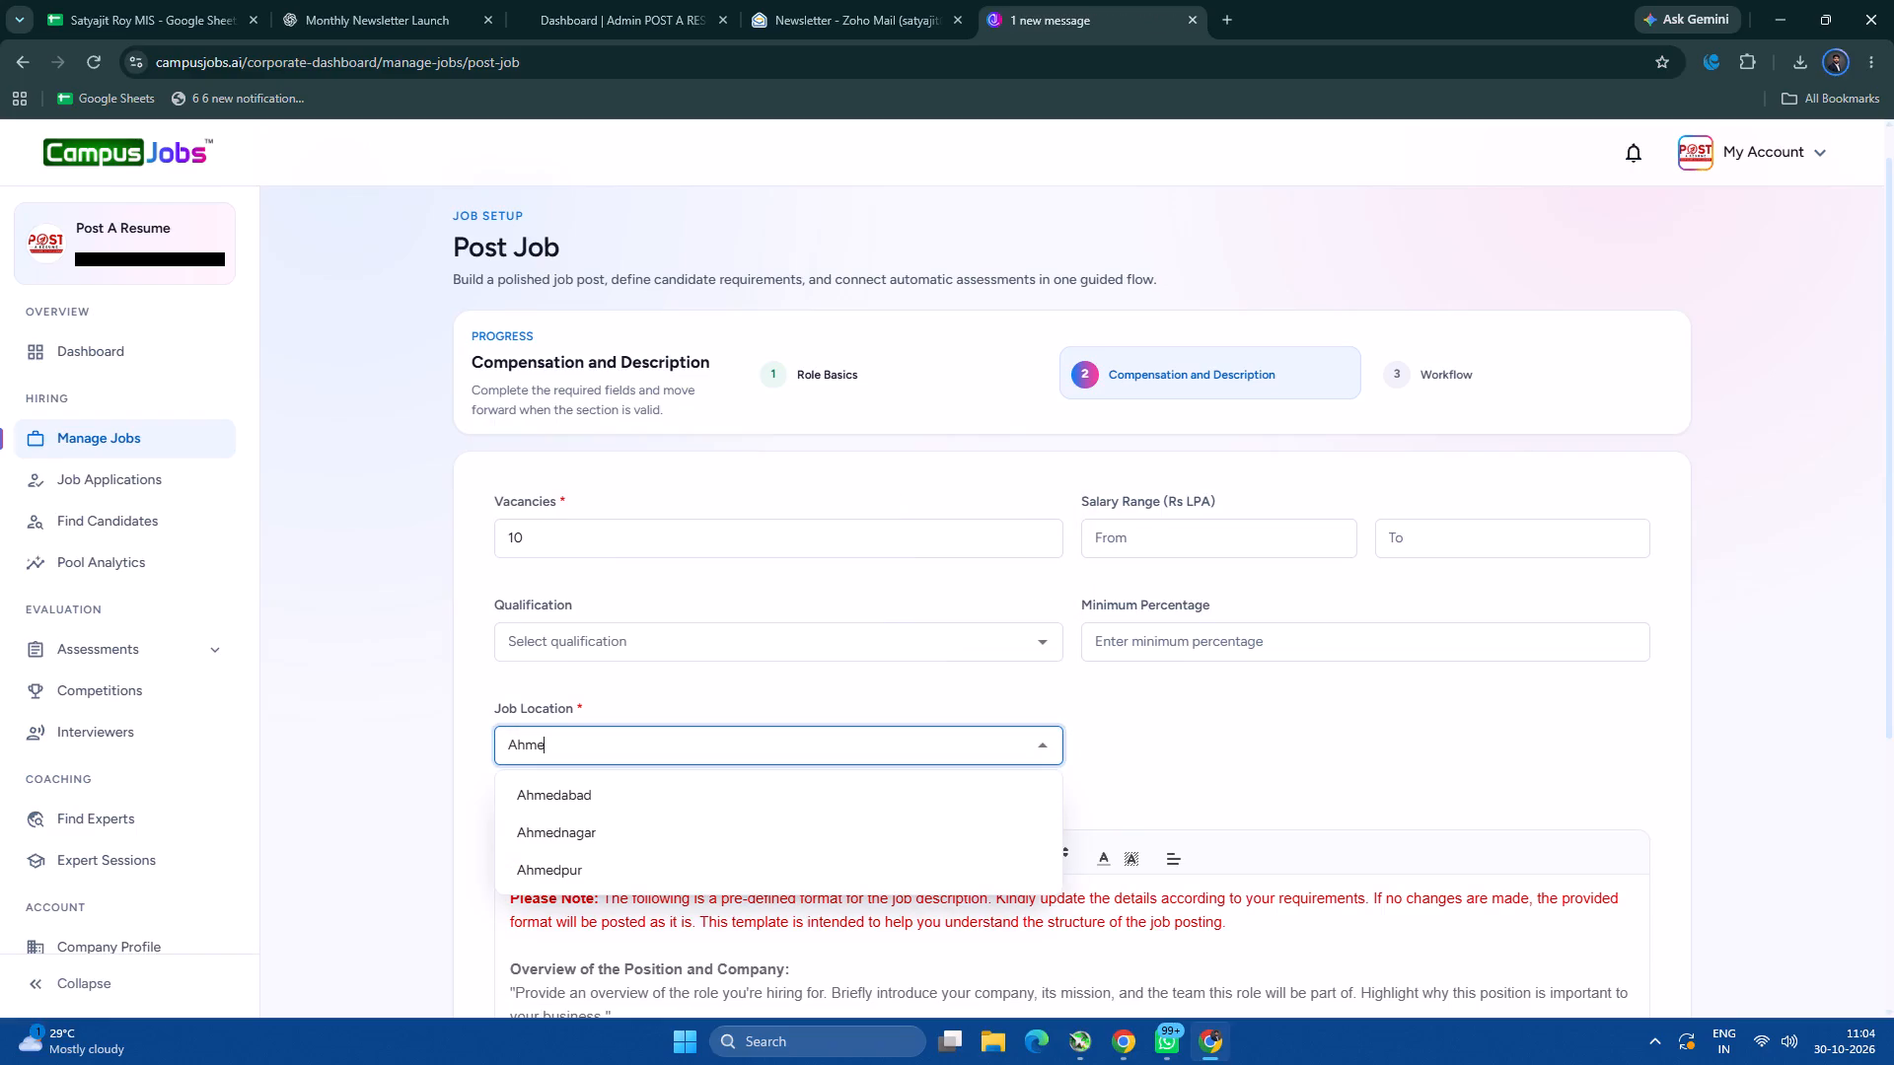
{"action": "left_click", "coordinate": [590, 782]}
{"action": "left_click", "coordinate": [523, 674]}
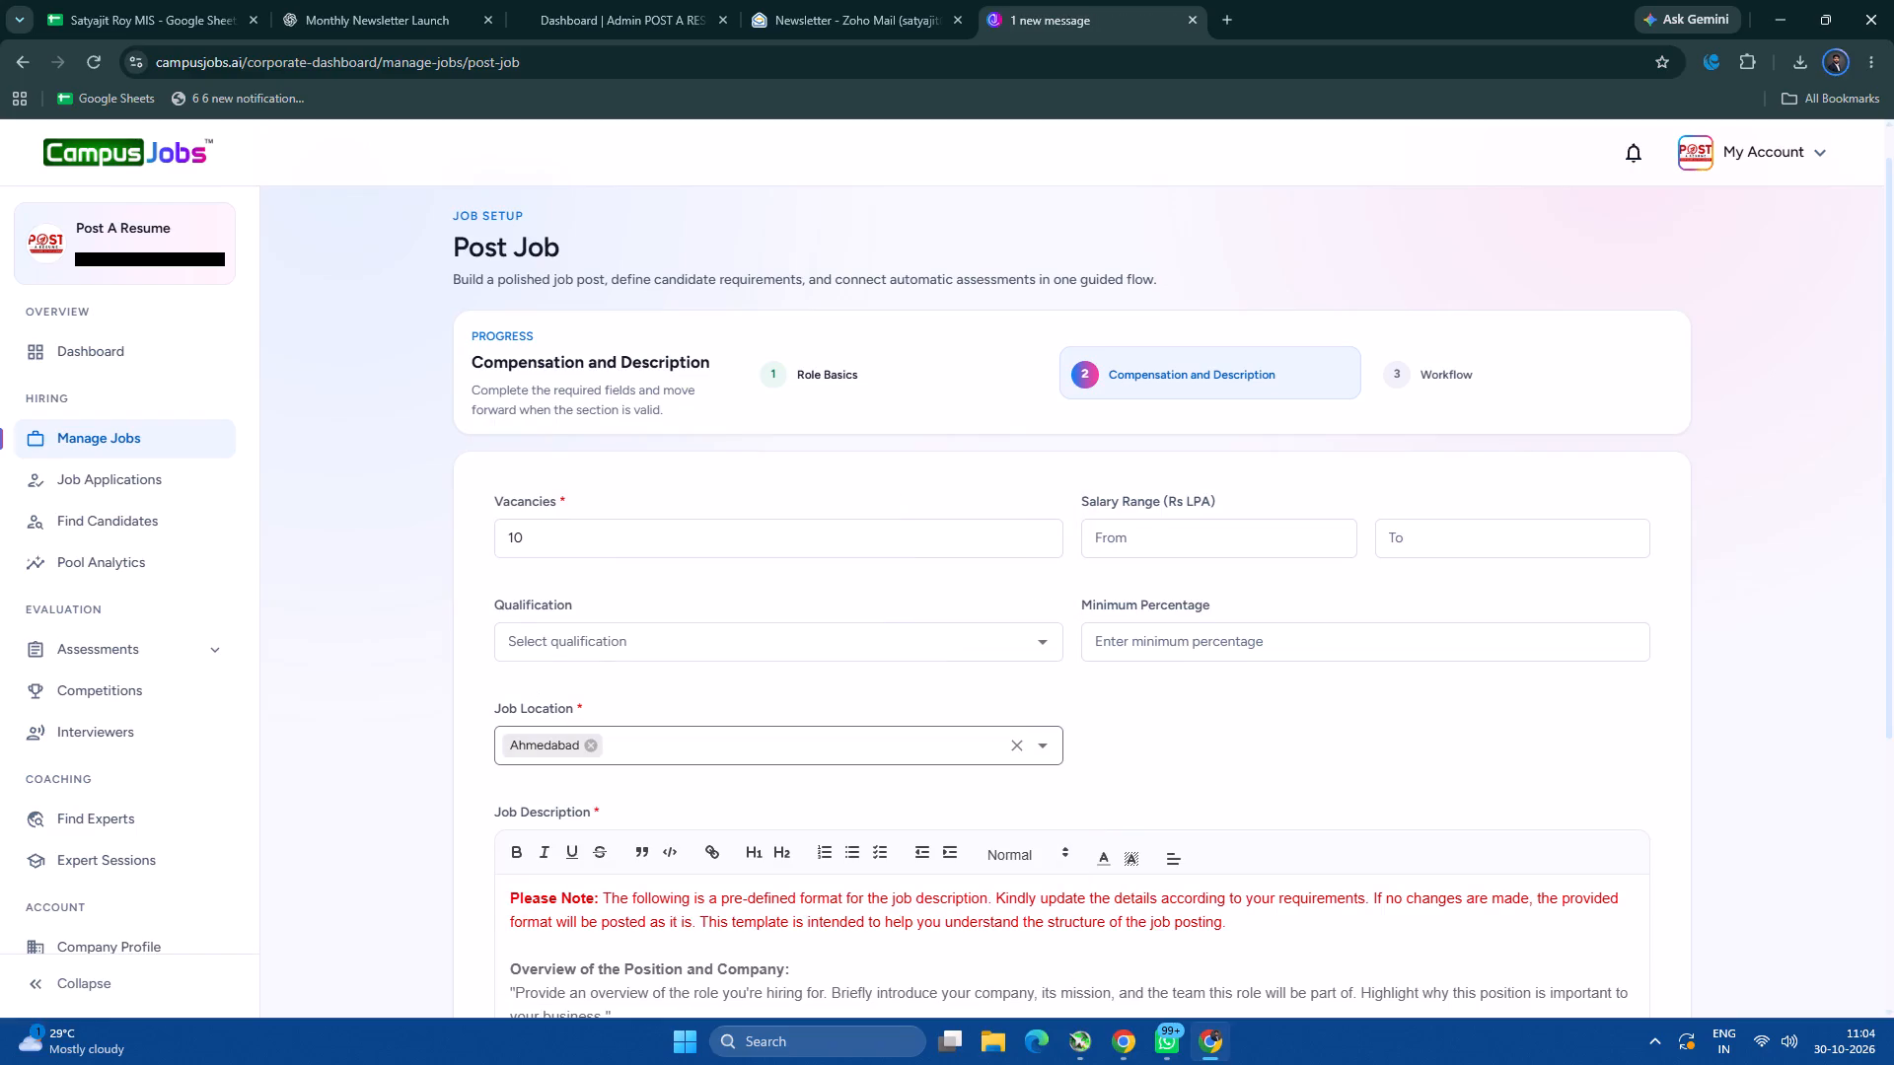
{"action": "left_click", "coordinate": [657, 749]}
{"action": "type", "text": "Delgi"}
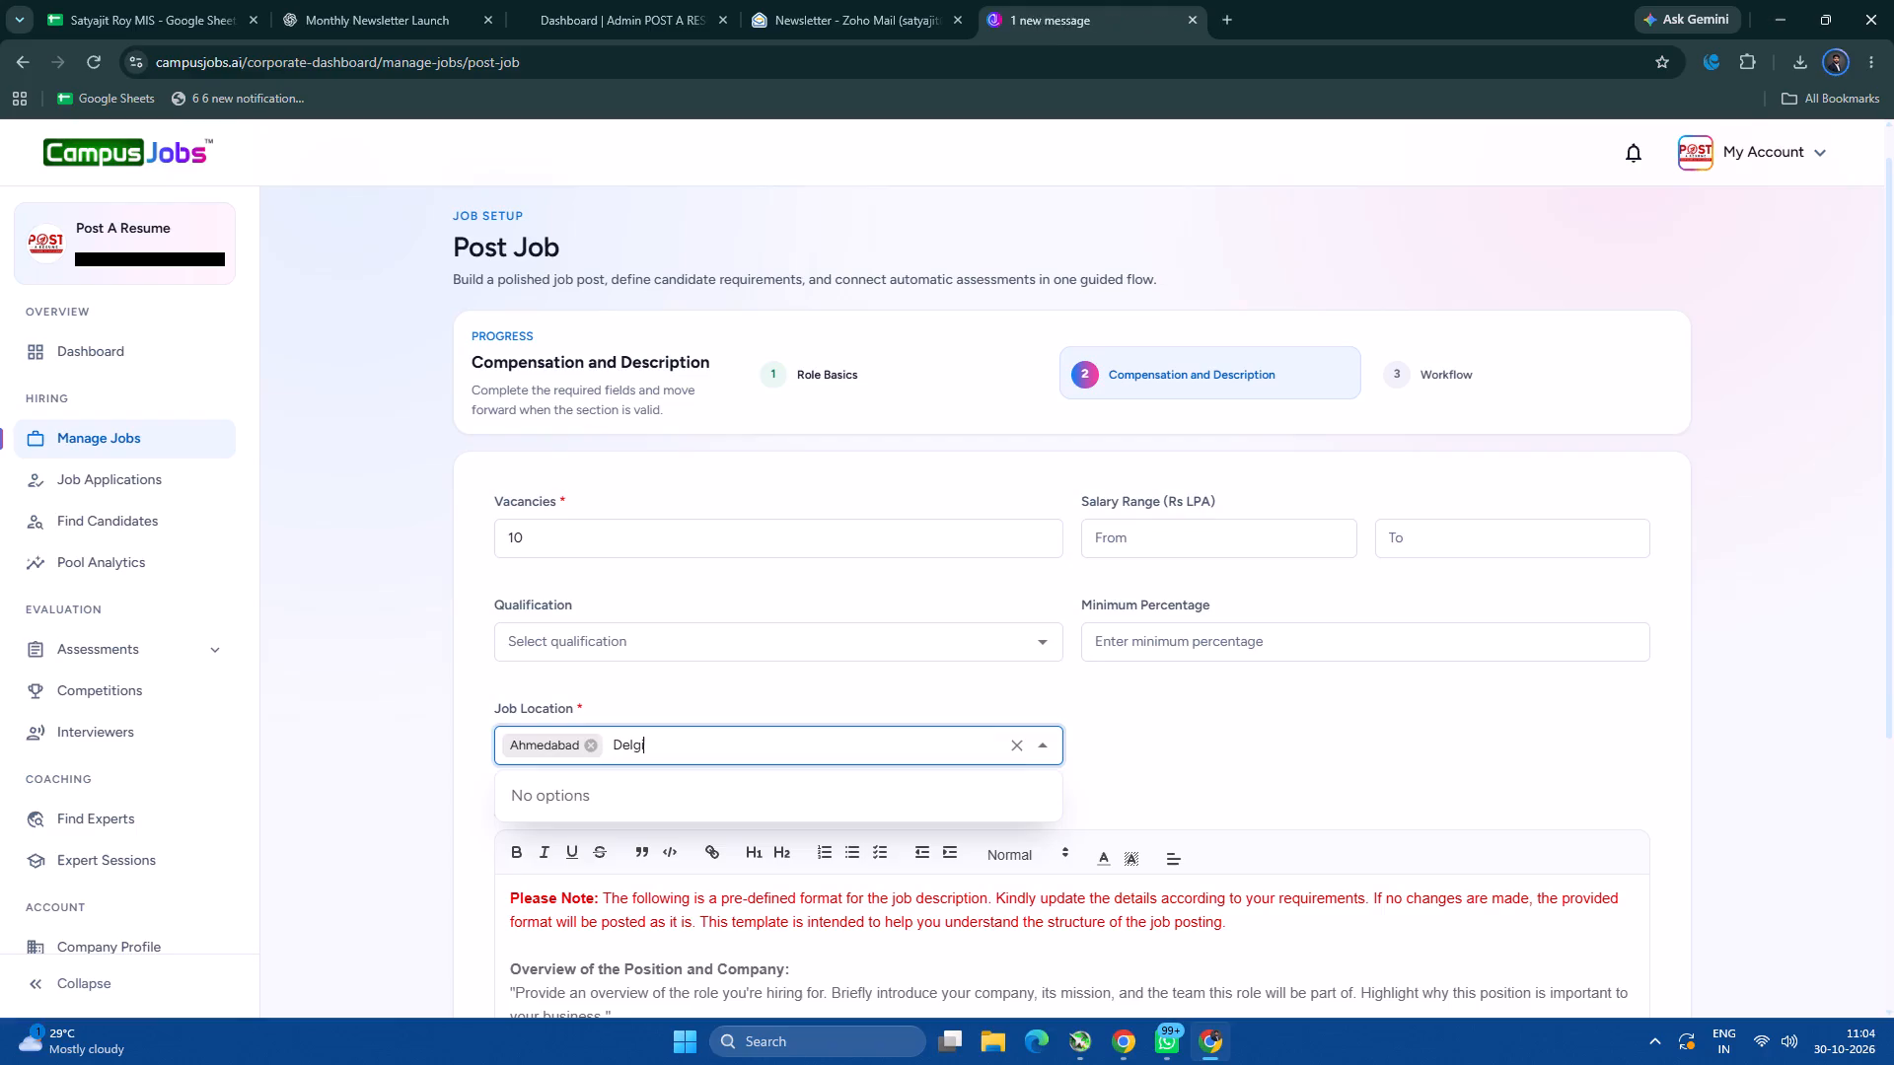
{"action": "key", "text": "BackSpace"}
{"action": "key", "text": "BackSpace"}
{"action": "type", "text": "hi"}
{"action": "key", "text": "Return"}
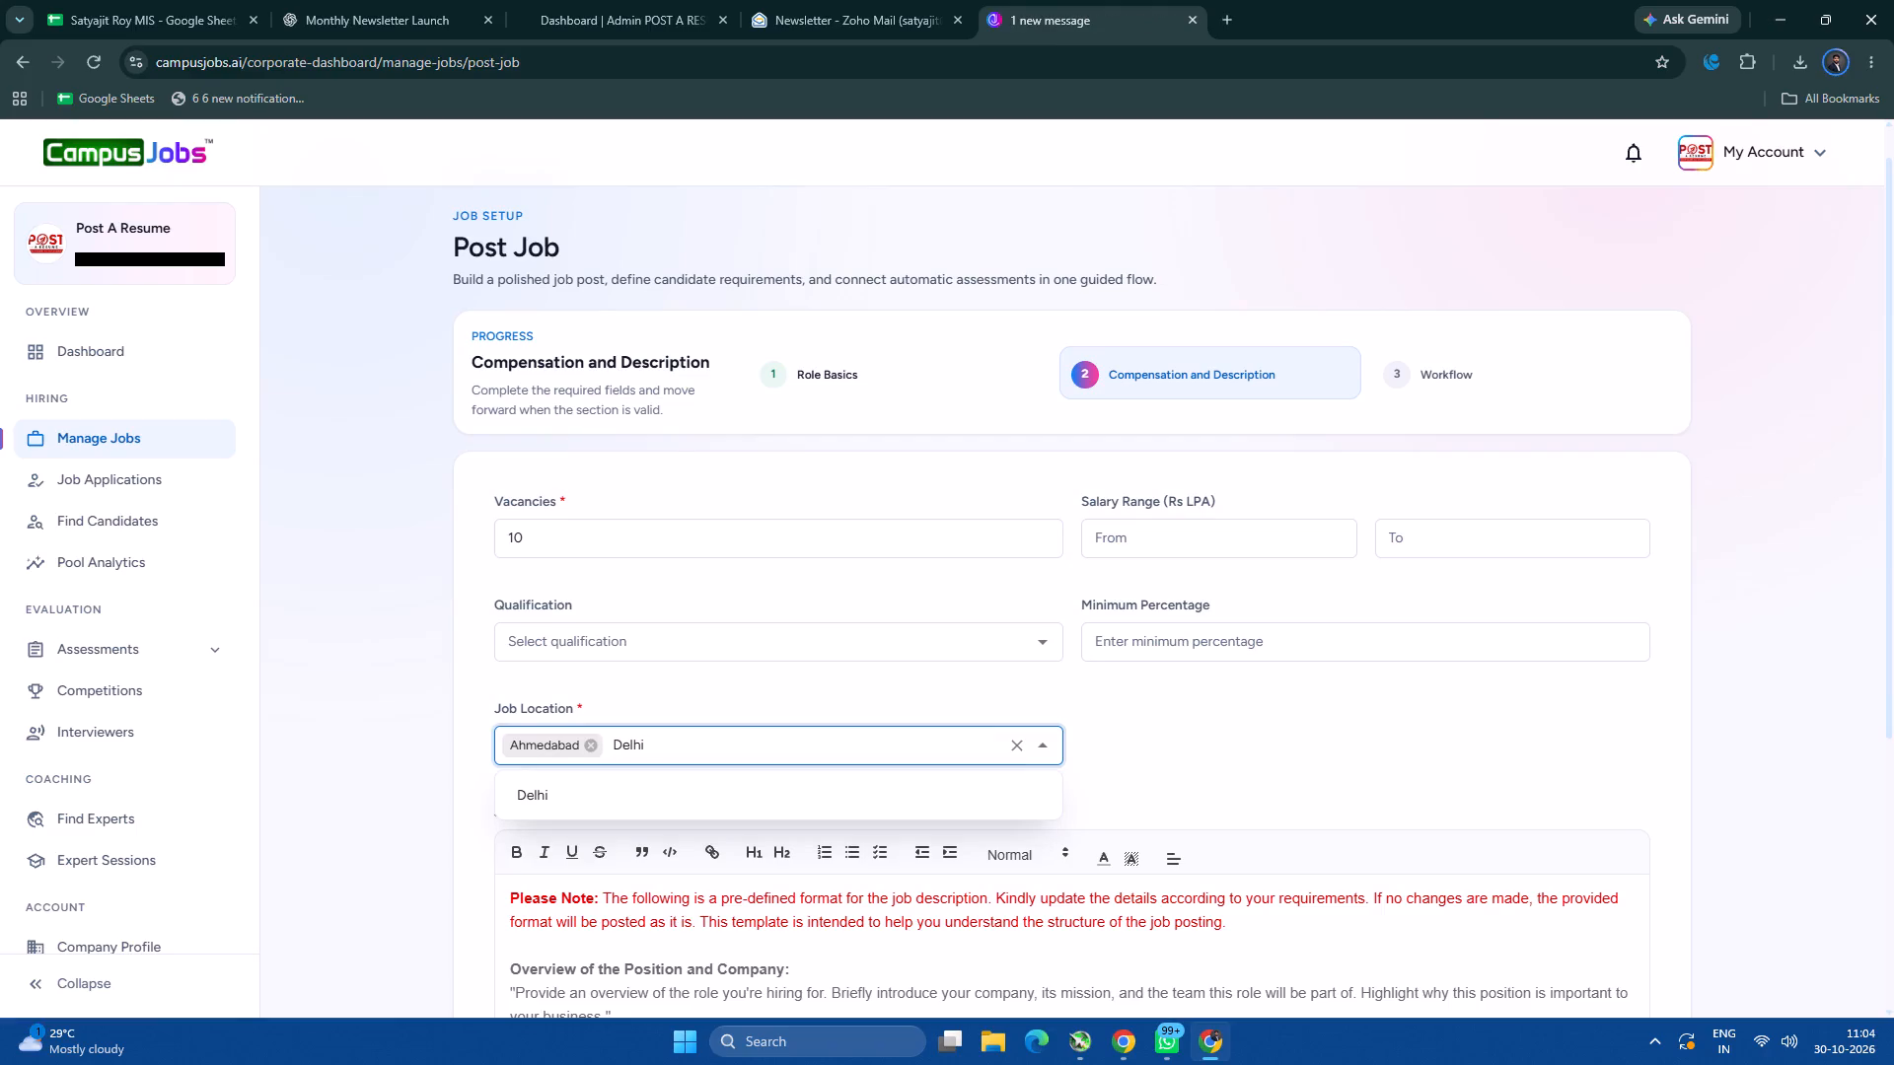
{"action": "left_click", "coordinate": [608, 779]}
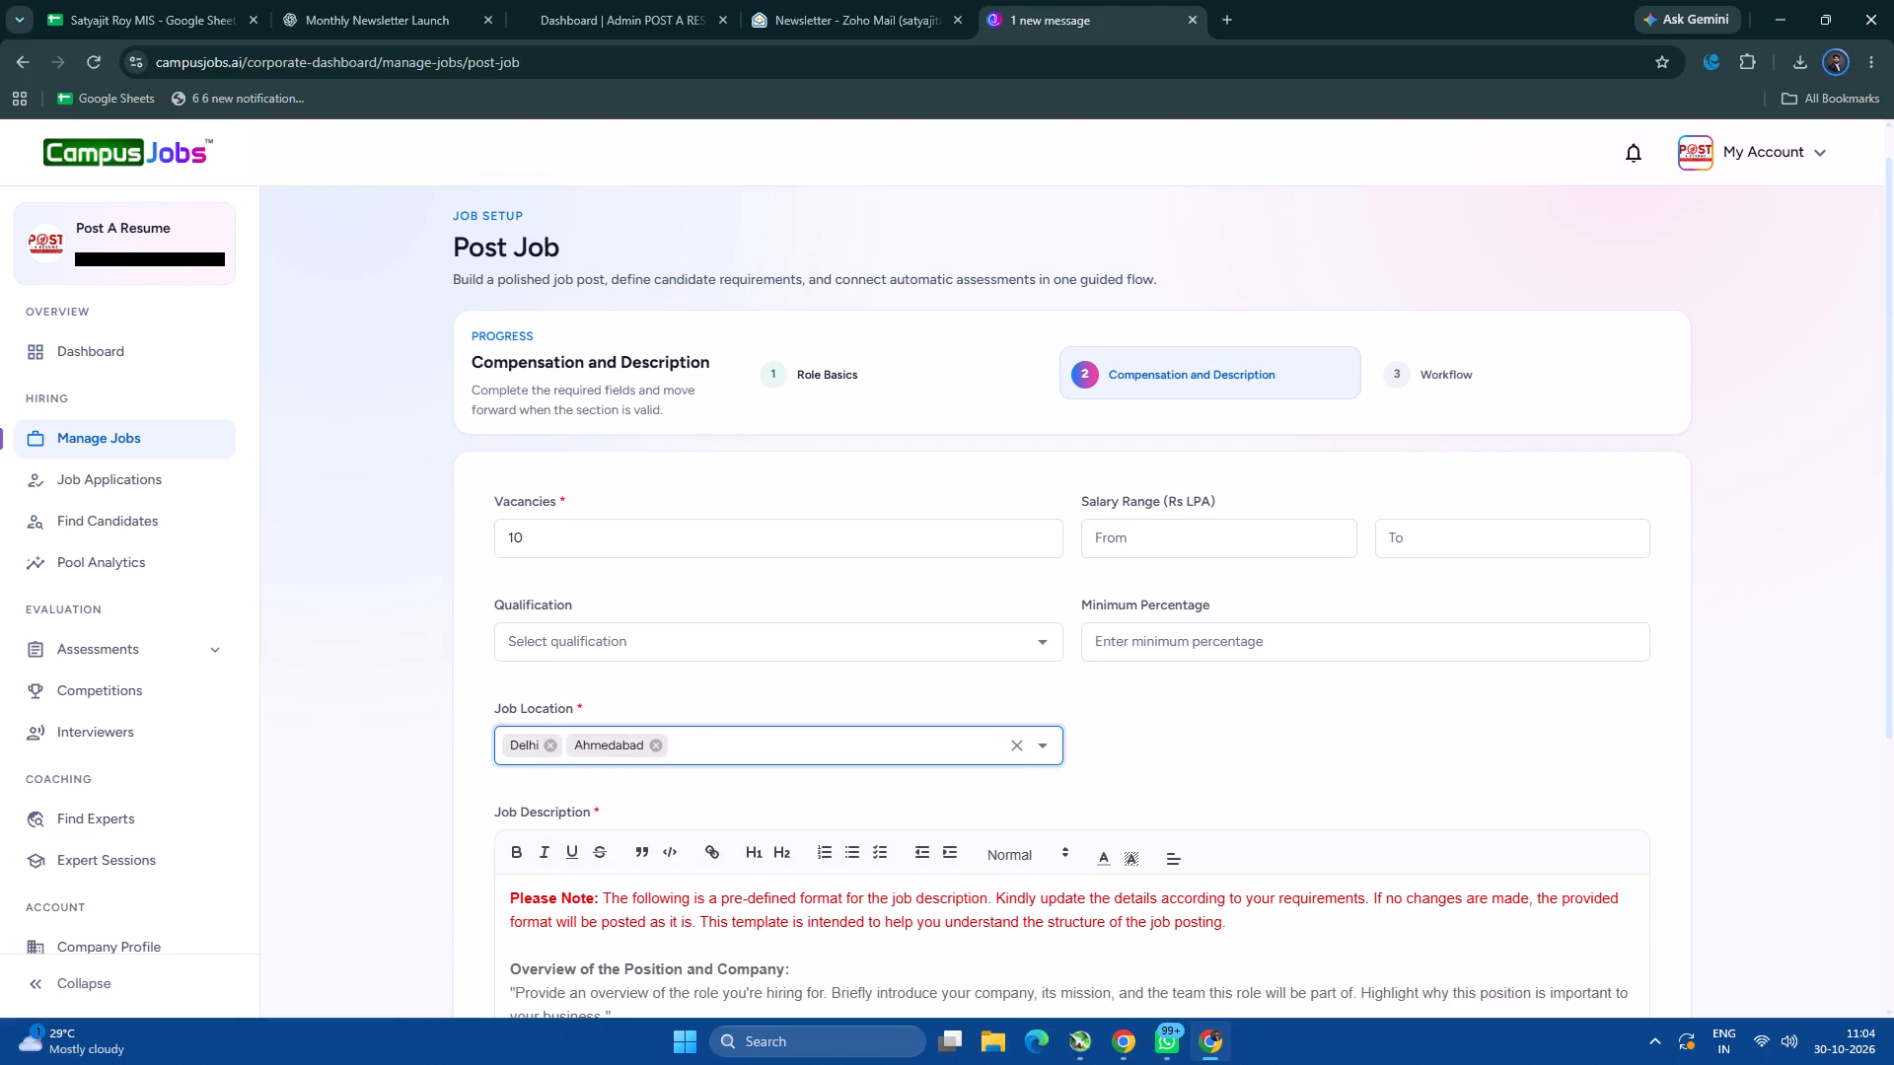
Add Kolkata and Mumbai to the job locations.
{"action": "type", "text": "Kolj"}
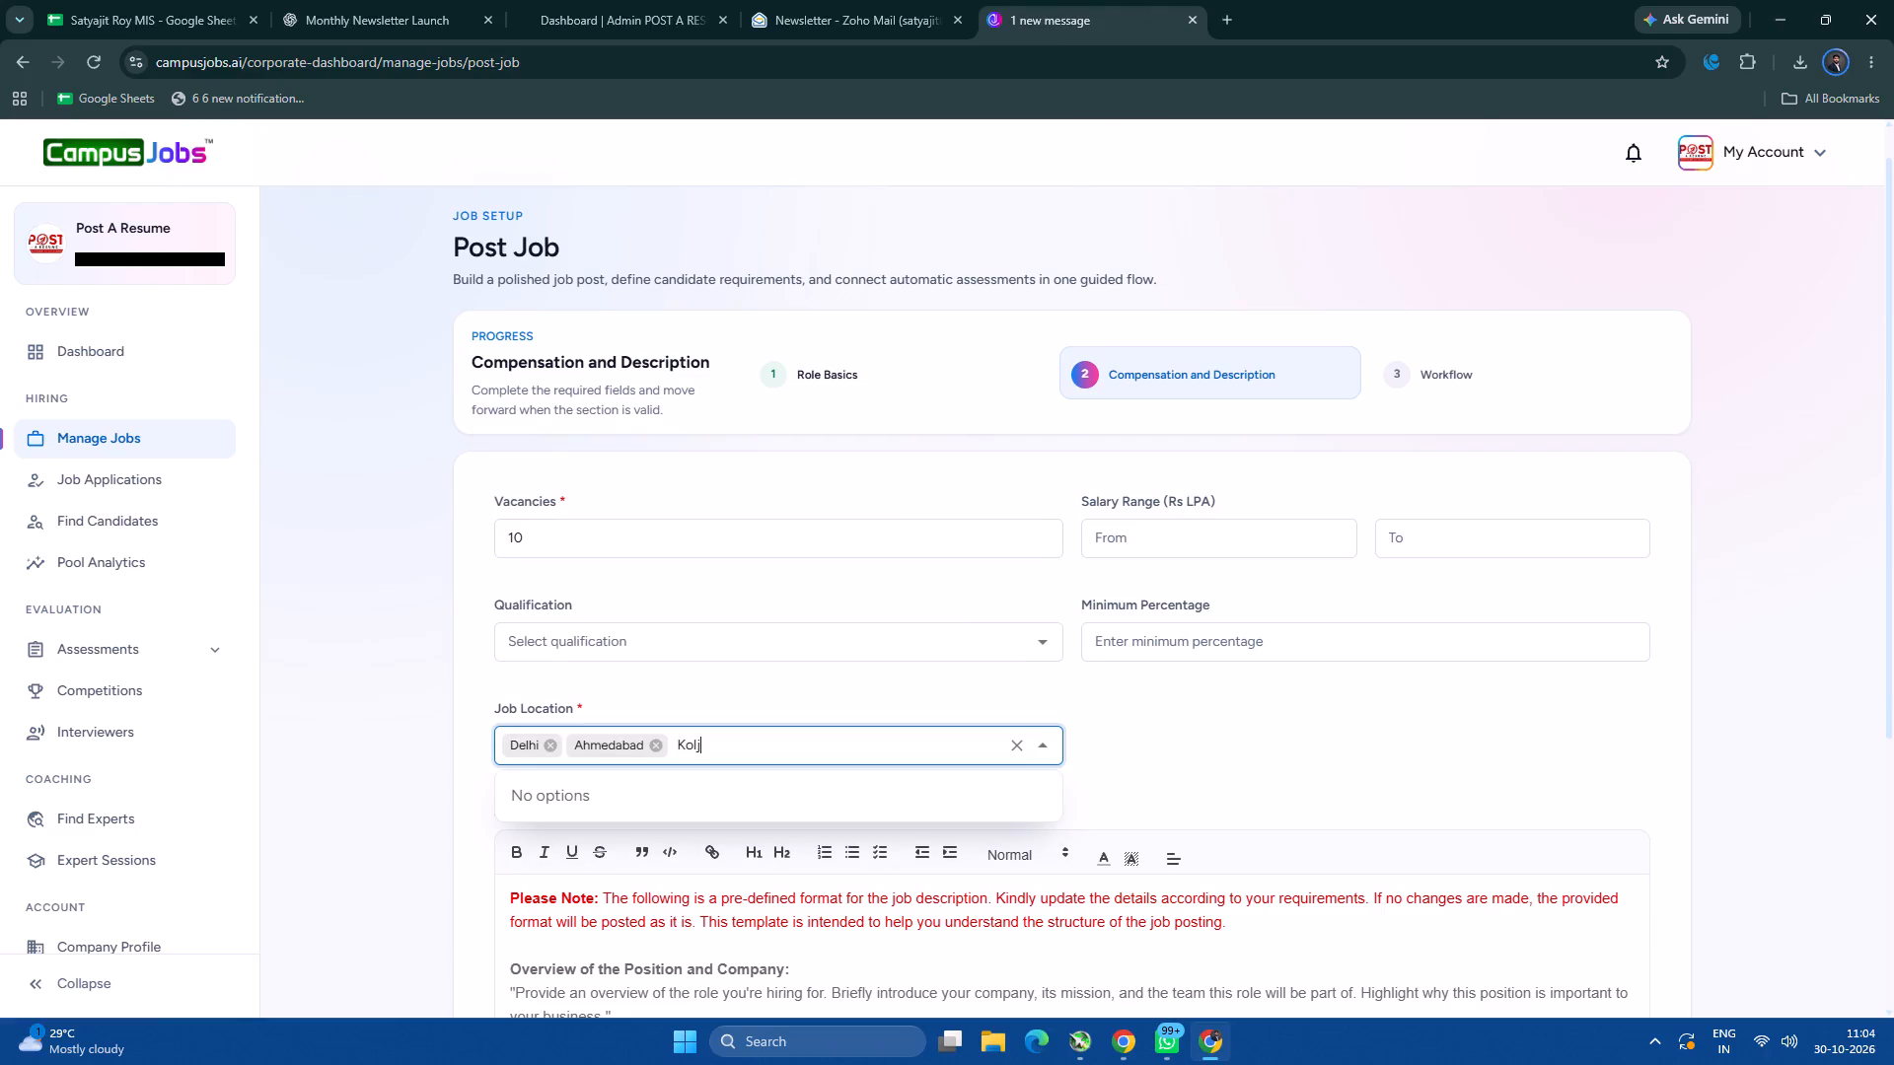
{"action": "key", "text": "BackSpace"}
{"action": "type", "text": "ka"}
{"action": "left_click", "coordinate": [680, 802]}
{"action": "type", "text": "Mumbai"}
{"action": "left_click", "coordinate": [660, 781]}
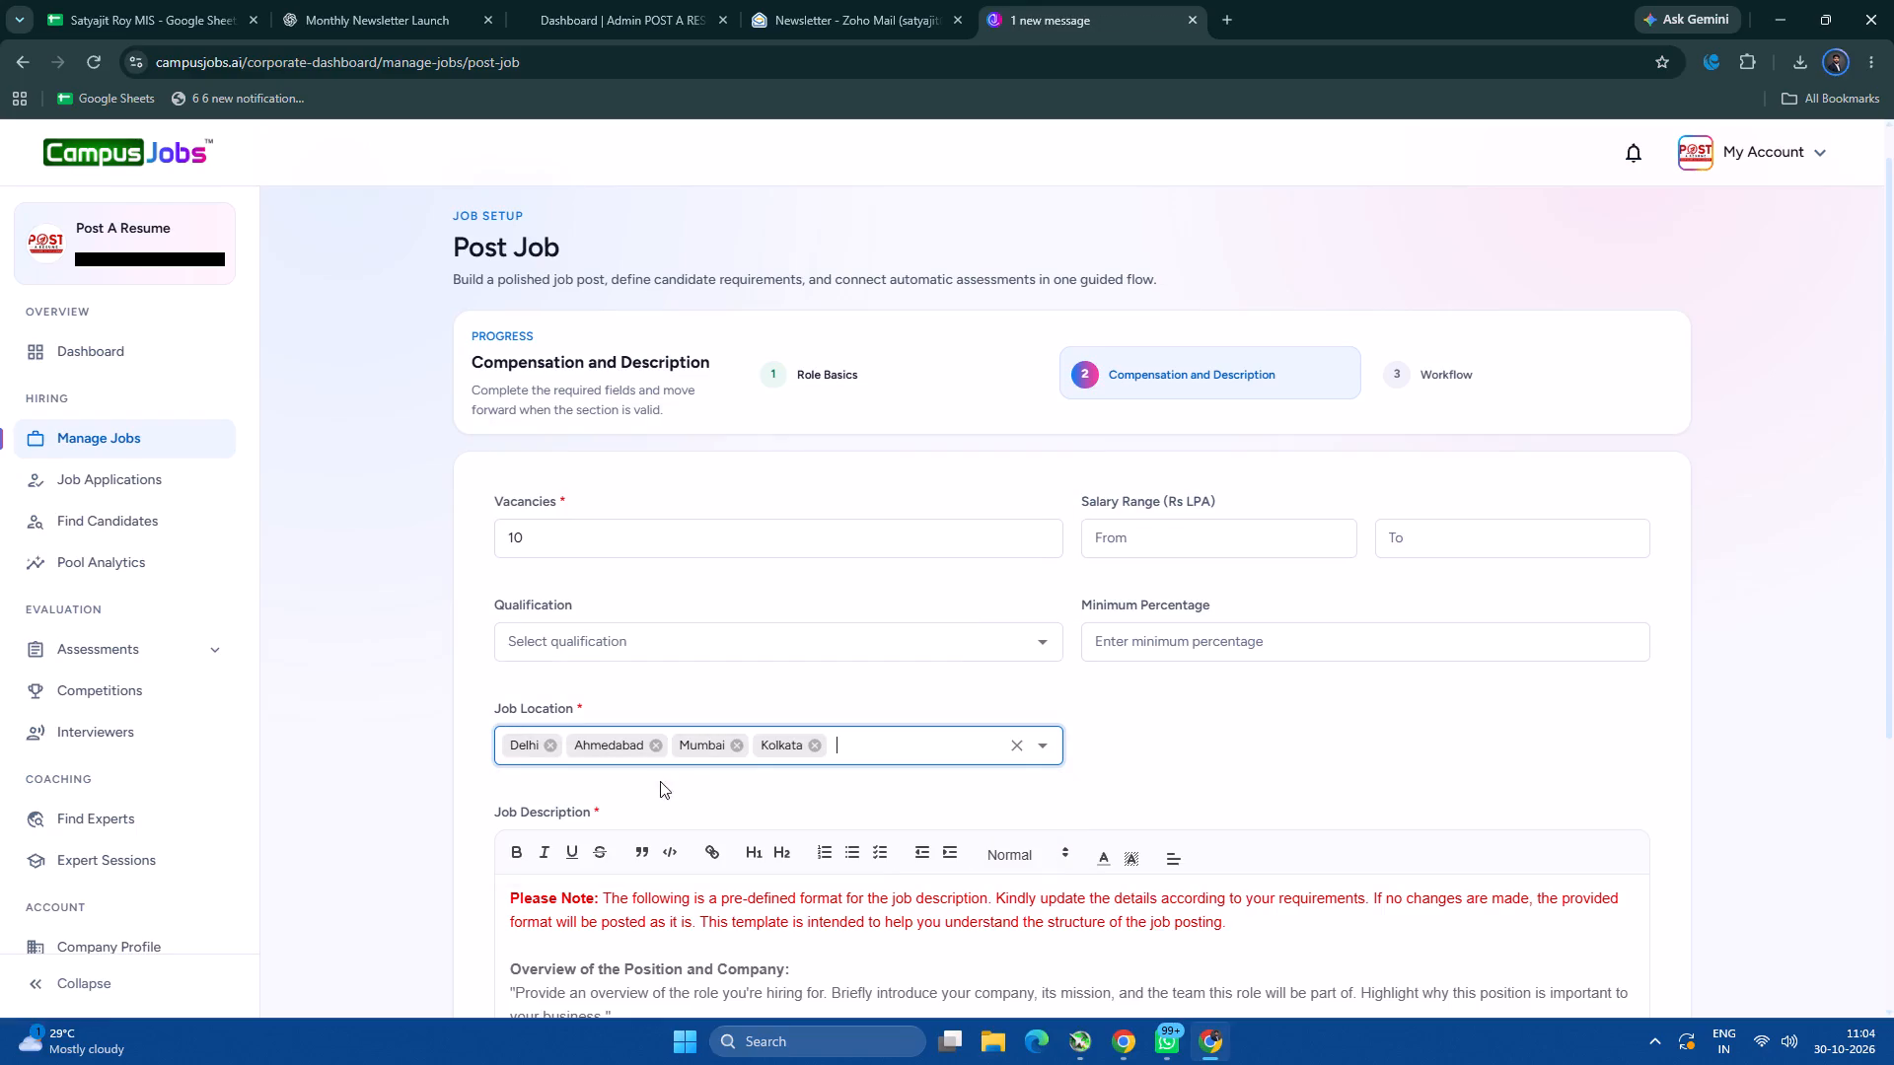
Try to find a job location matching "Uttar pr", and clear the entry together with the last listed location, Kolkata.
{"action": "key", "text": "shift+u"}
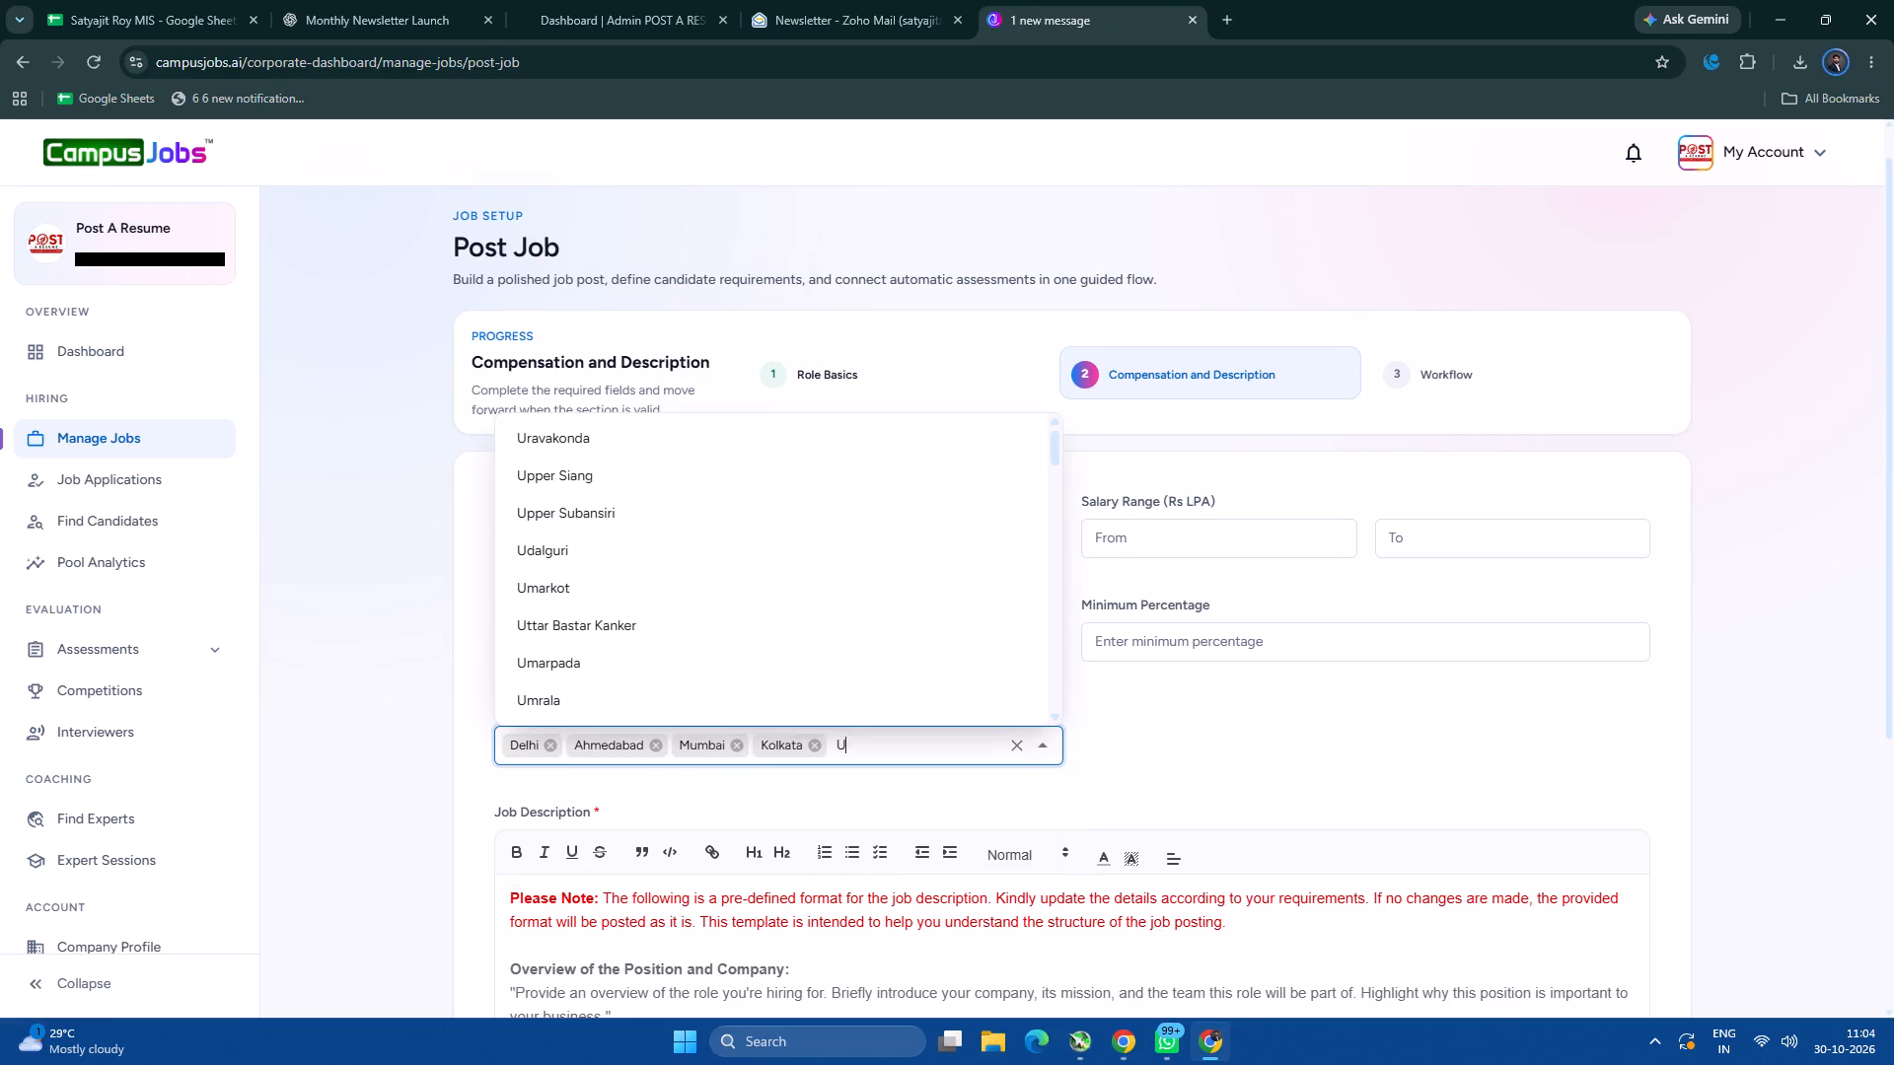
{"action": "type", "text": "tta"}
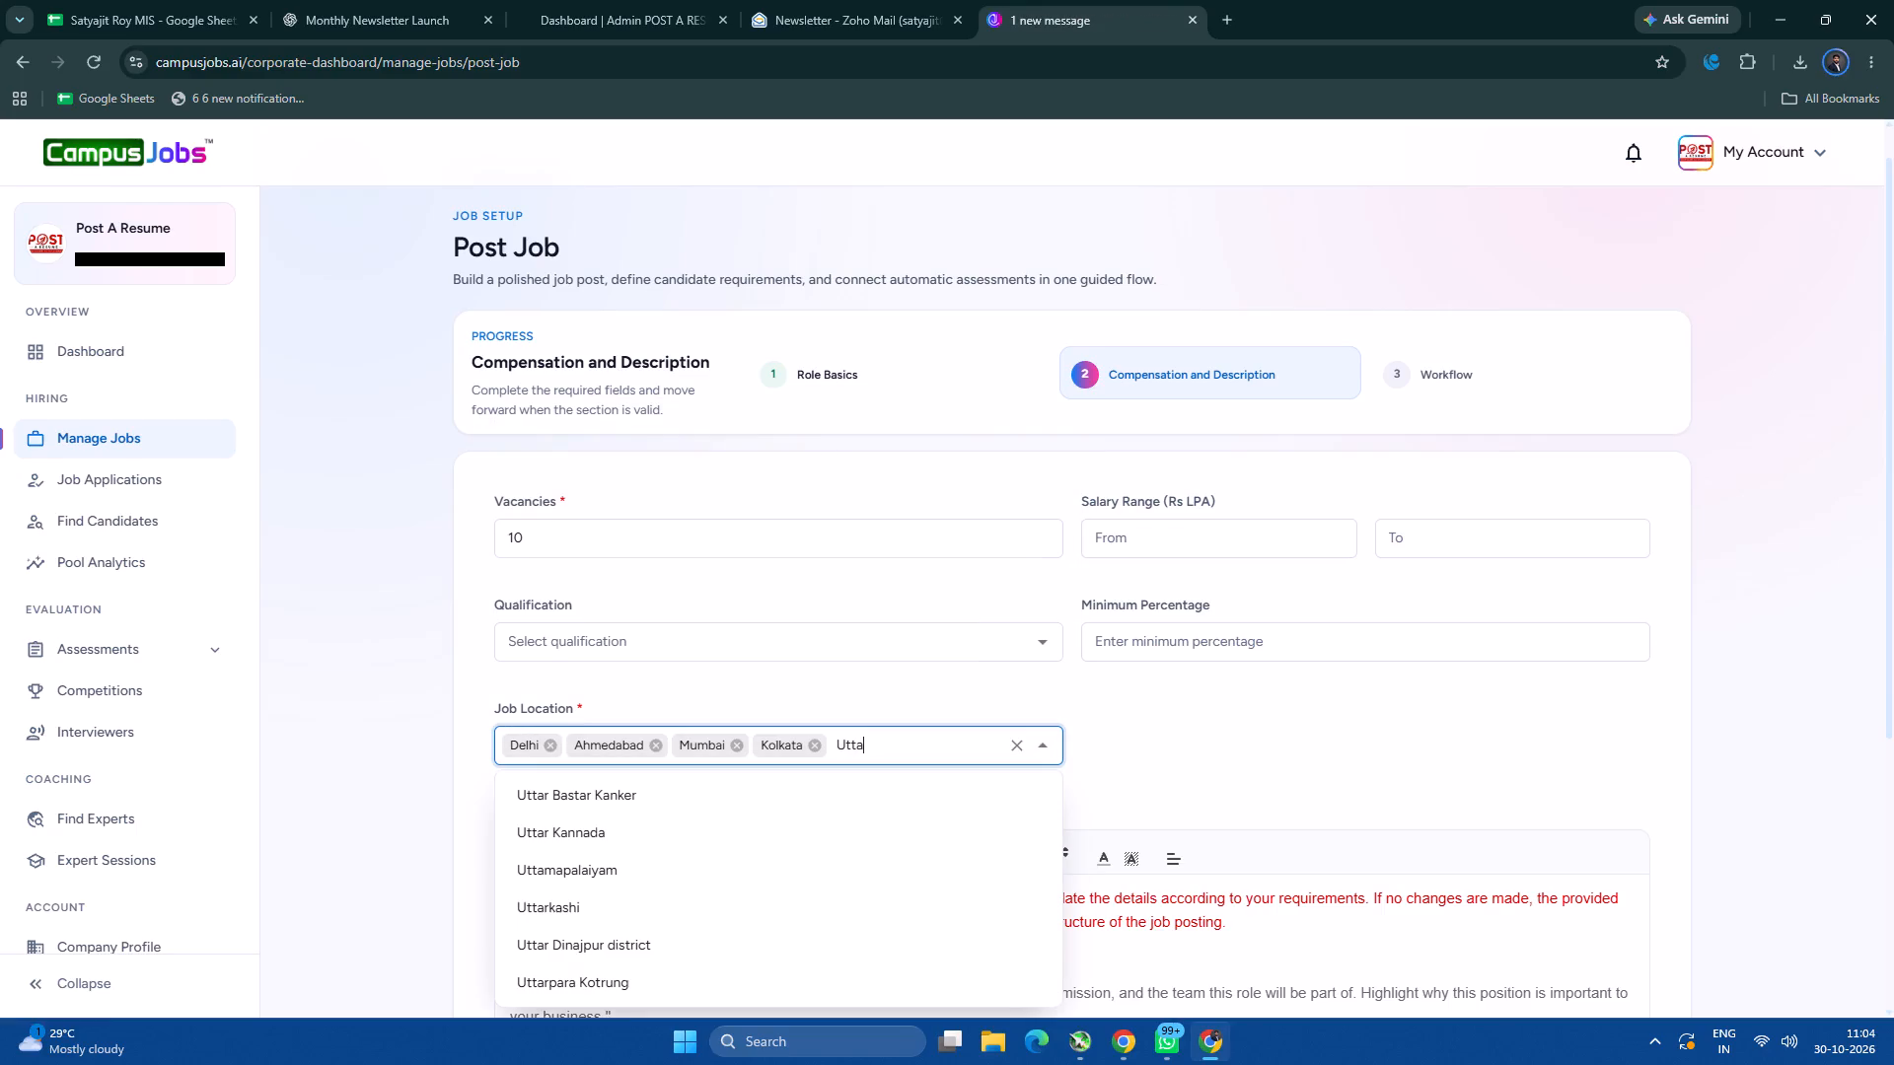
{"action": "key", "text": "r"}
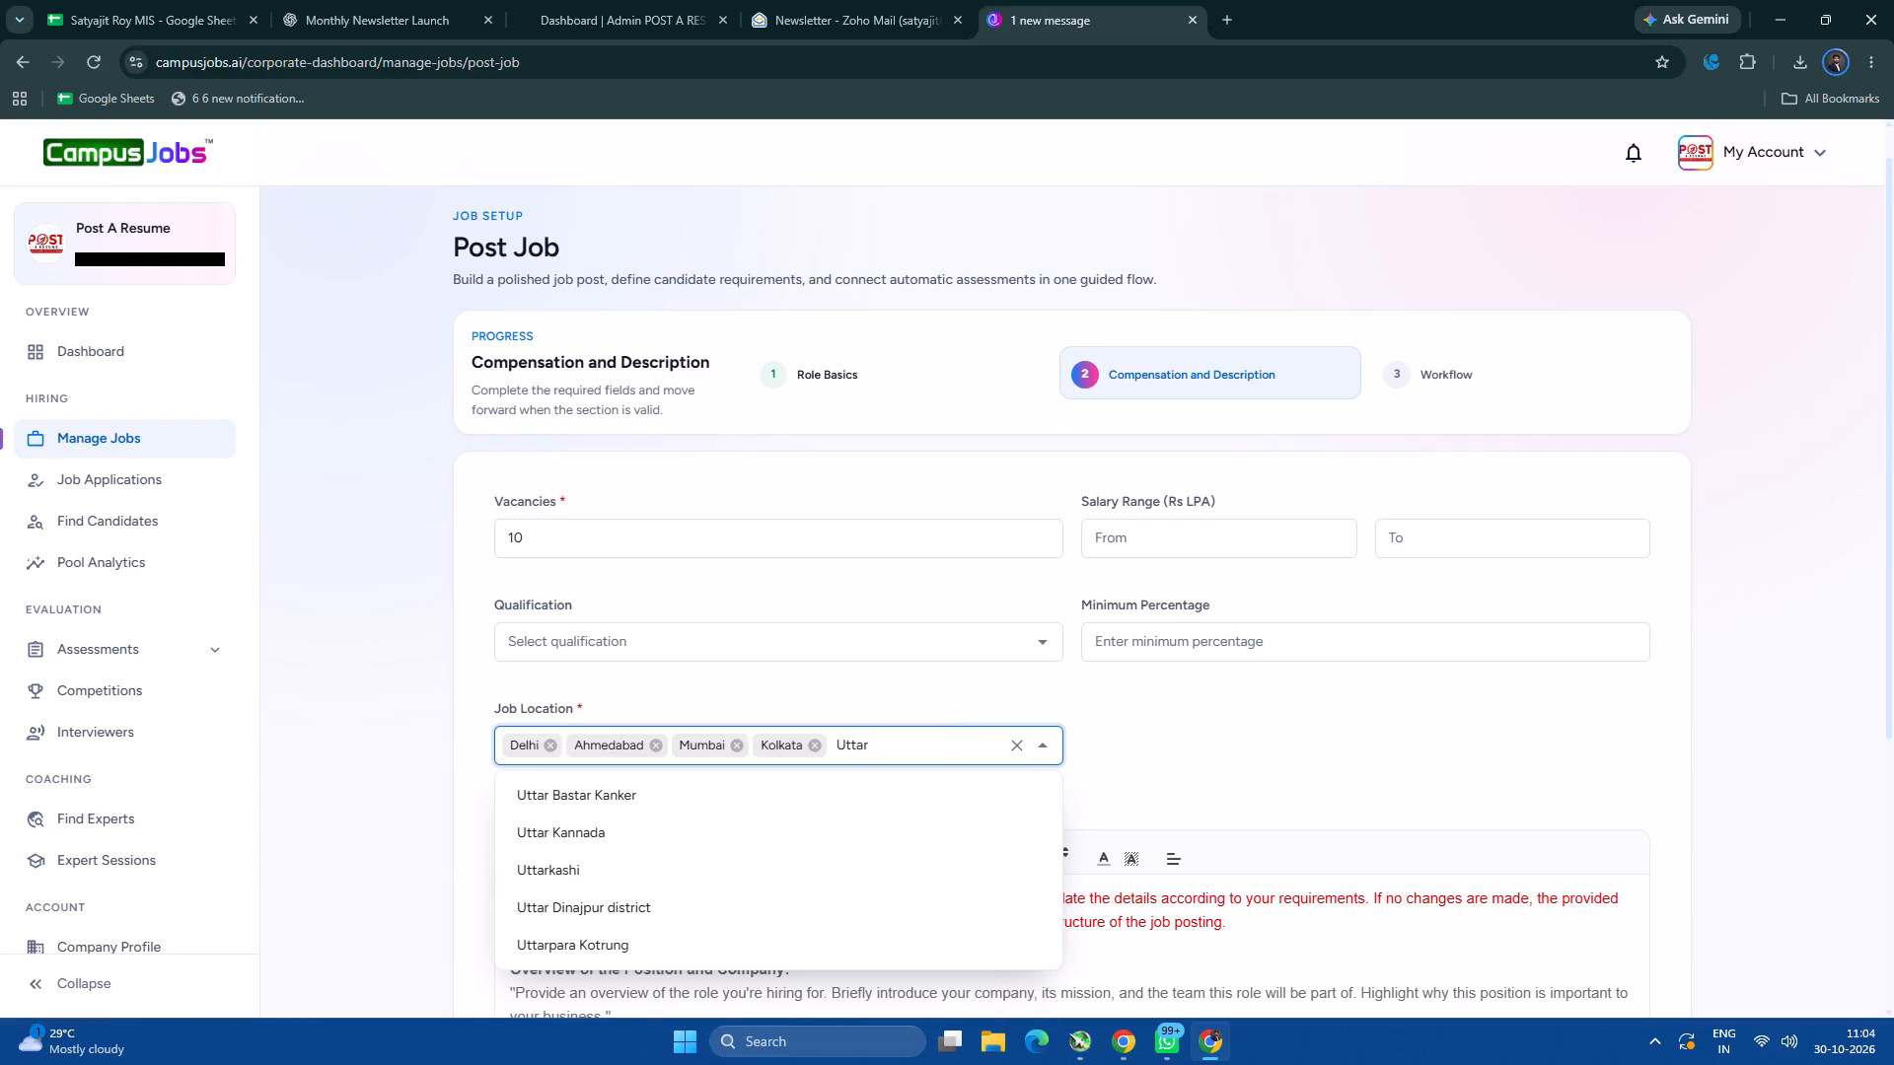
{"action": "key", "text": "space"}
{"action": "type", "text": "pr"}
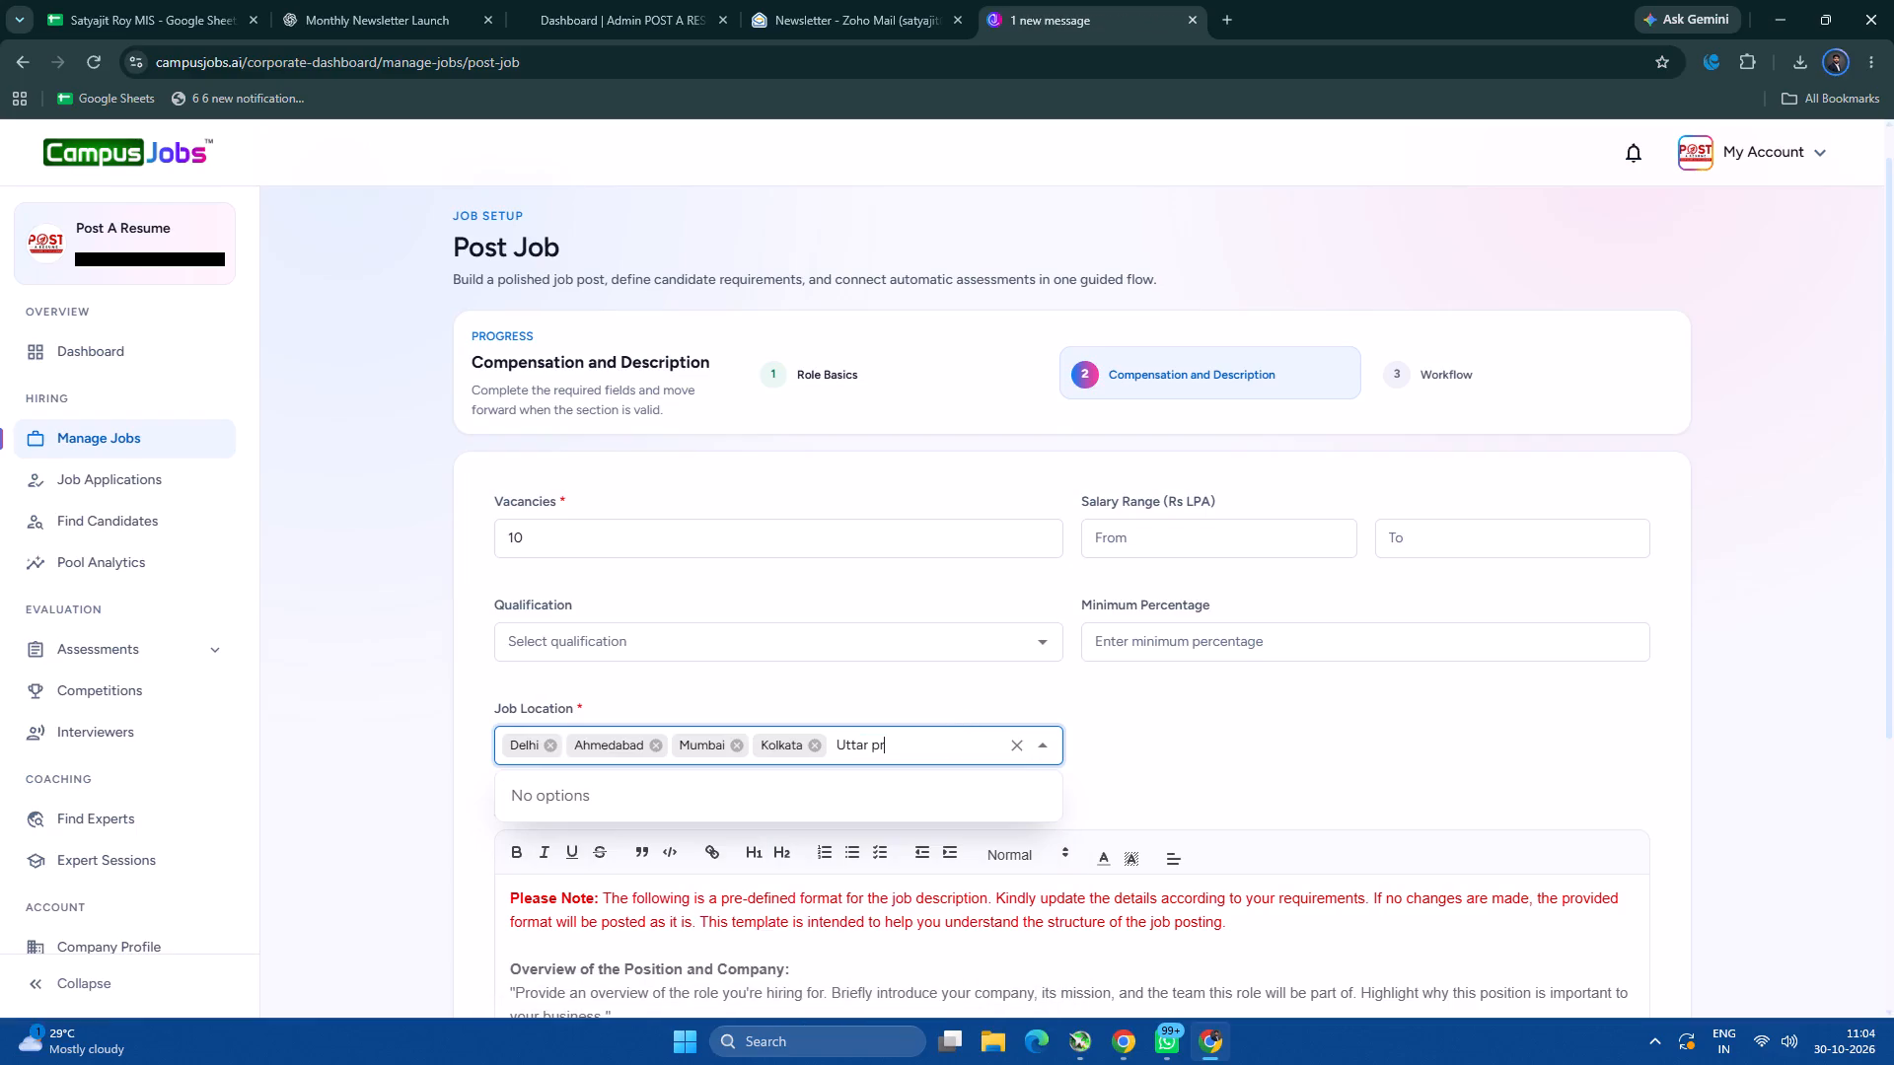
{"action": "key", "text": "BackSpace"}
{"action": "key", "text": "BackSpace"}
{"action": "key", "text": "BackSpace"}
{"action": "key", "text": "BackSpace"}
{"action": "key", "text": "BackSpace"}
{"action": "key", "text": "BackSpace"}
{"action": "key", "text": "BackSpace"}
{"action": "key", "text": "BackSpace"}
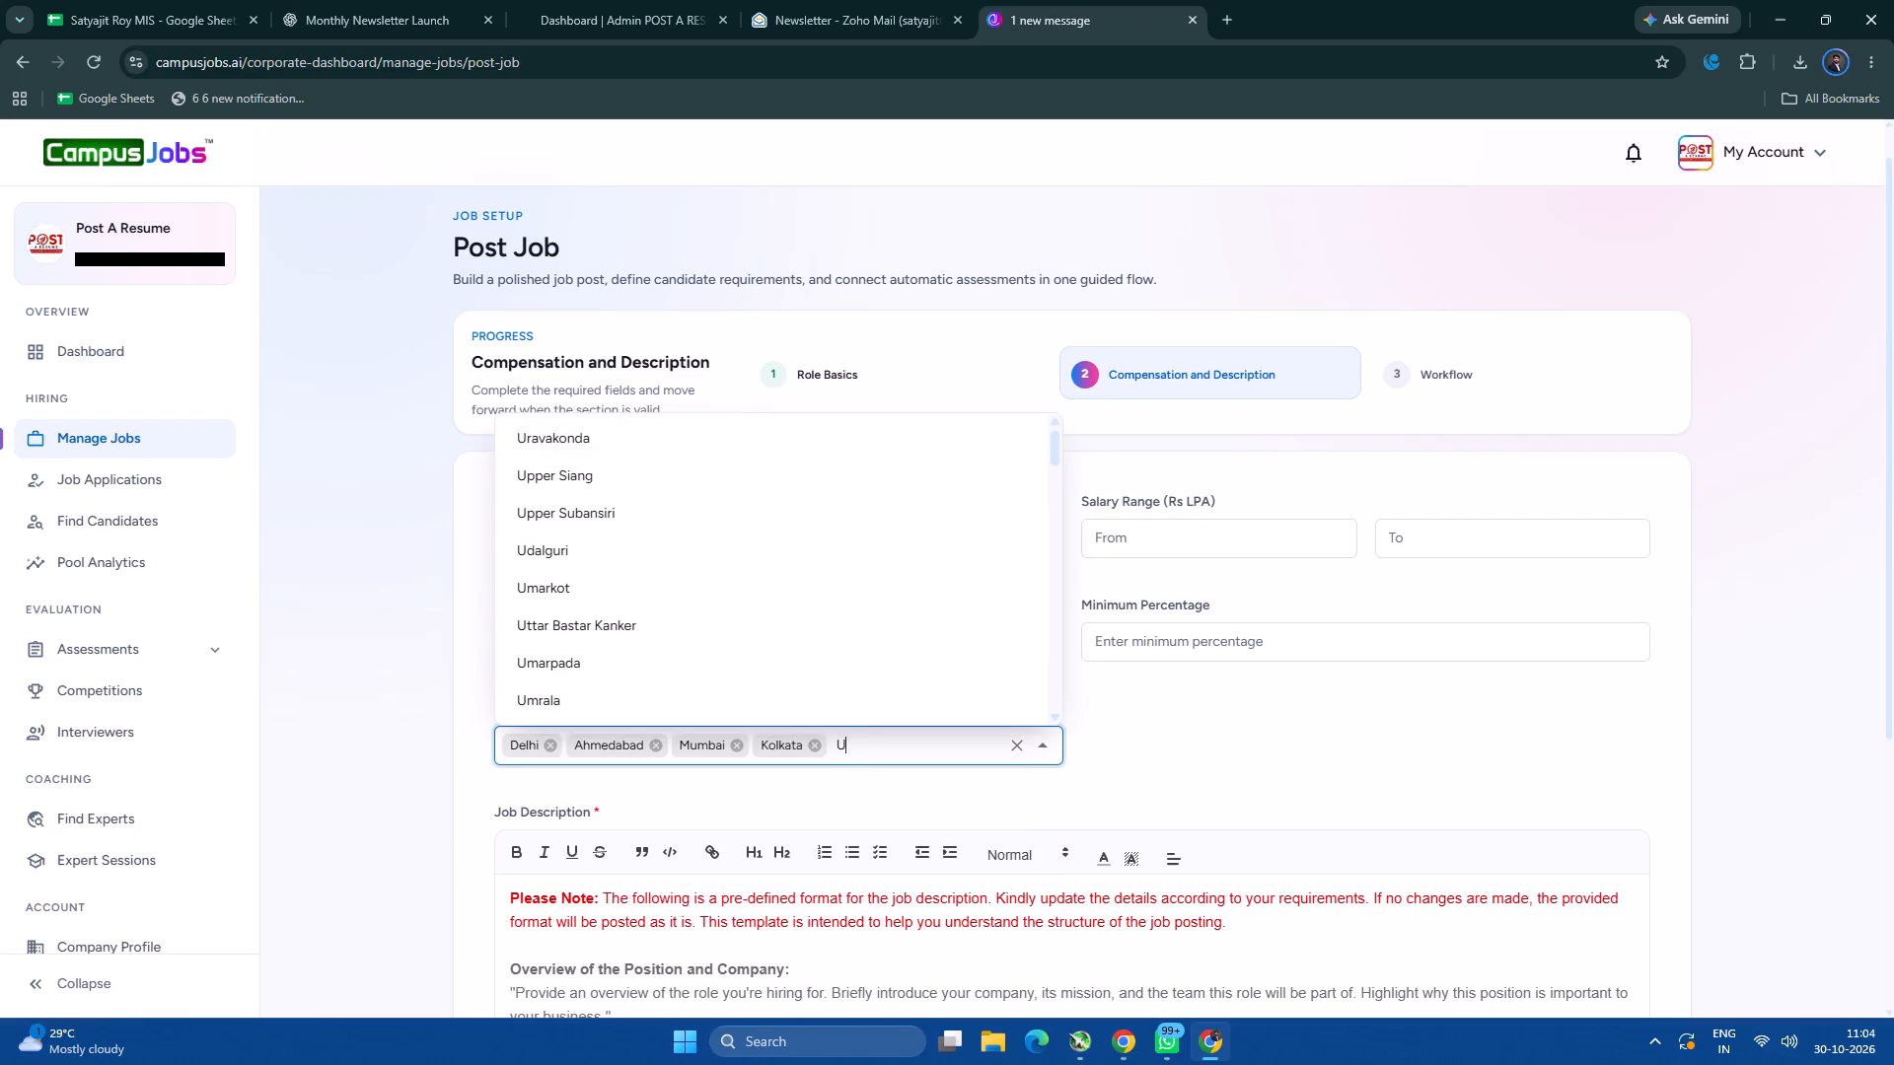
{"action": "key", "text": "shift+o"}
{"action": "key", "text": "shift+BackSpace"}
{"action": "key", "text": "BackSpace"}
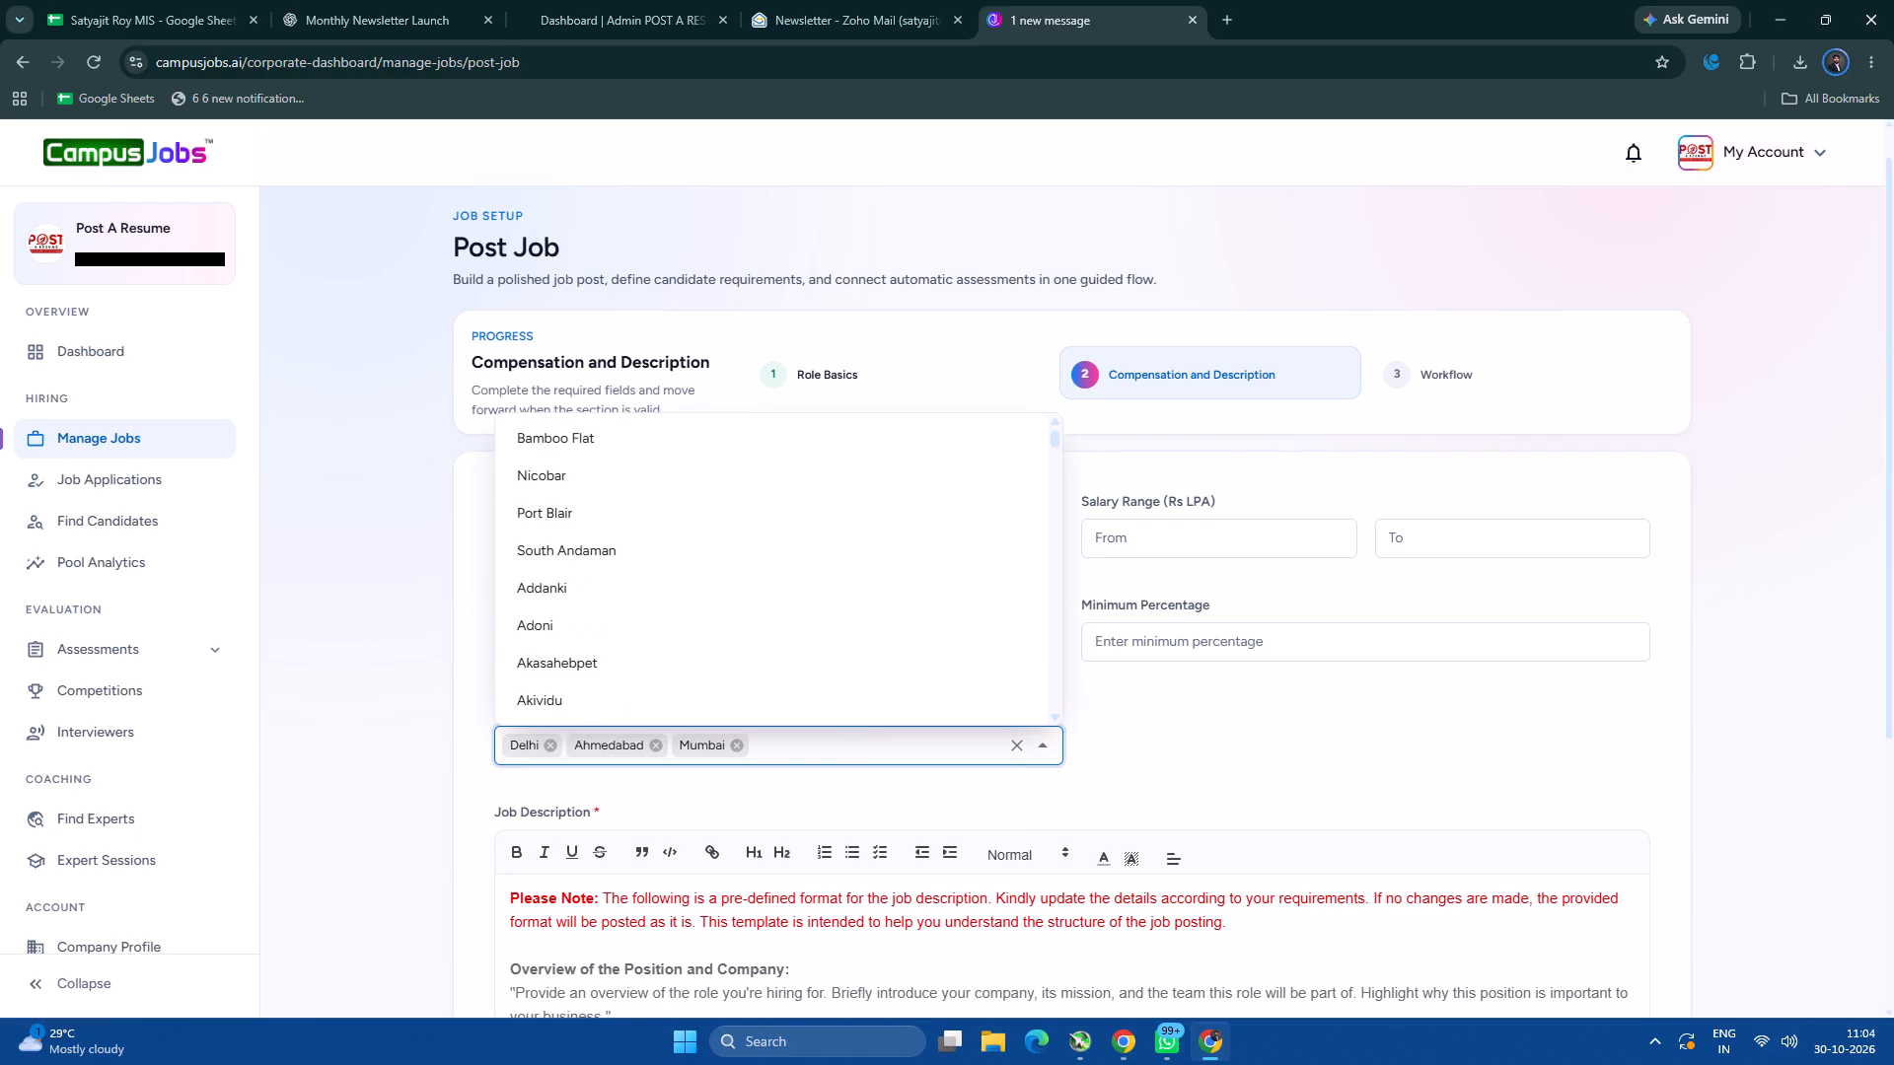
Add Kolkata back to the job locations.
{"action": "type", "text": "Kolkata"}
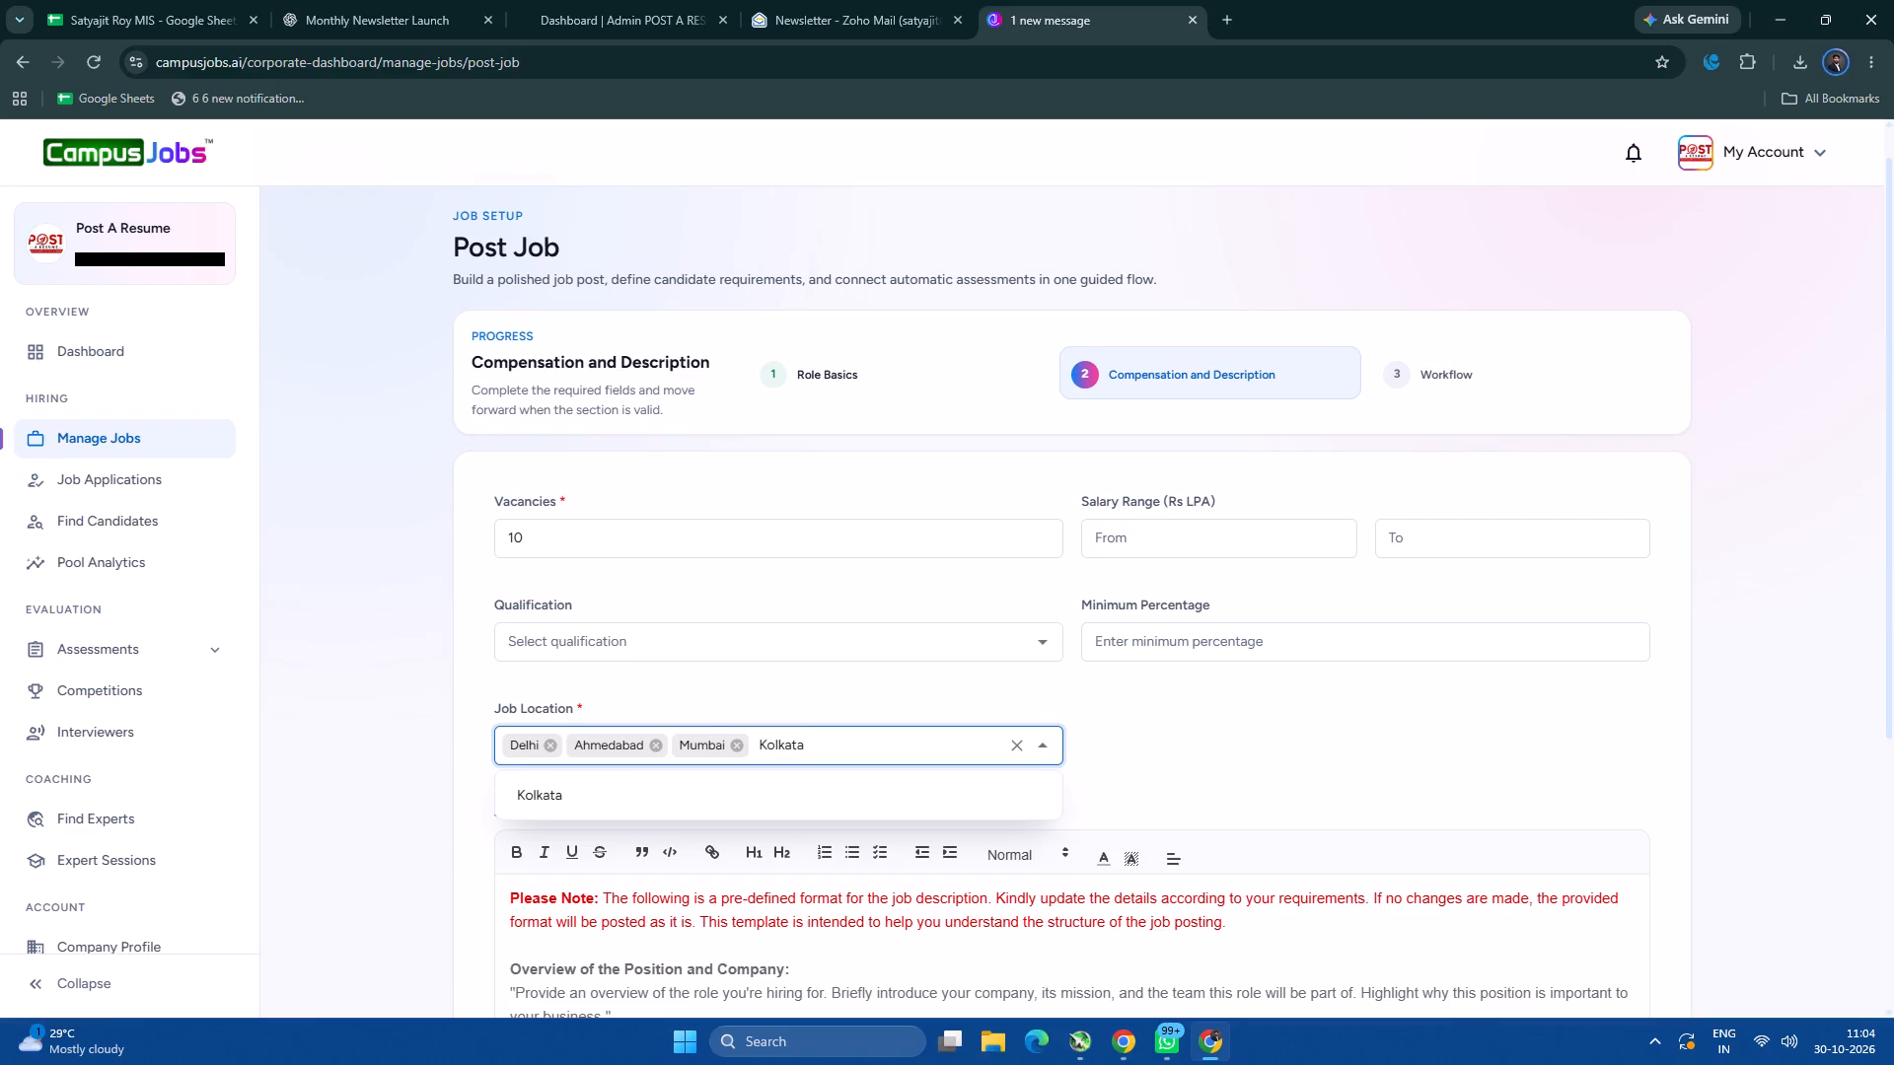
{"action": "key", "text": "Return"}
{"action": "left_click", "coordinate": [717, 817]}
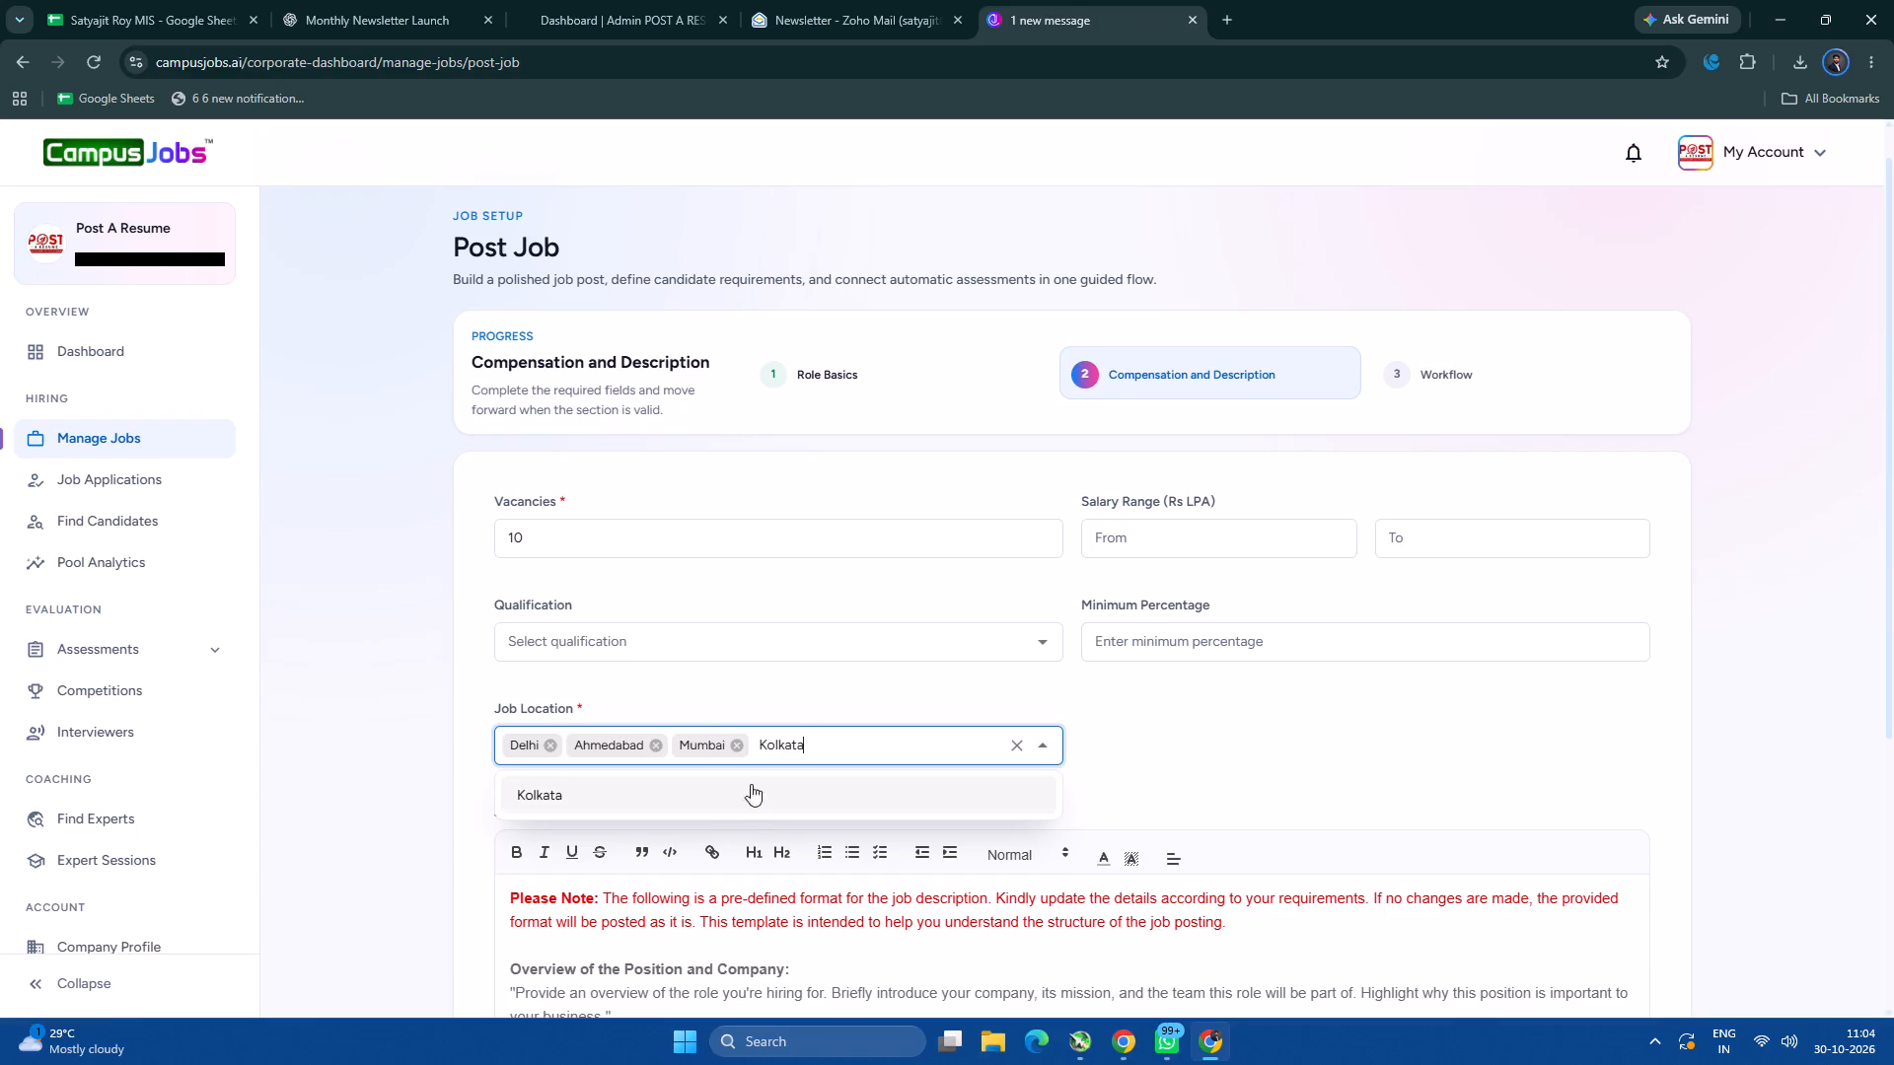
{"action": "left_click", "coordinate": [737, 792]}
Add Pune to the job locations.
{"action": "left_click", "coordinate": [866, 748]}
{"action": "type", "text": "pune"}
{"action": "left_click", "coordinate": [654, 805]}
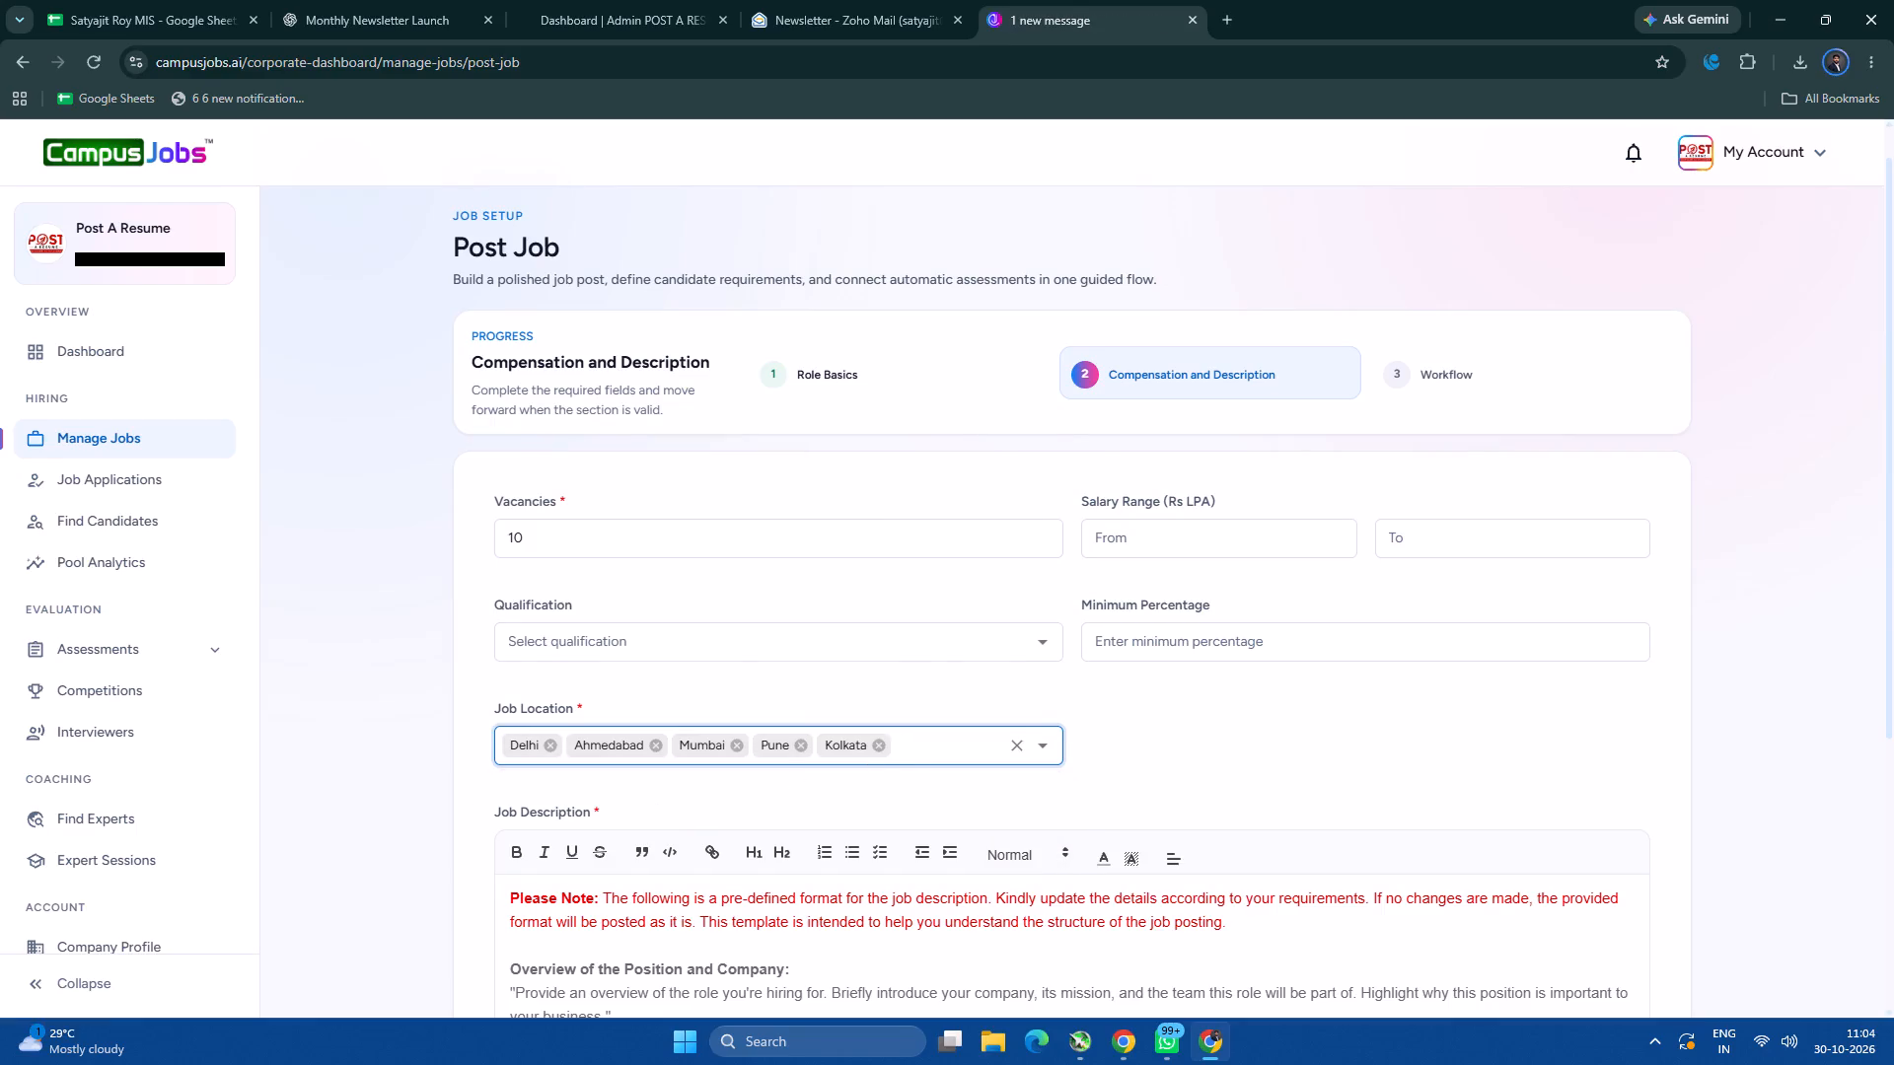
Look through the available job locations for further cities to add, and close the list without choosing one.
{"action": "left_click", "coordinate": [929, 741]}
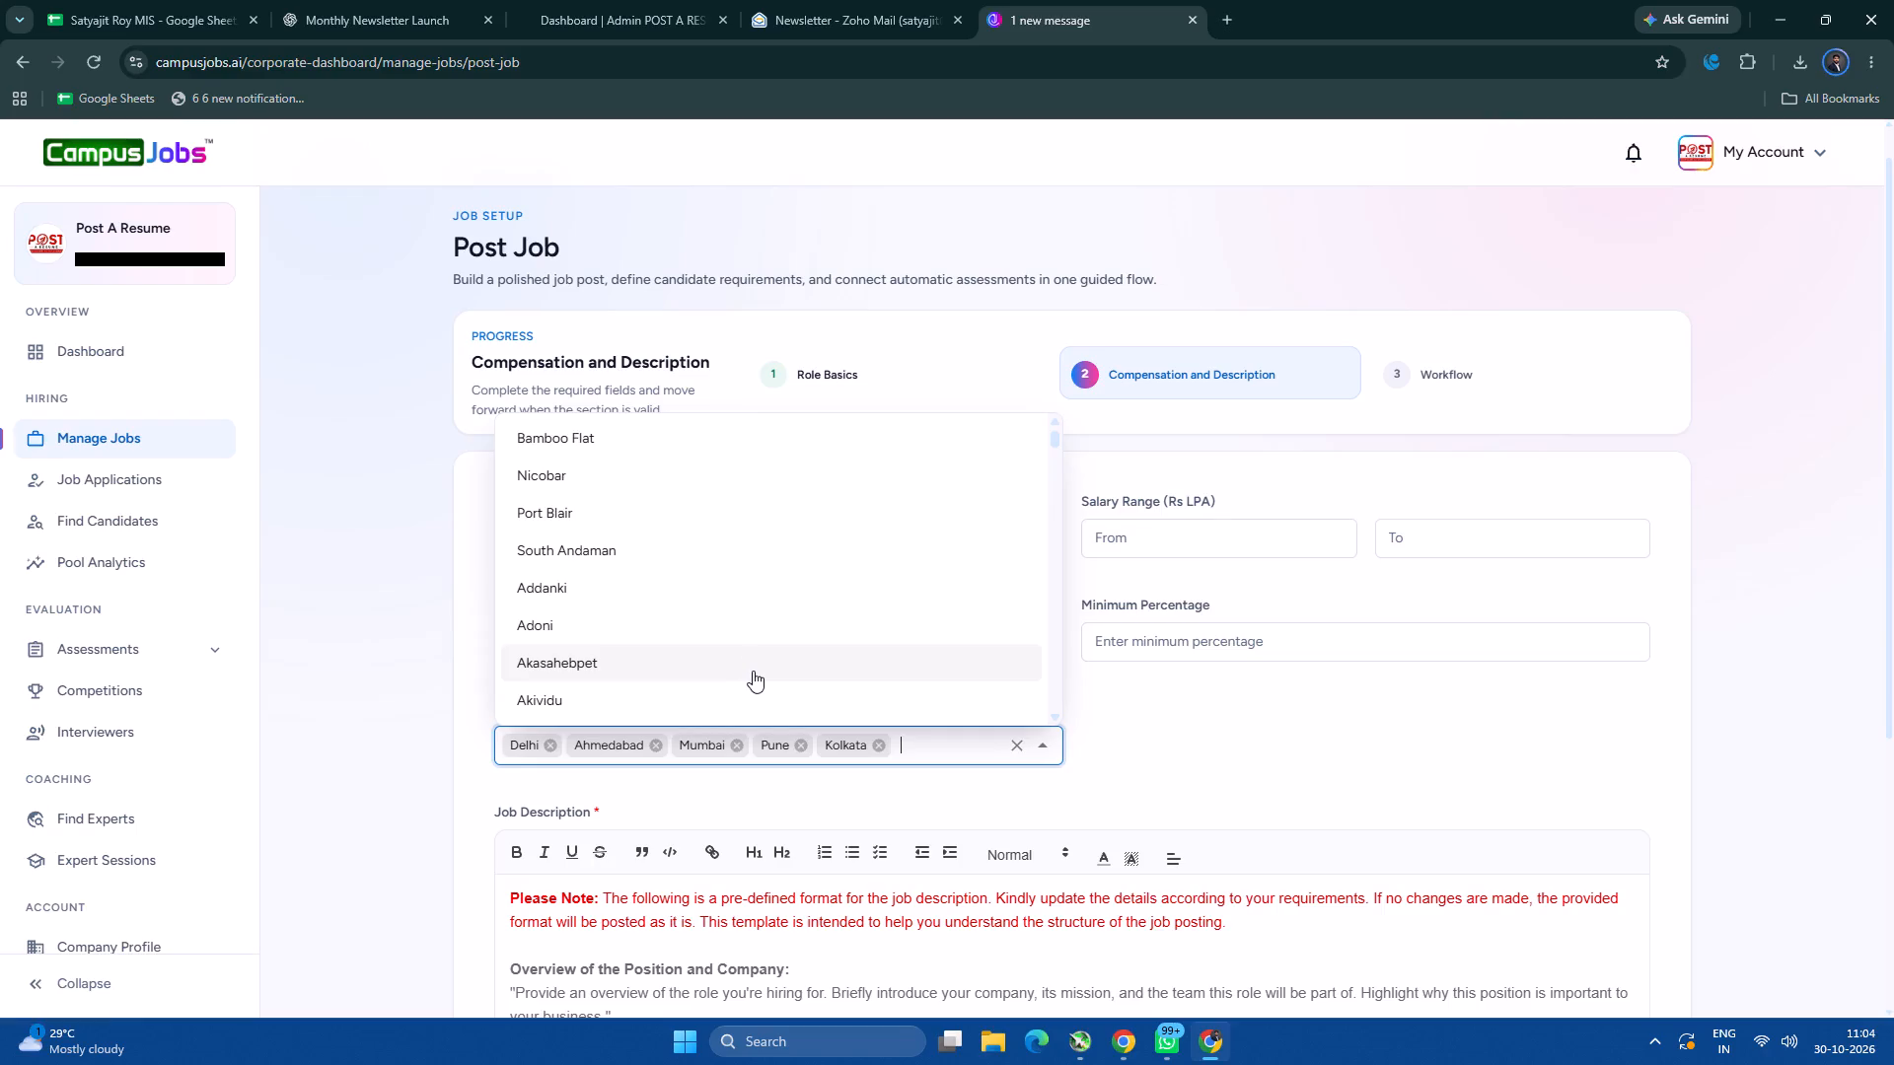
{"action": "scroll", "coordinate": [632, 486], "scroll_direction": "up", "scroll_amount": 1}
{"action": "scroll", "coordinate": [632, 489], "scroll_direction": "down", "scroll_amount": 4}
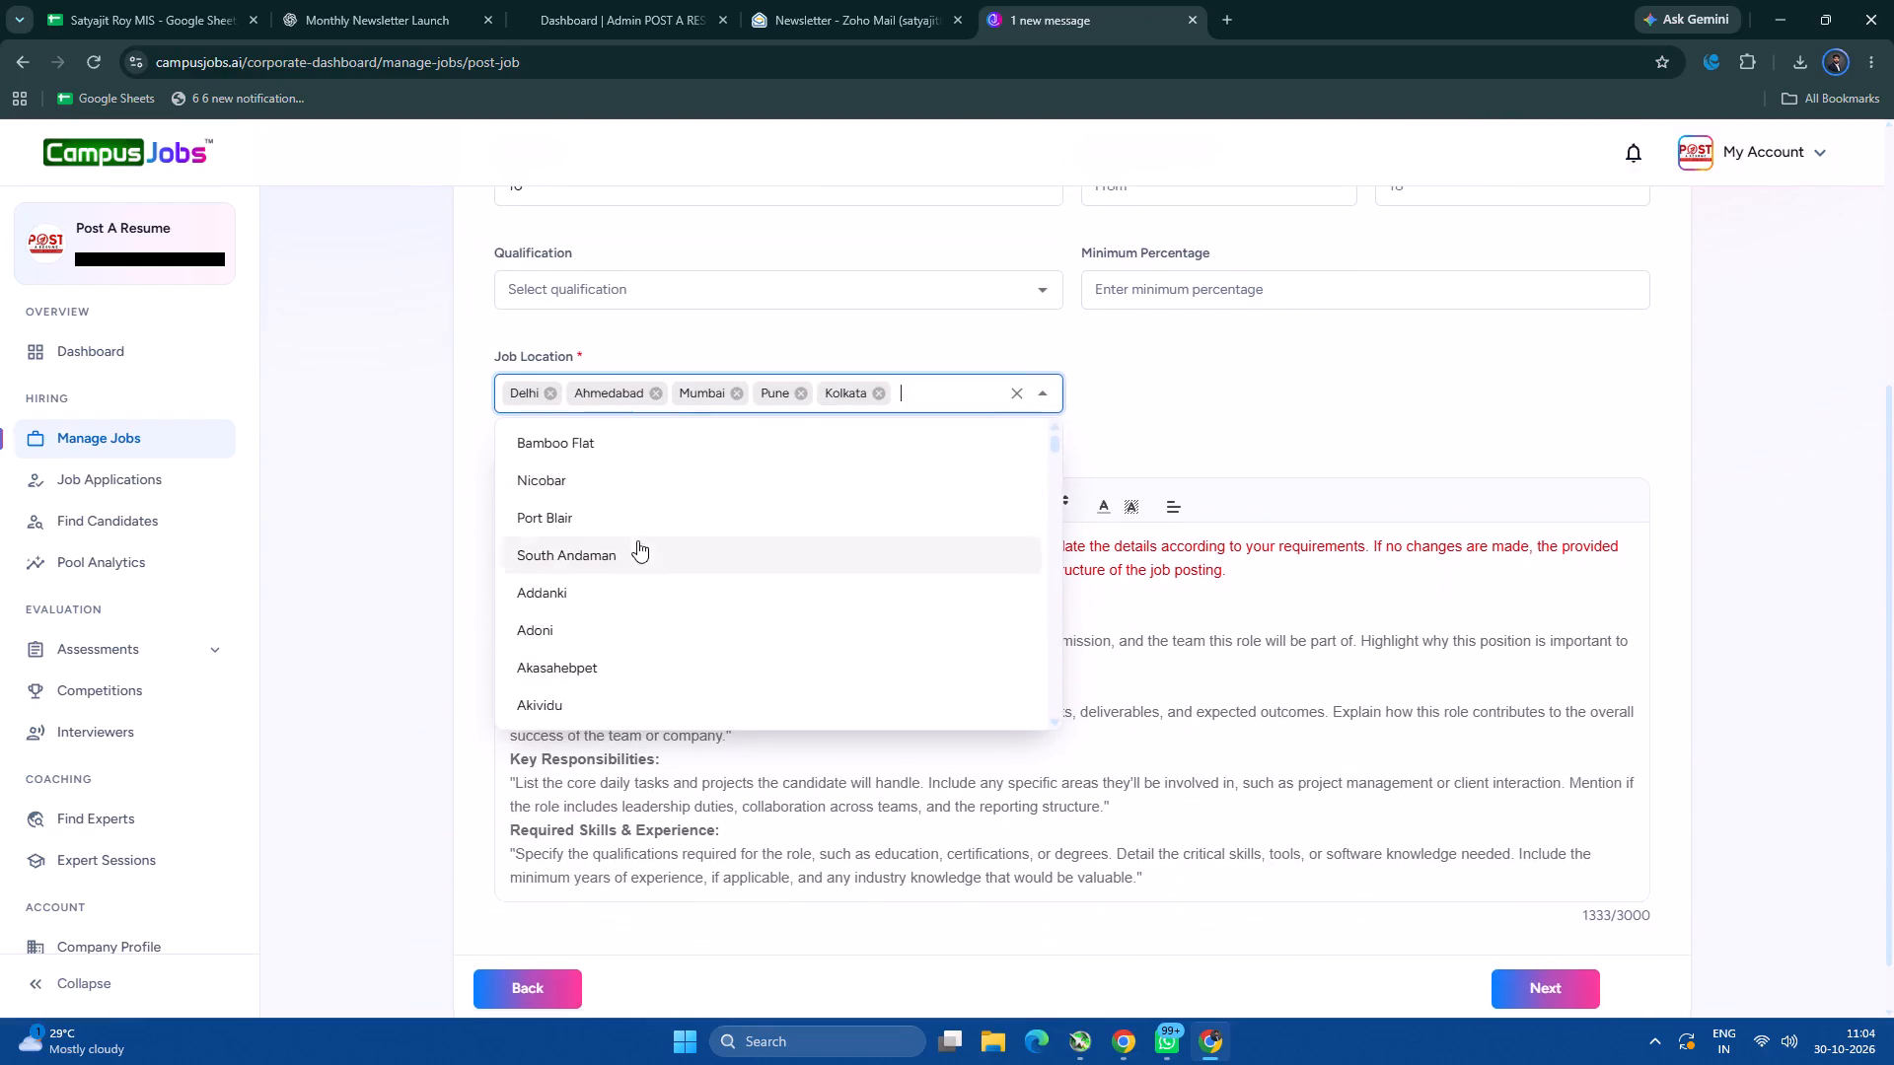
{"action": "scroll", "coordinate": [641, 559], "scroll_direction": "down", "scroll_amount": 17}
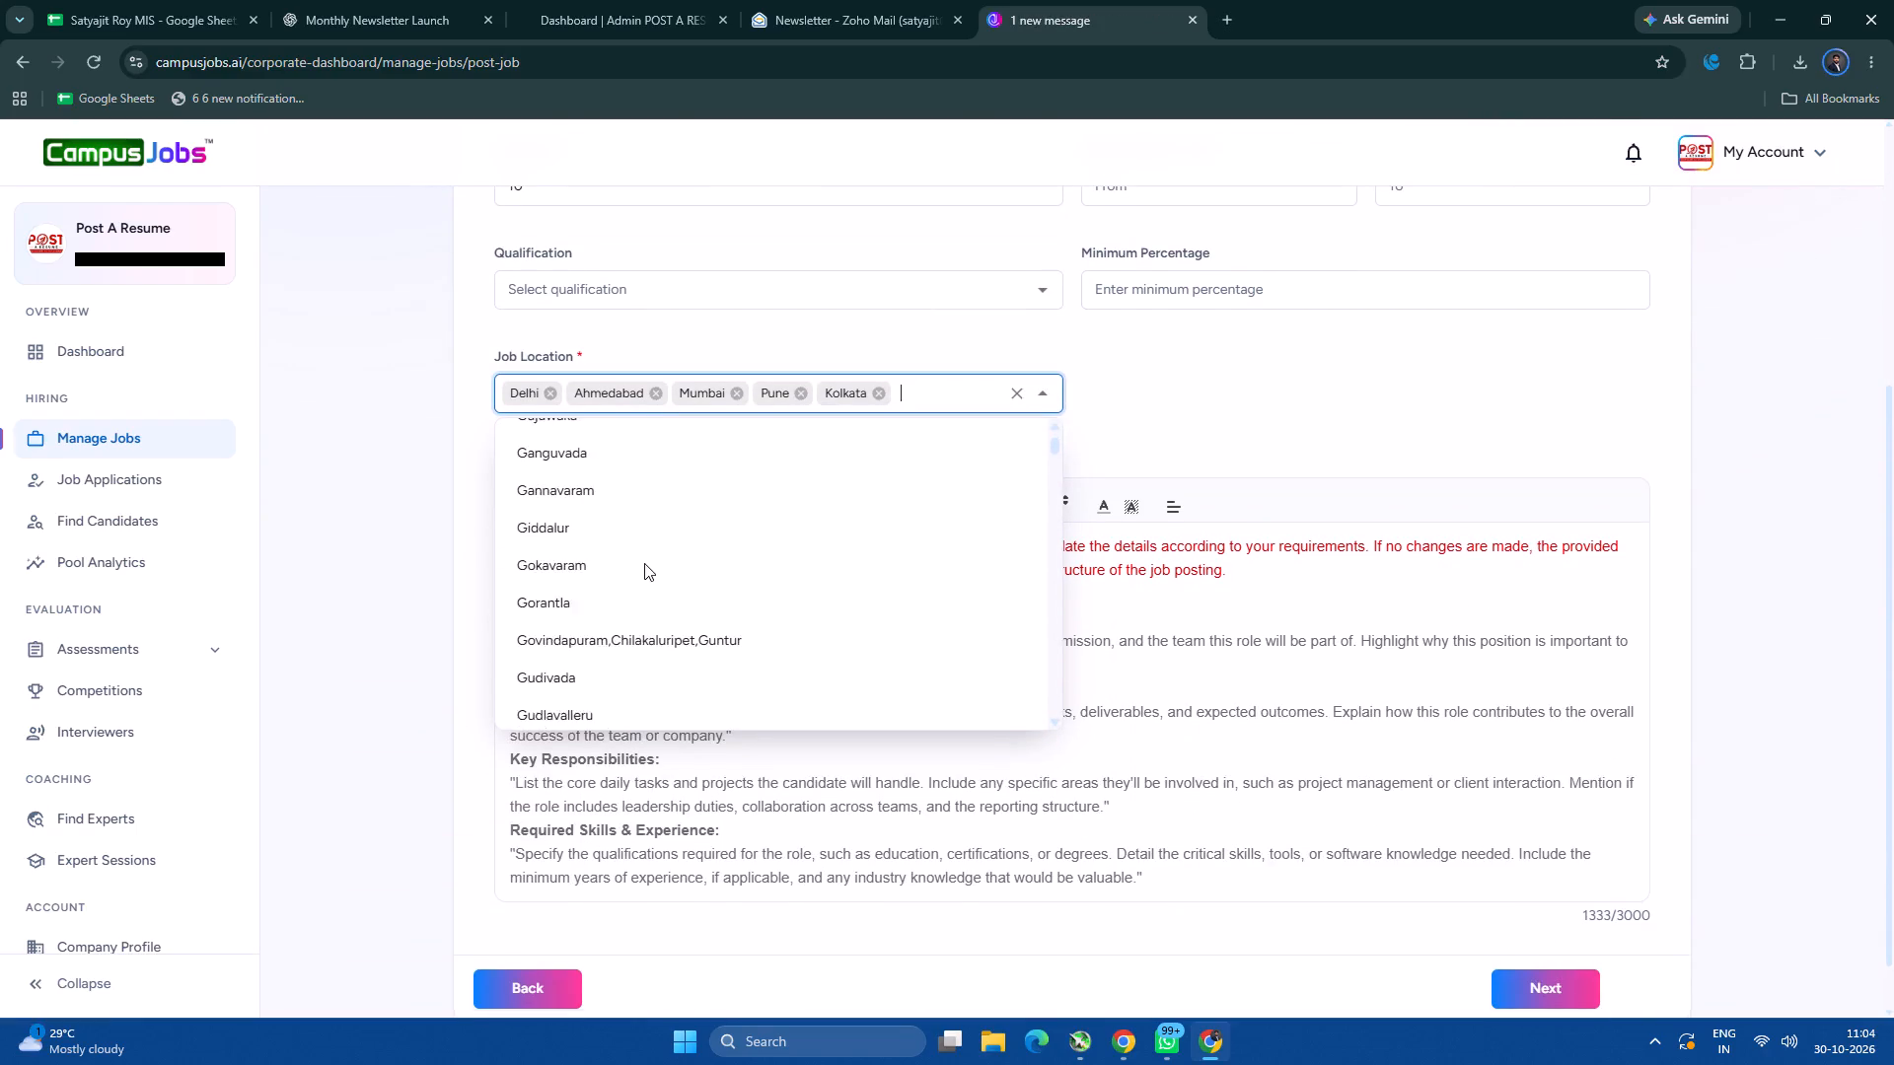
{"action": "scroll", "coordinate": [644, 563], "scroll_direction": "down", "scroll_amount": 7}
{"action": "scroll", "coordinate": [644, 563], "scroll_direction": "up", "scroll_amount": 1}
{"action": "scroll", "coordinate": [644, 563], "scroll_direction": "down", "scroll_amount": 9}
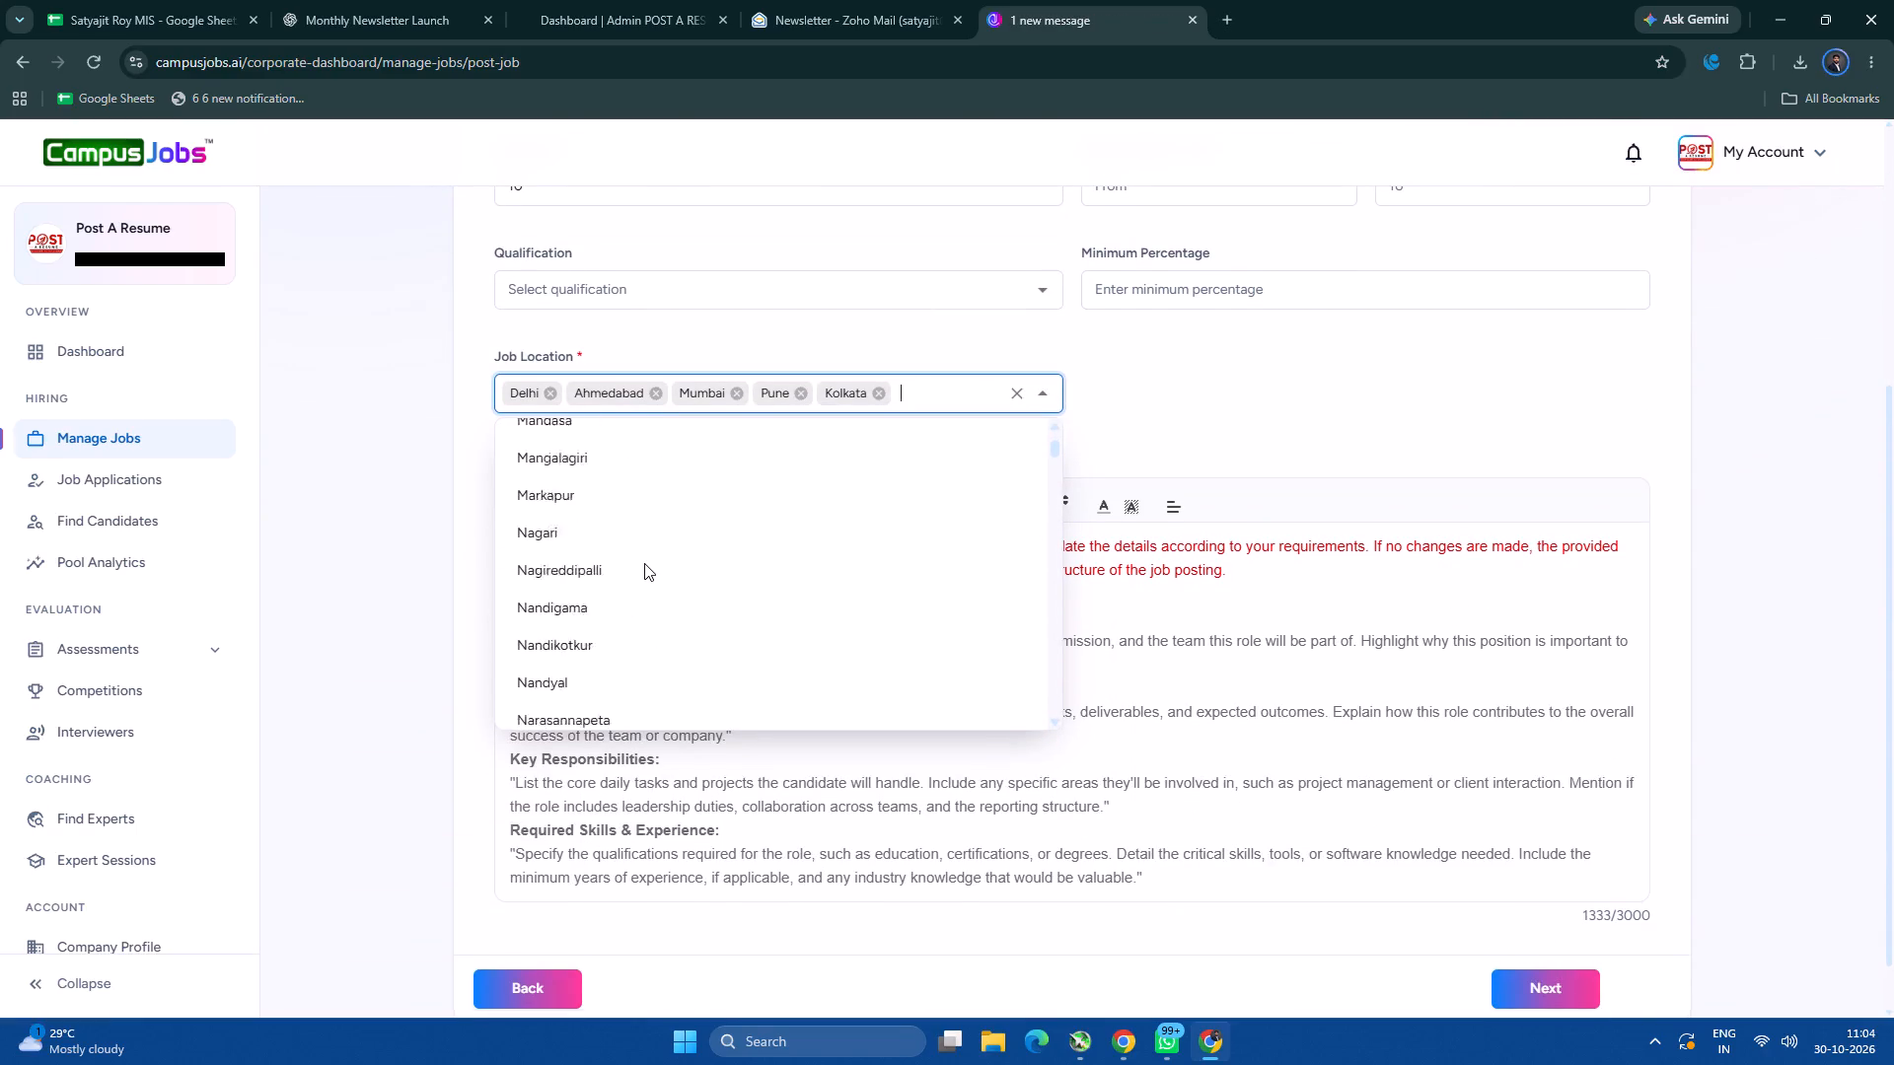
{"action": "scroll", "coordinate": [644, 563], "scroll_direction": "down", "scroll_amount": 14}
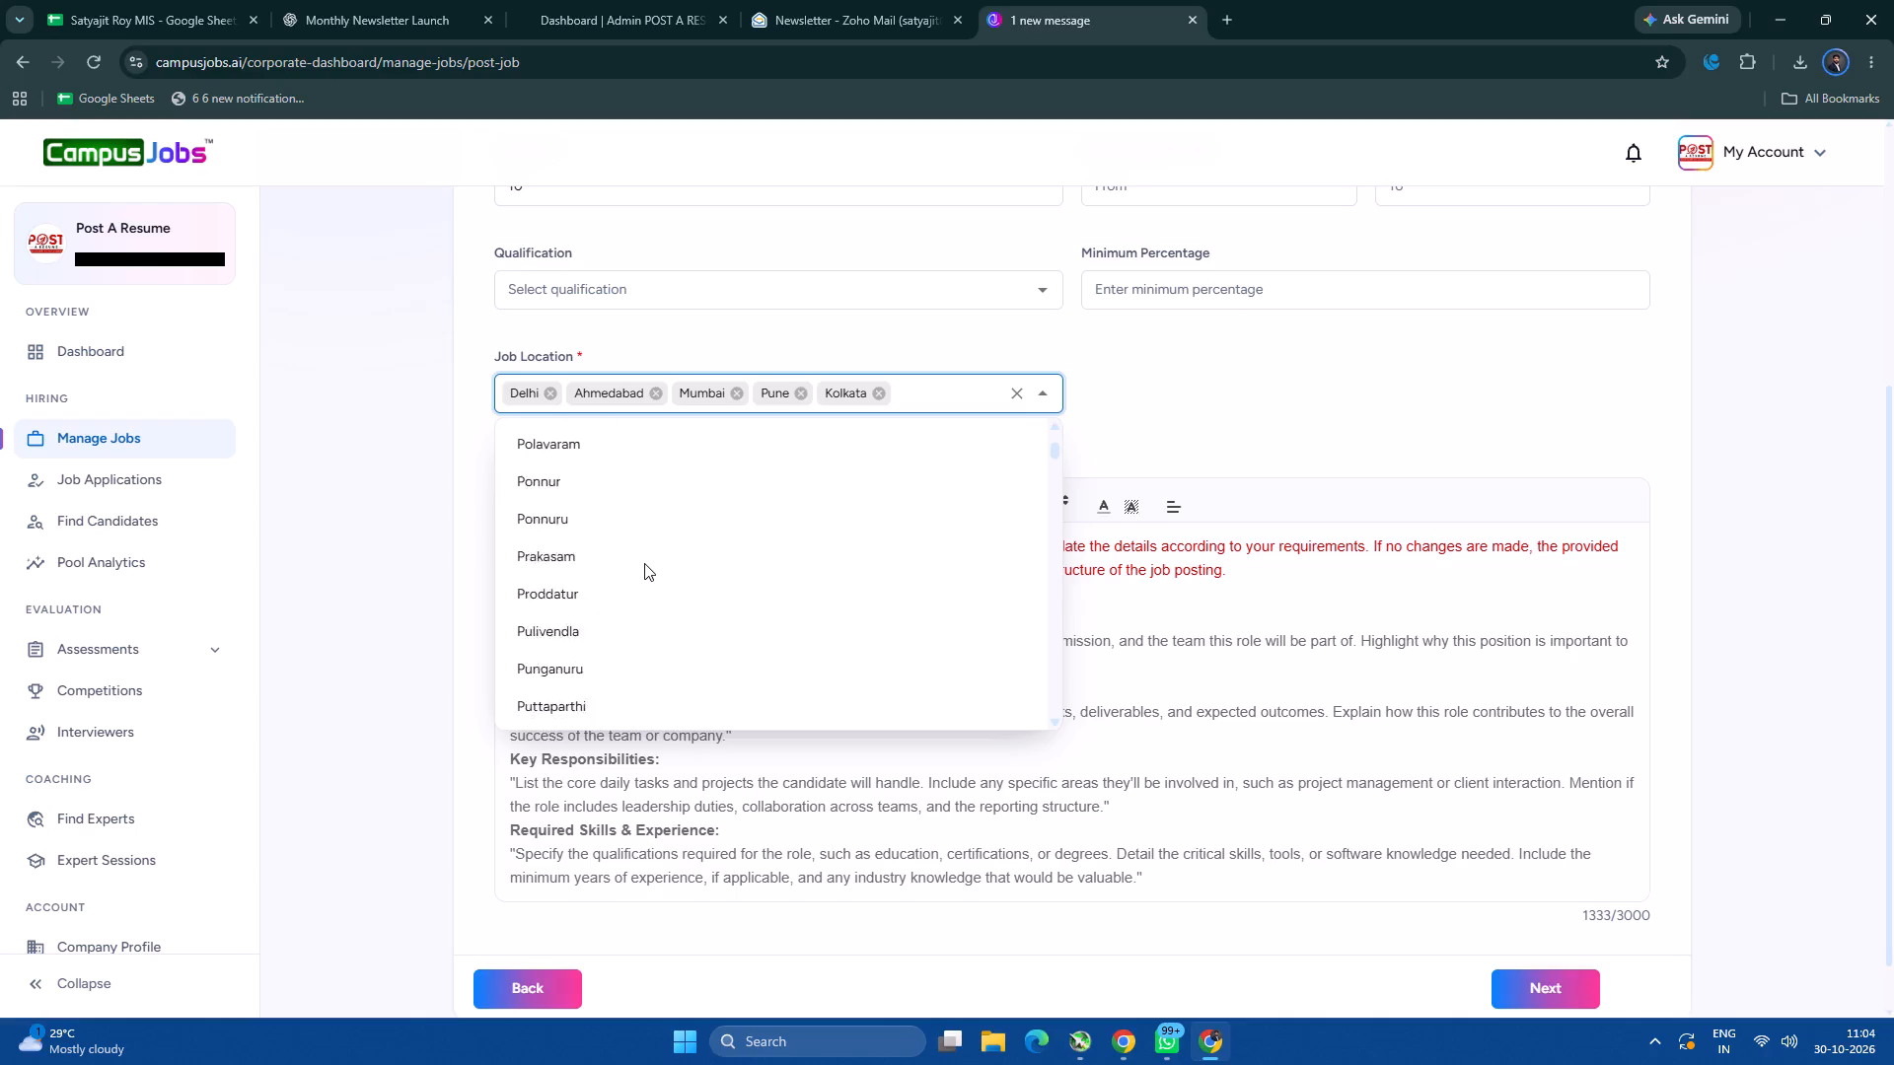
{"action": "scroll", "coordinate": [644, 563], "scroll_direction": "down", "scroll_amount": 16}
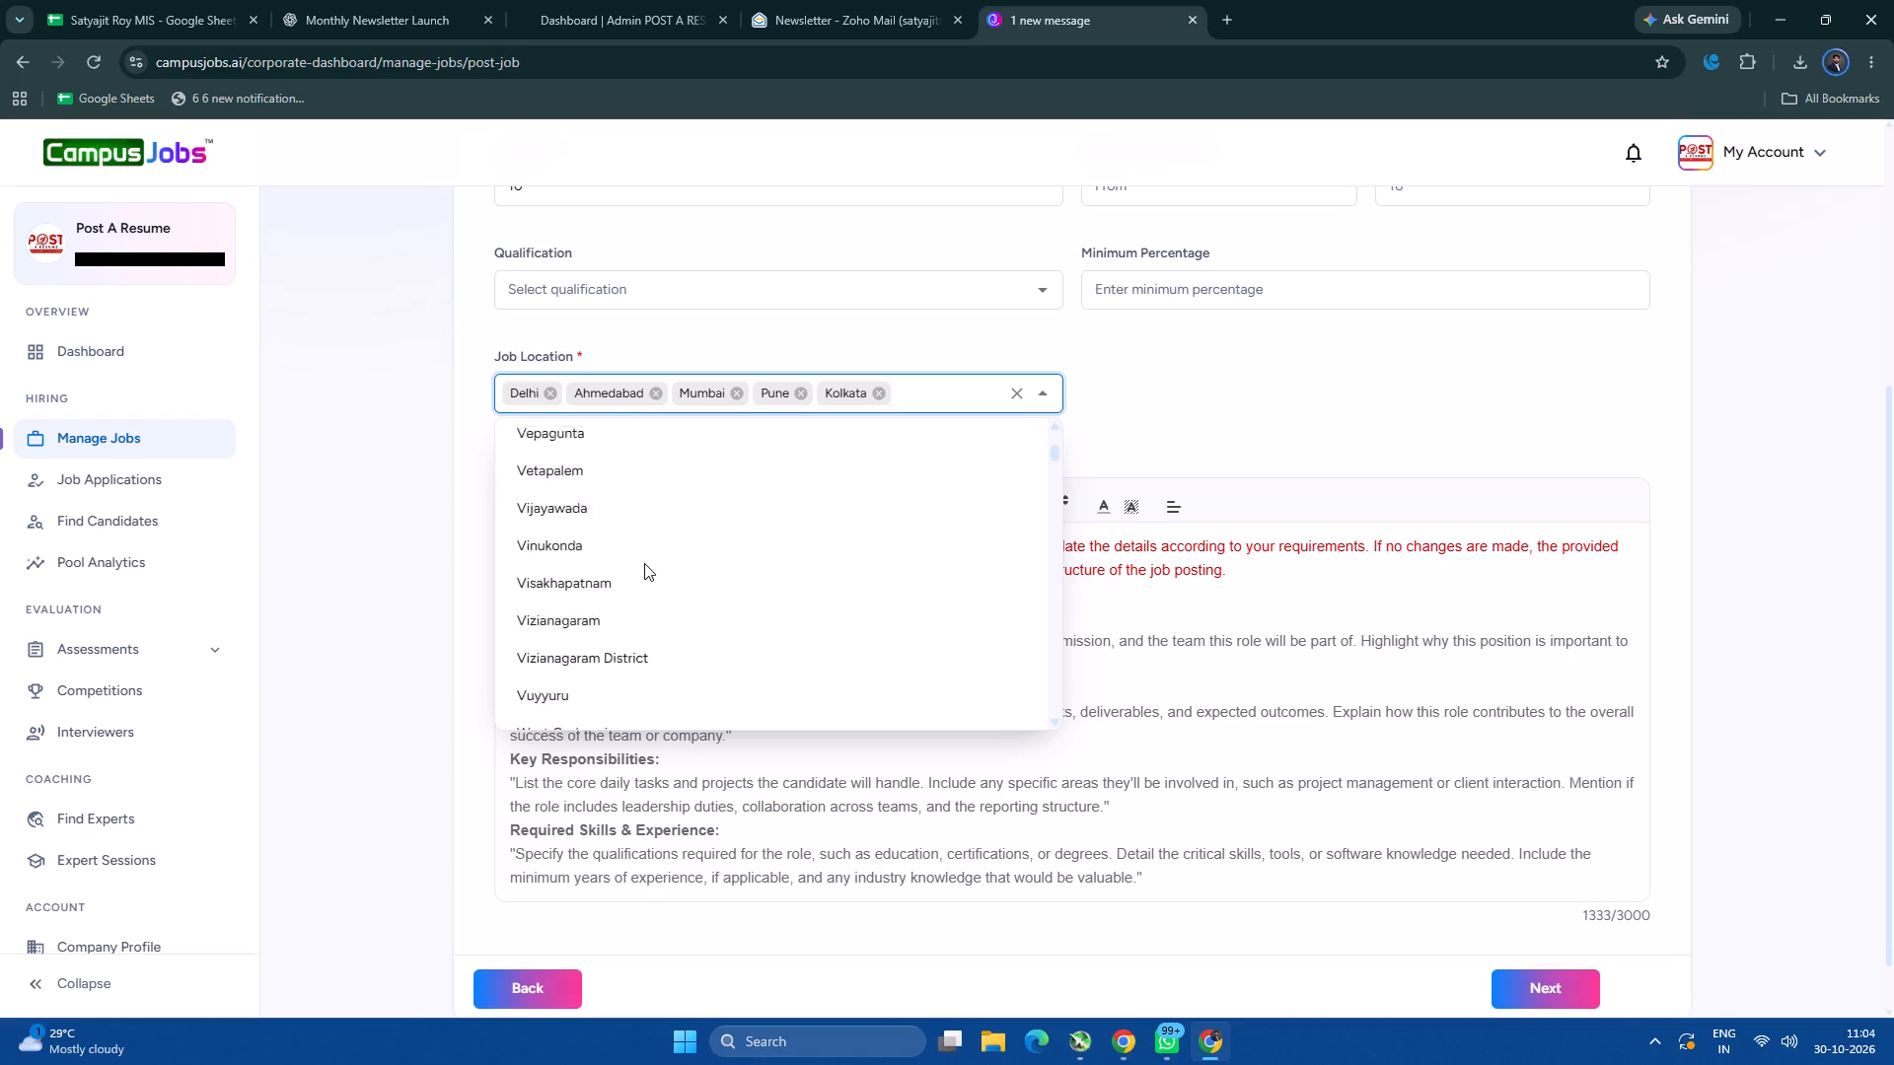
{"action": "scroll", "coordinate": [644, 563], "scroll_direction": "down", "scroll_amount": 2}
{"action": "scroll", "coordinate": [644, 563], "scroll_direction": "up", "scroll_amount": 1}
{"action": "scroll", "coordinate": [644, 563], "scroll_direction": "down", "scroll_amount": 1}
{"action": "scroll", "coordinate": [644, 563], "scroll_direction": "up", "scroll_amount": 1}
{"action": "scroll", "coordinate": [644, 563], "scroll_direction": "down", "scroll_amount": 10}
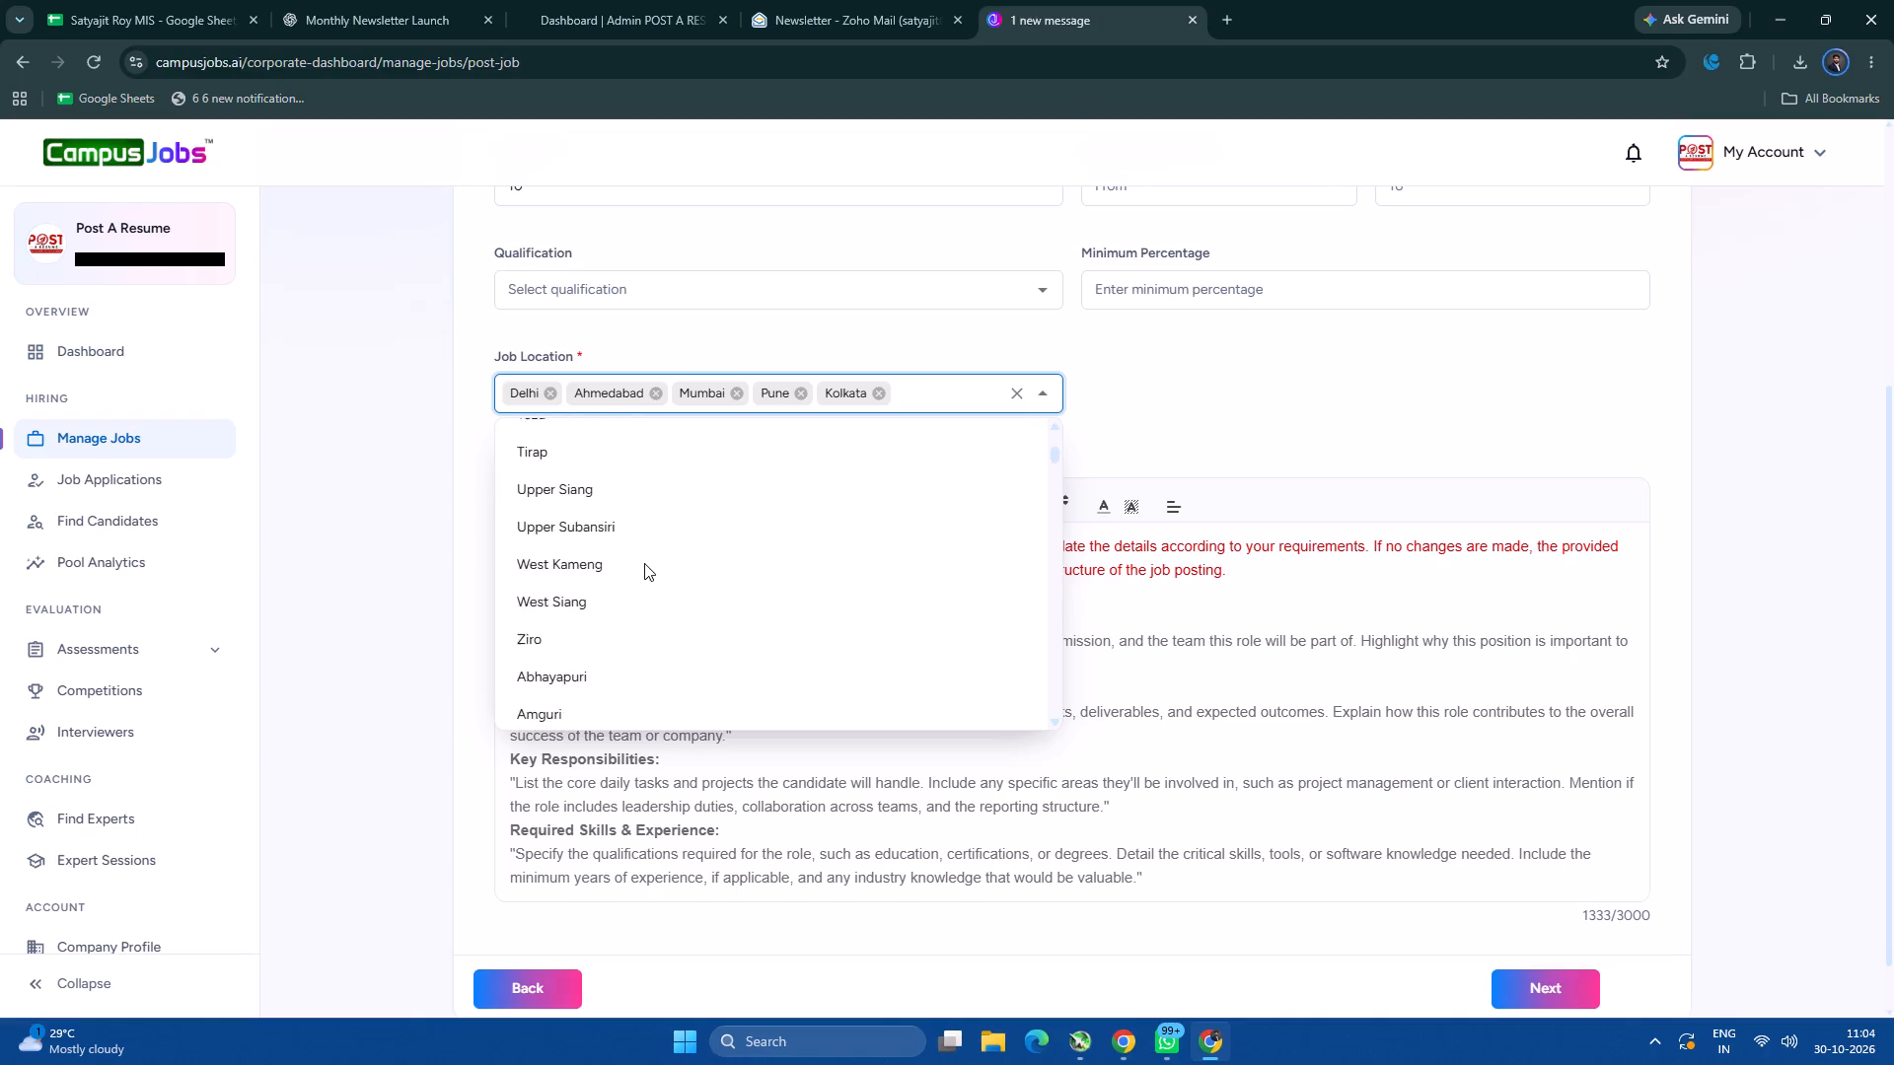
{"action": "scroll", "coordinate": [644, 563], "scroll_direction": "down", "scroll_amount": 11}
{"action": "scroll", "coordinate": [644, 563], "scroll_direction": "up", "scroll_amount": 1}
{"action": "scroll", "coordinate": [644, 563], "scroll_direction": "down", "scroll_amount": 3}
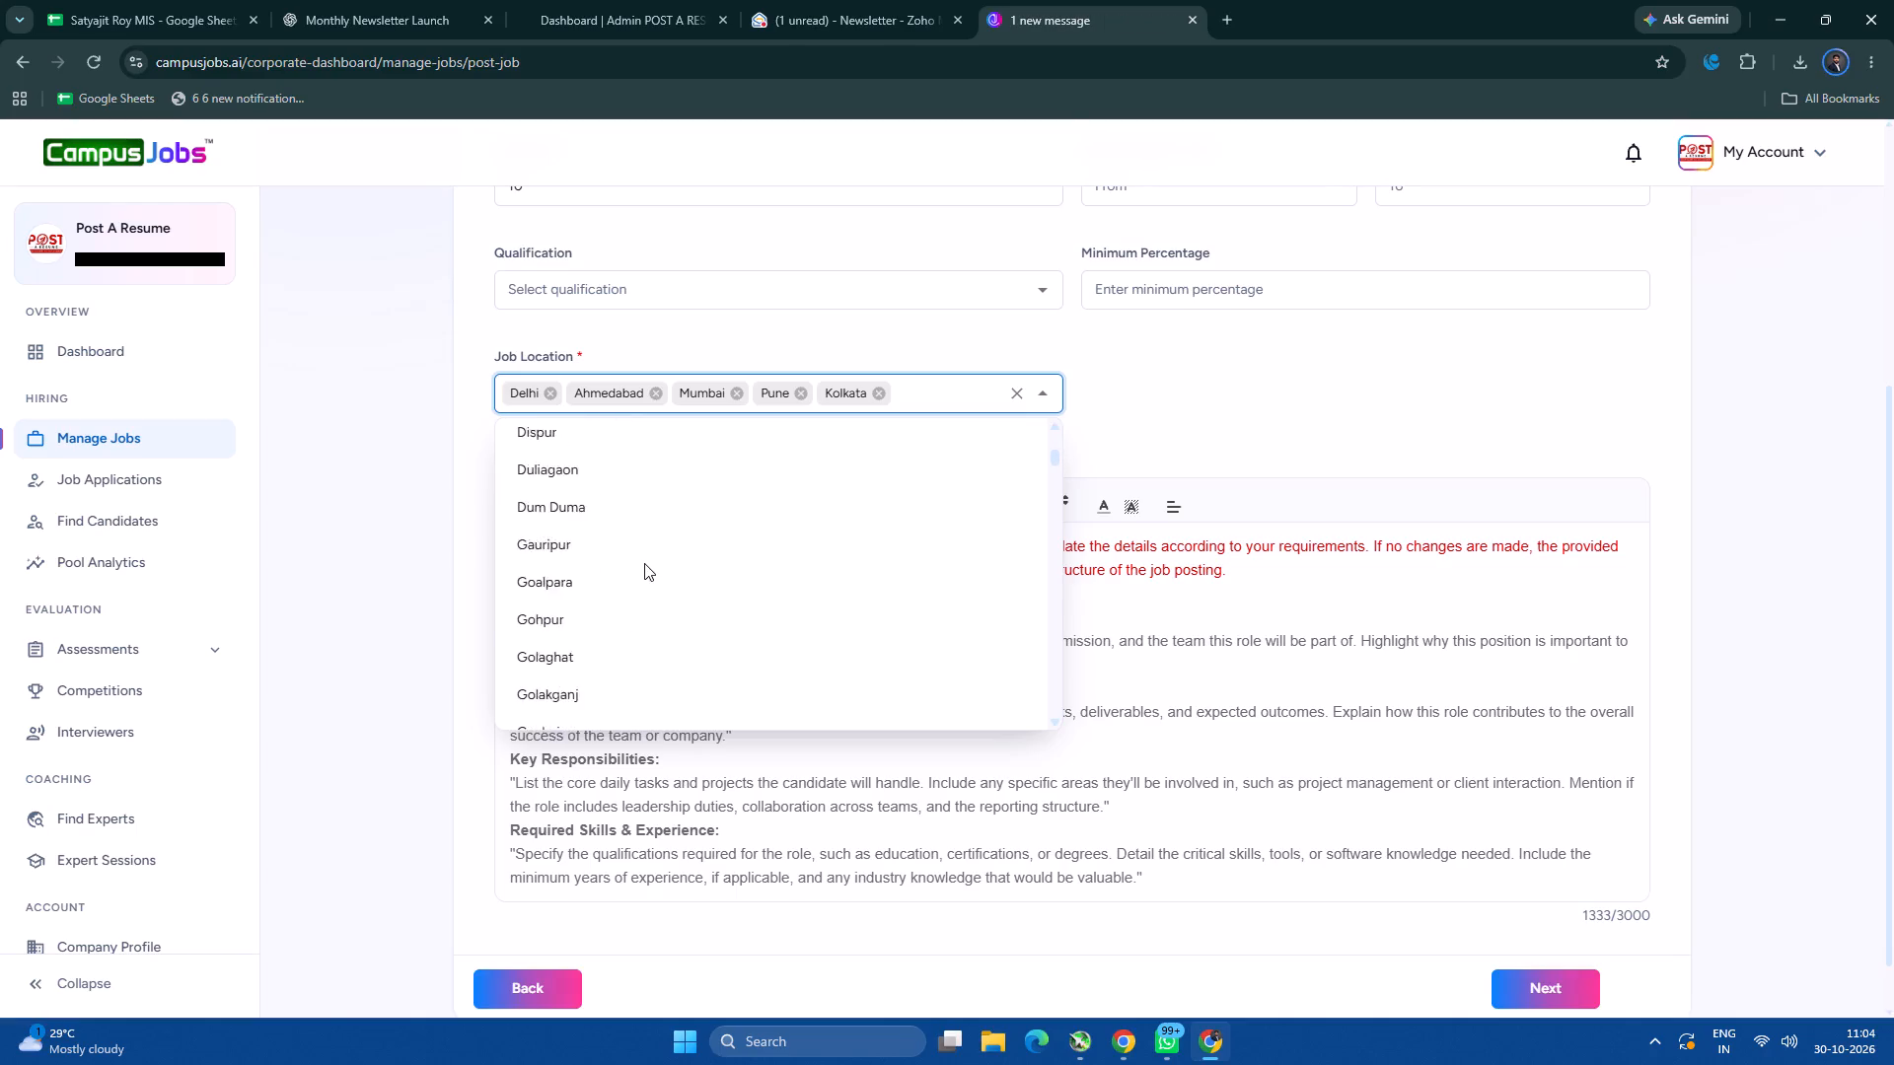
{"action": "scroll", "coordinate": [644, 563], "scroll_direction": "down", "scroll_amount": 17}
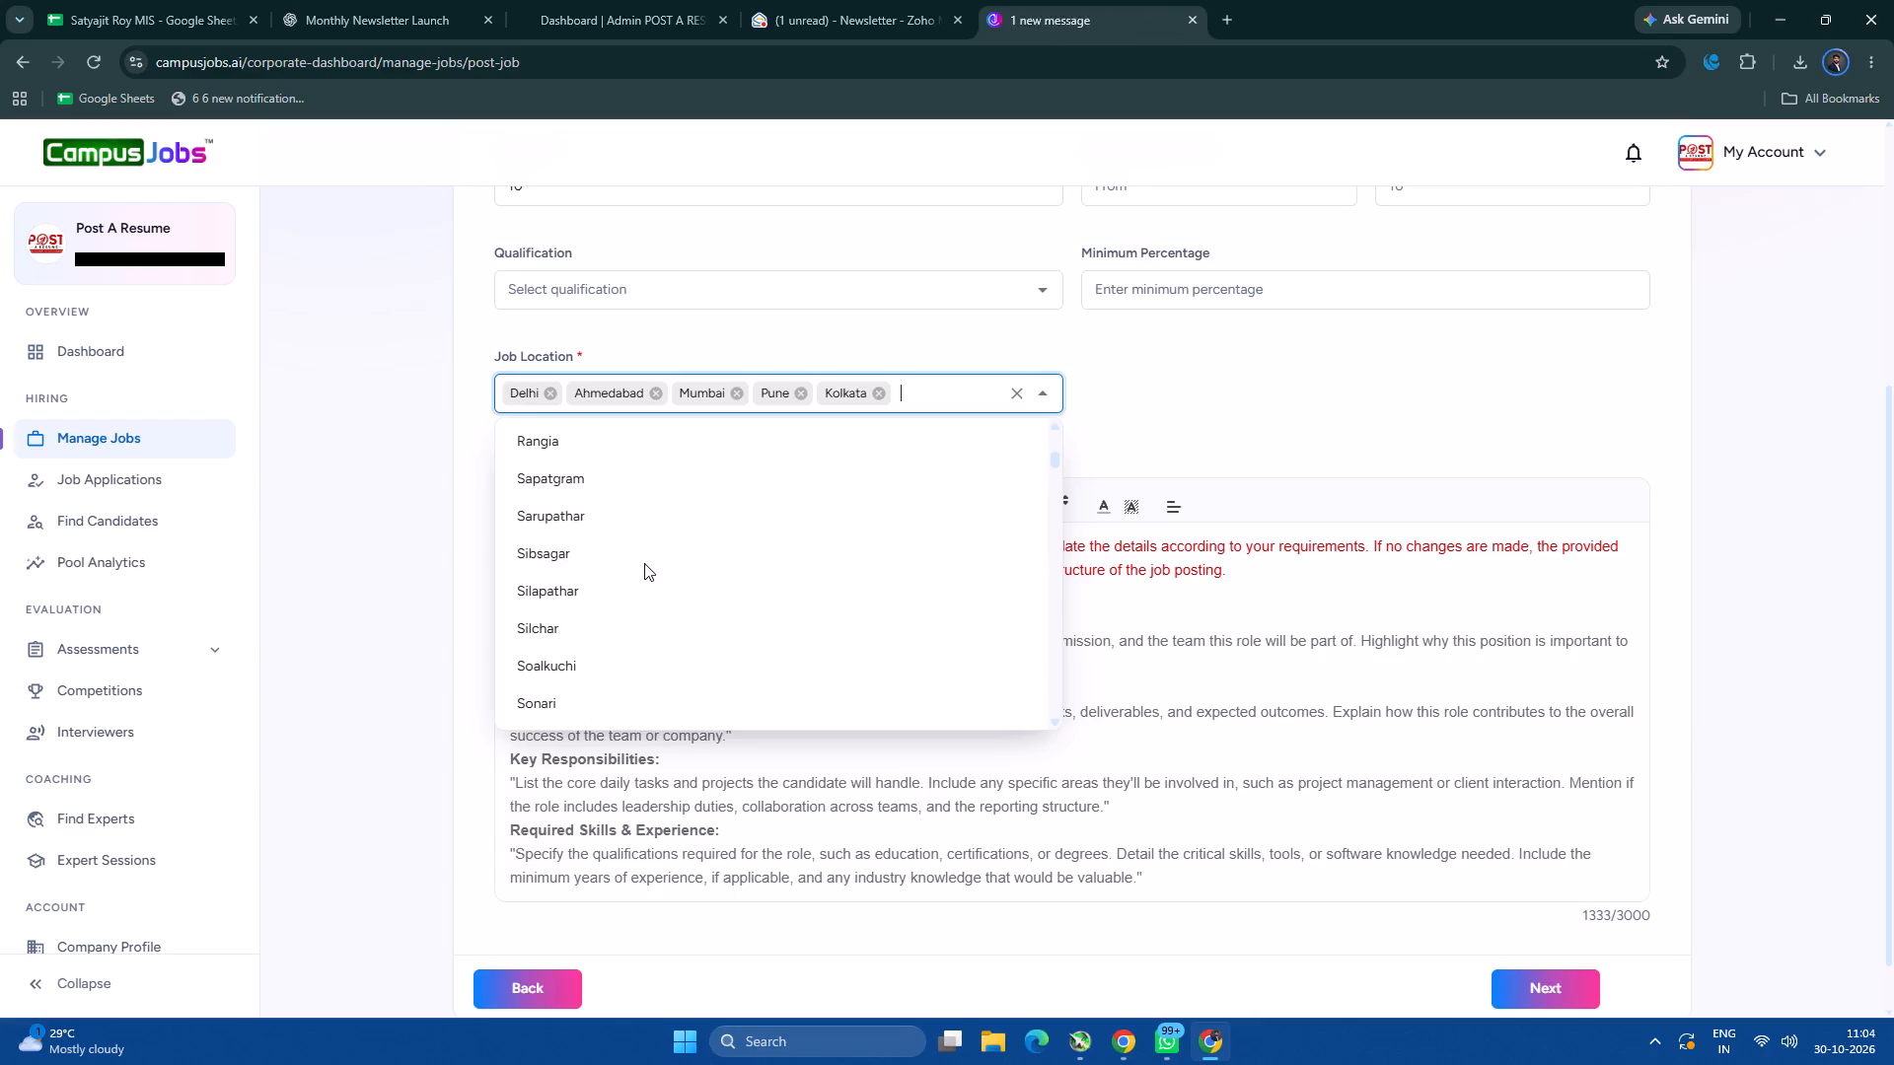
{"action": "scroll", "coordinate": [644, 563], "scroll_direction": "down", "scroll_amount": 16}
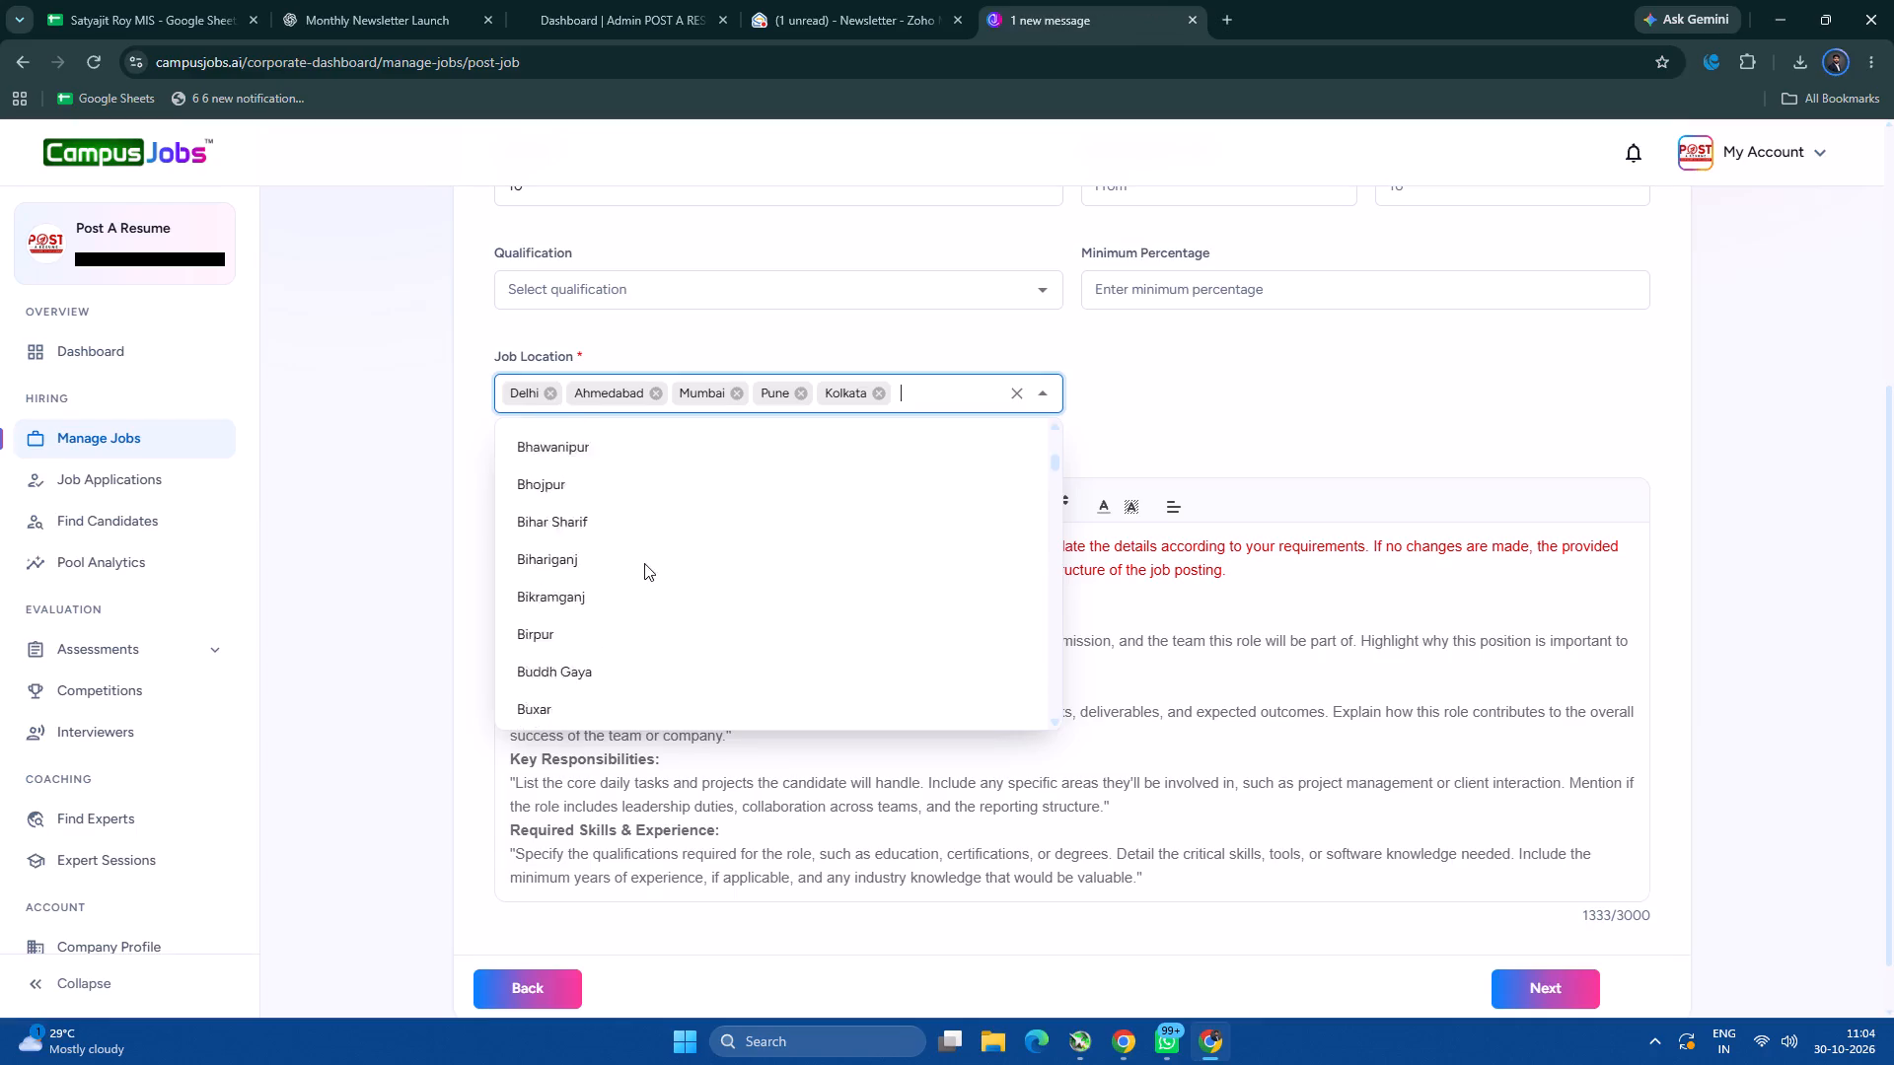
{"action": "scroll", "coordinate": [645, 563], "scroll_direction": "down", "scroll_amount": 8}
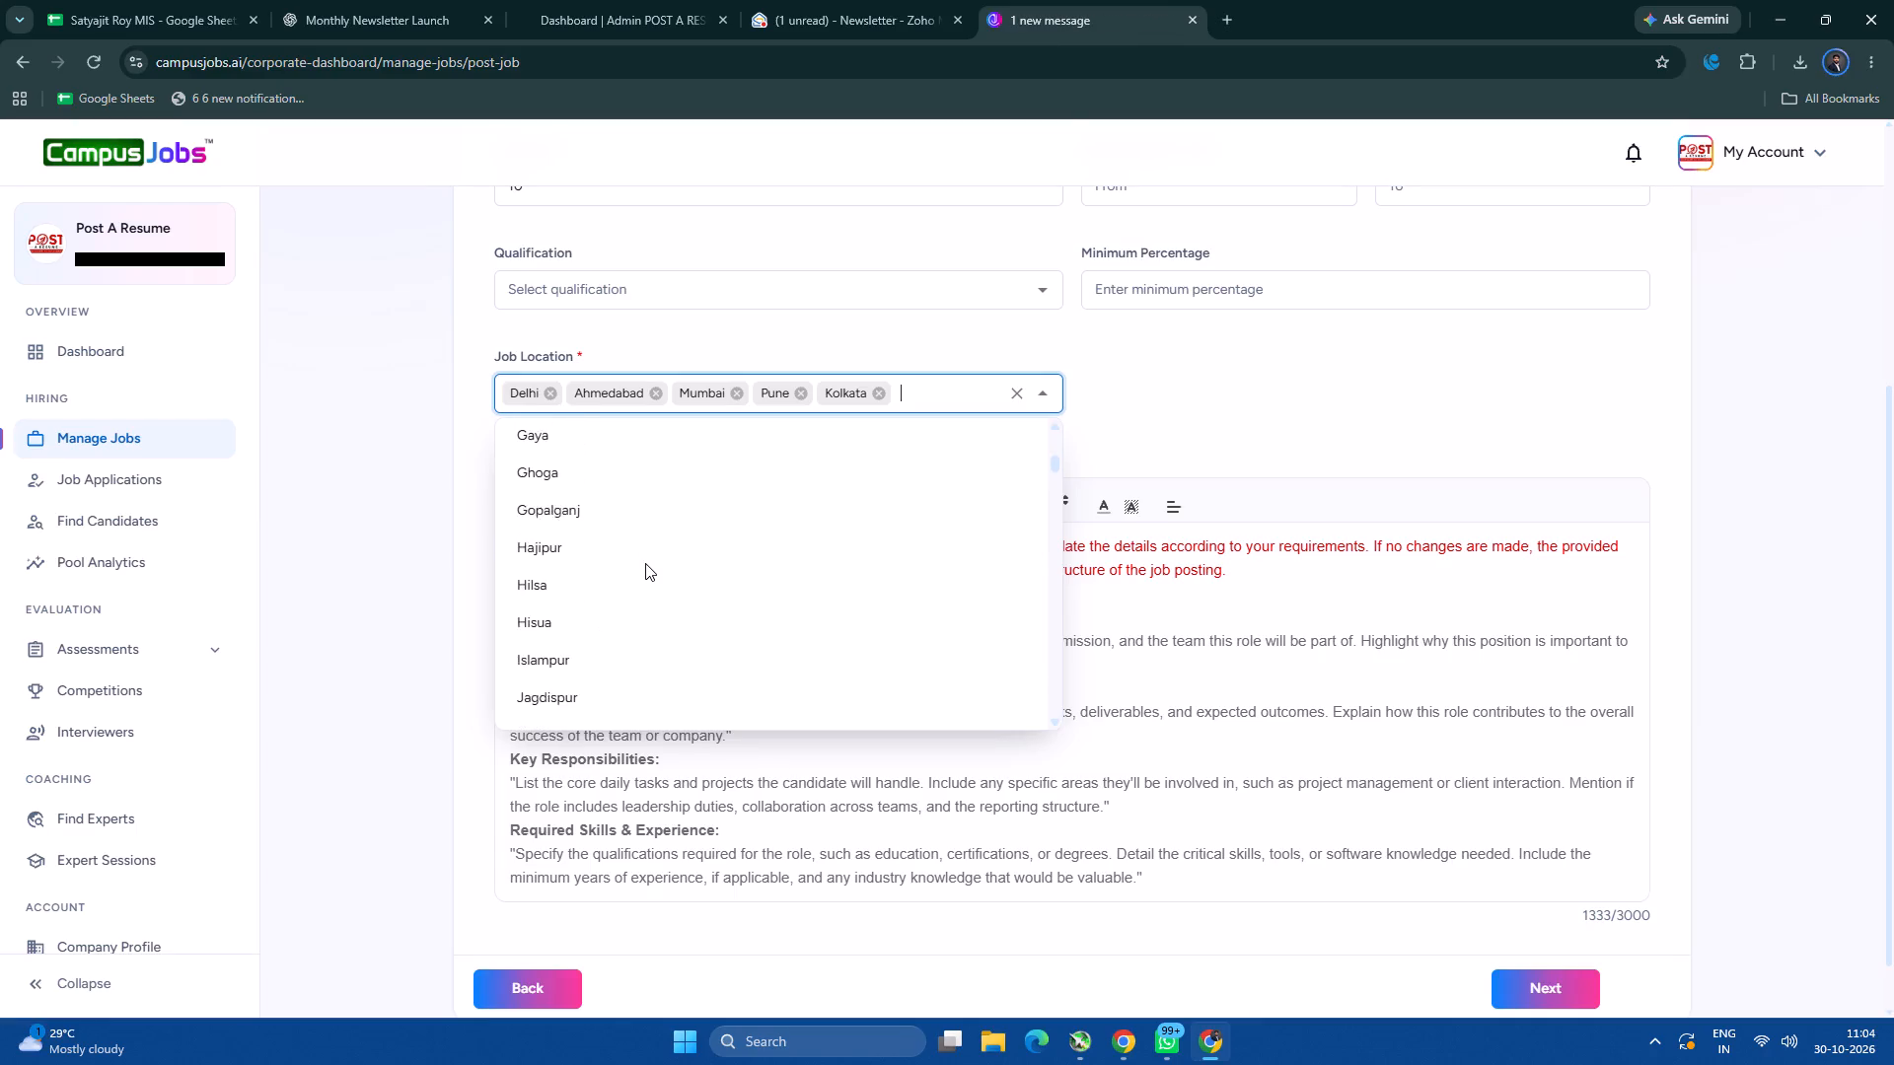
{"action": "scroll", "coordinate": [645, 563], "scroll_direction": "down", "scroll_amount": 14}
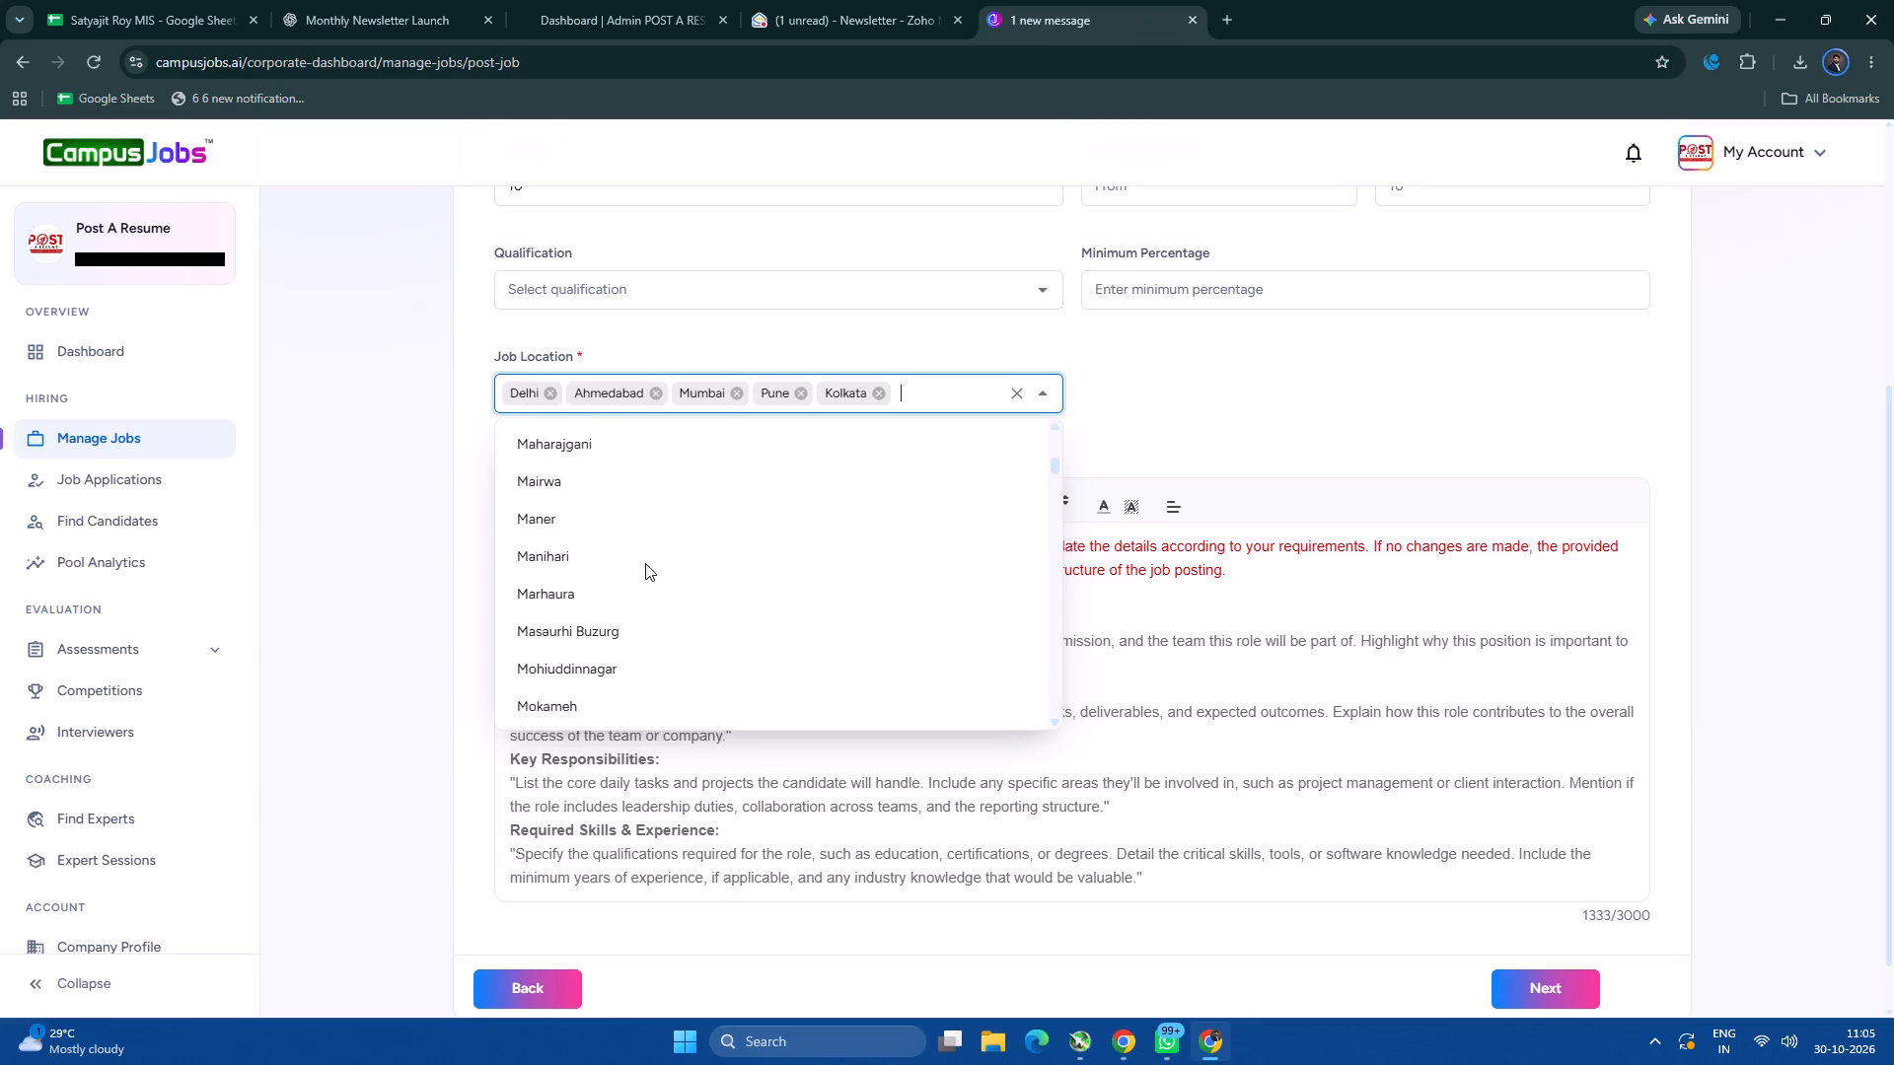
{"action": "scroll", "coordinate": [645, 563], "scroll_direction": "down", "scroll_amount": 14}
{"action": "left_click", "coordinate": [374, 442]}
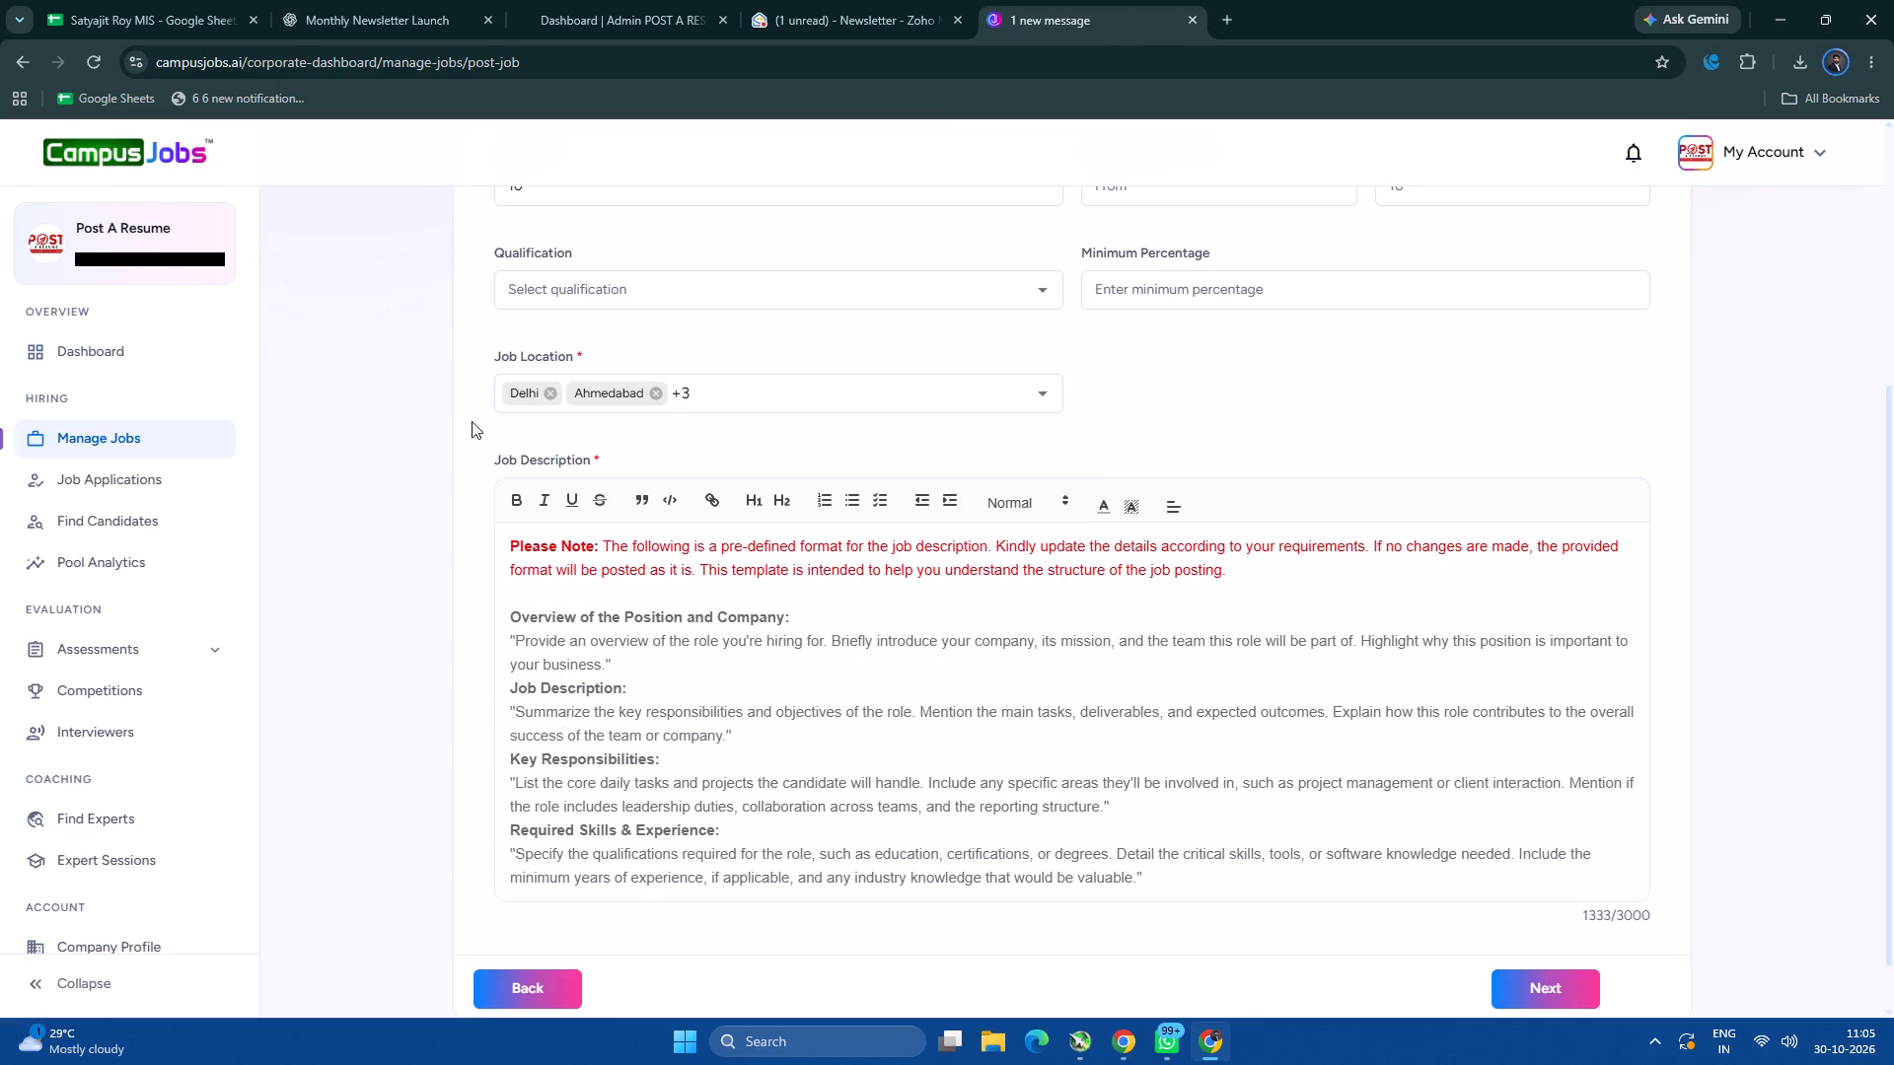
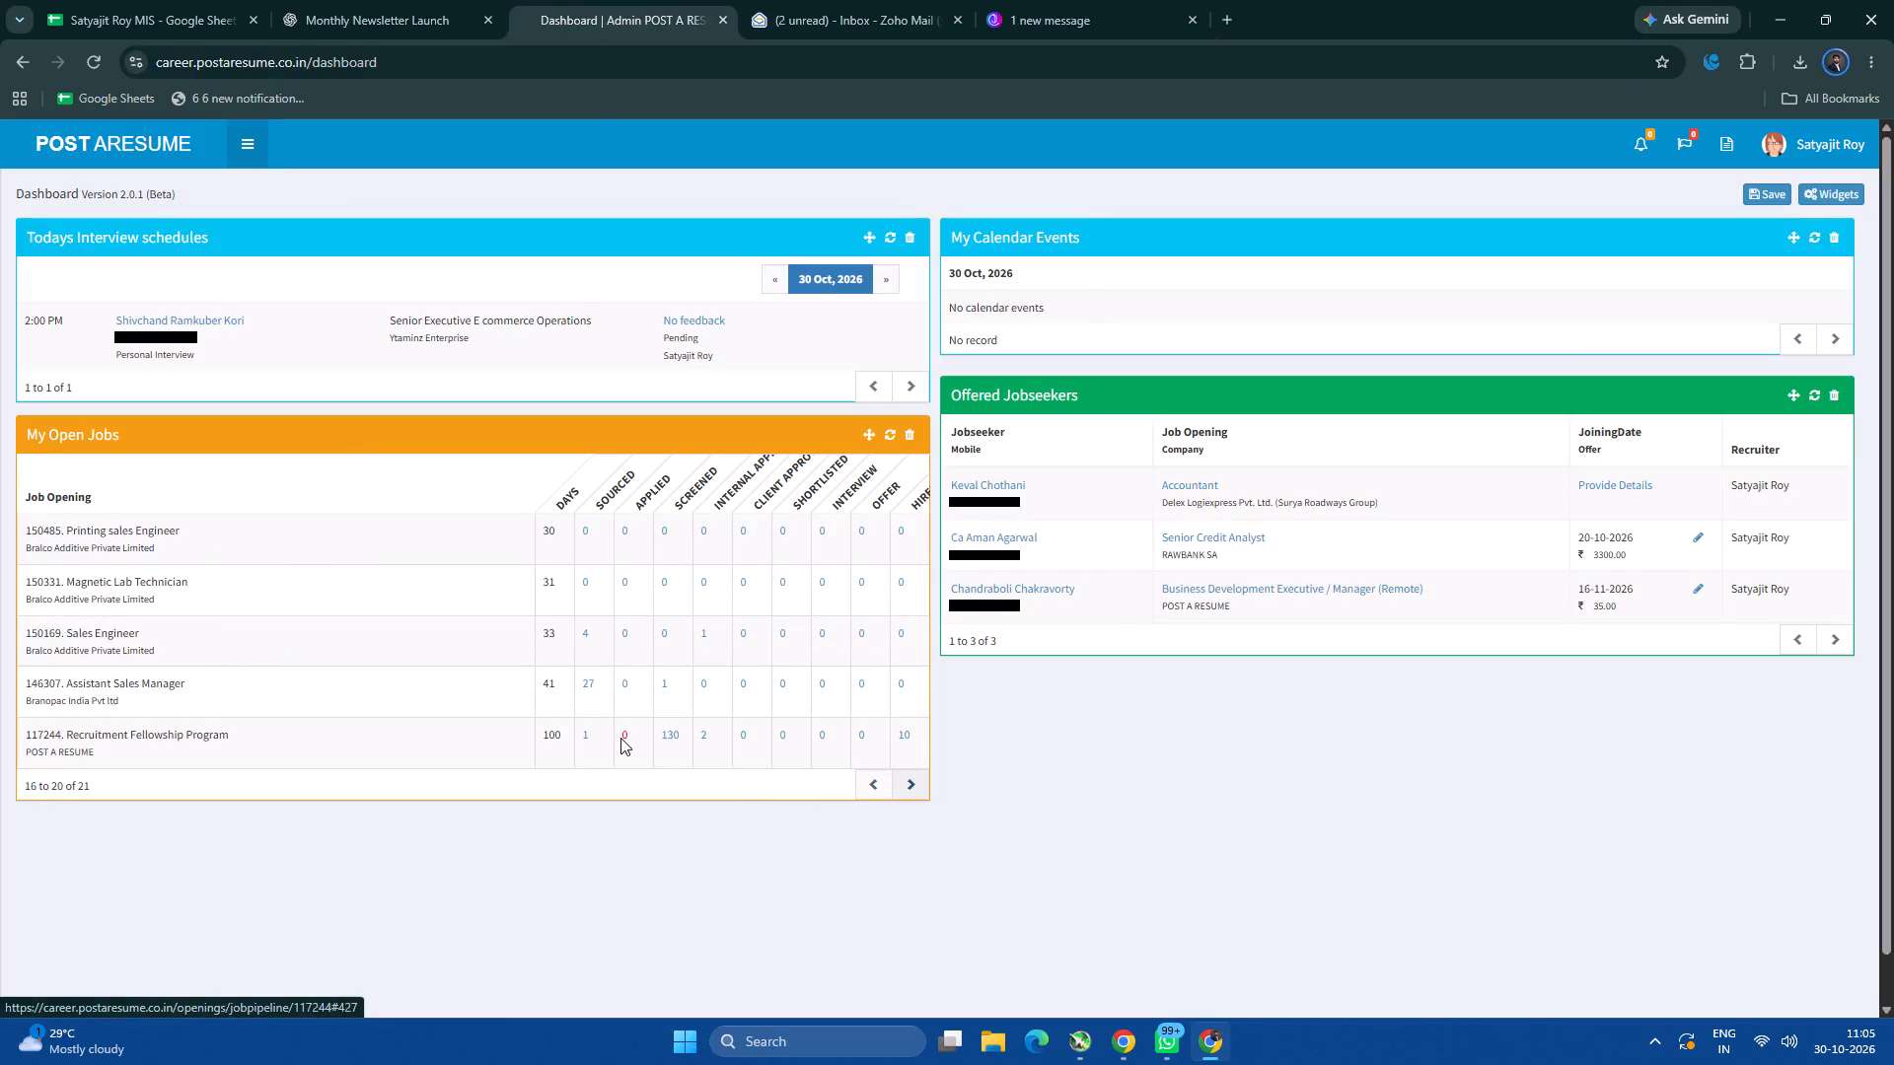
Copy the full job description, from the Description heading to the closing stipend note, from the preview of opening 117244 Recruitment Fellowship Program.
{"action": "double_click", "coordinate": [620, 738]}
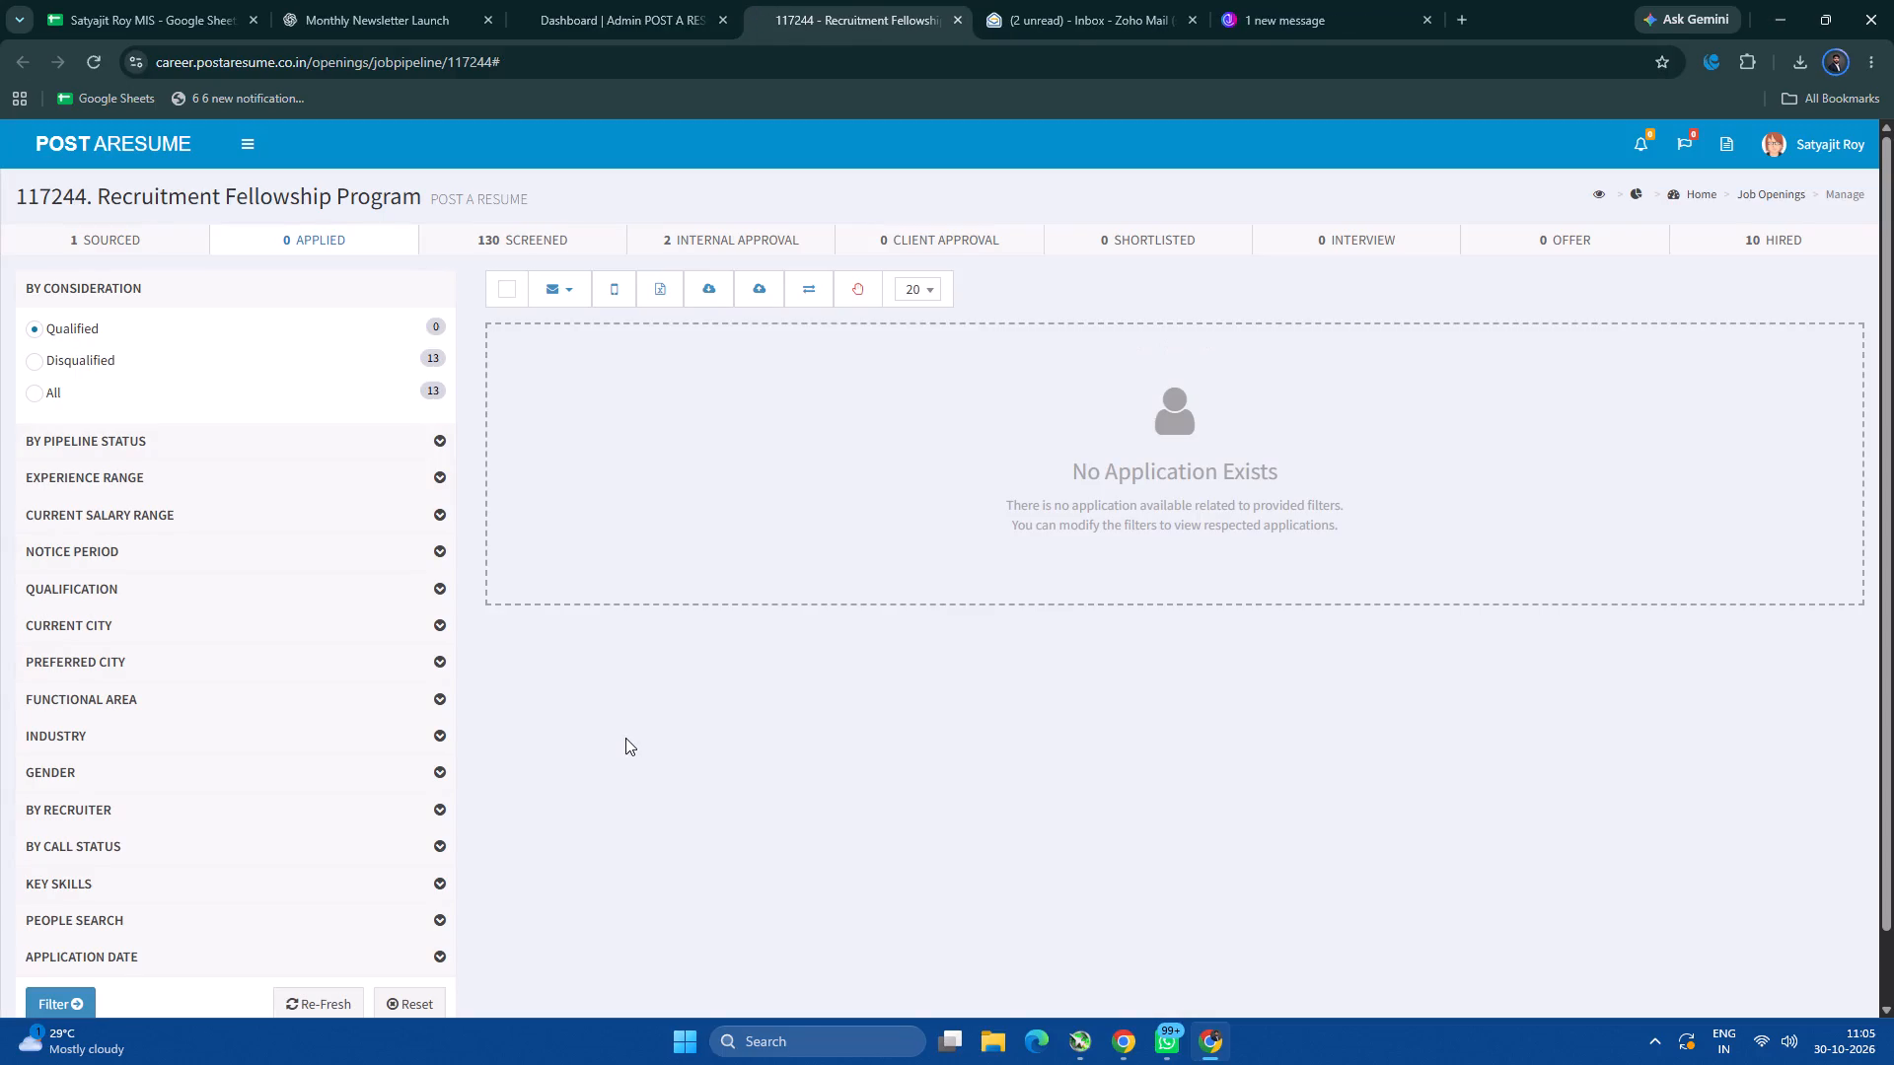
{"action": "left_click", "coordinate": [1594, 197]}
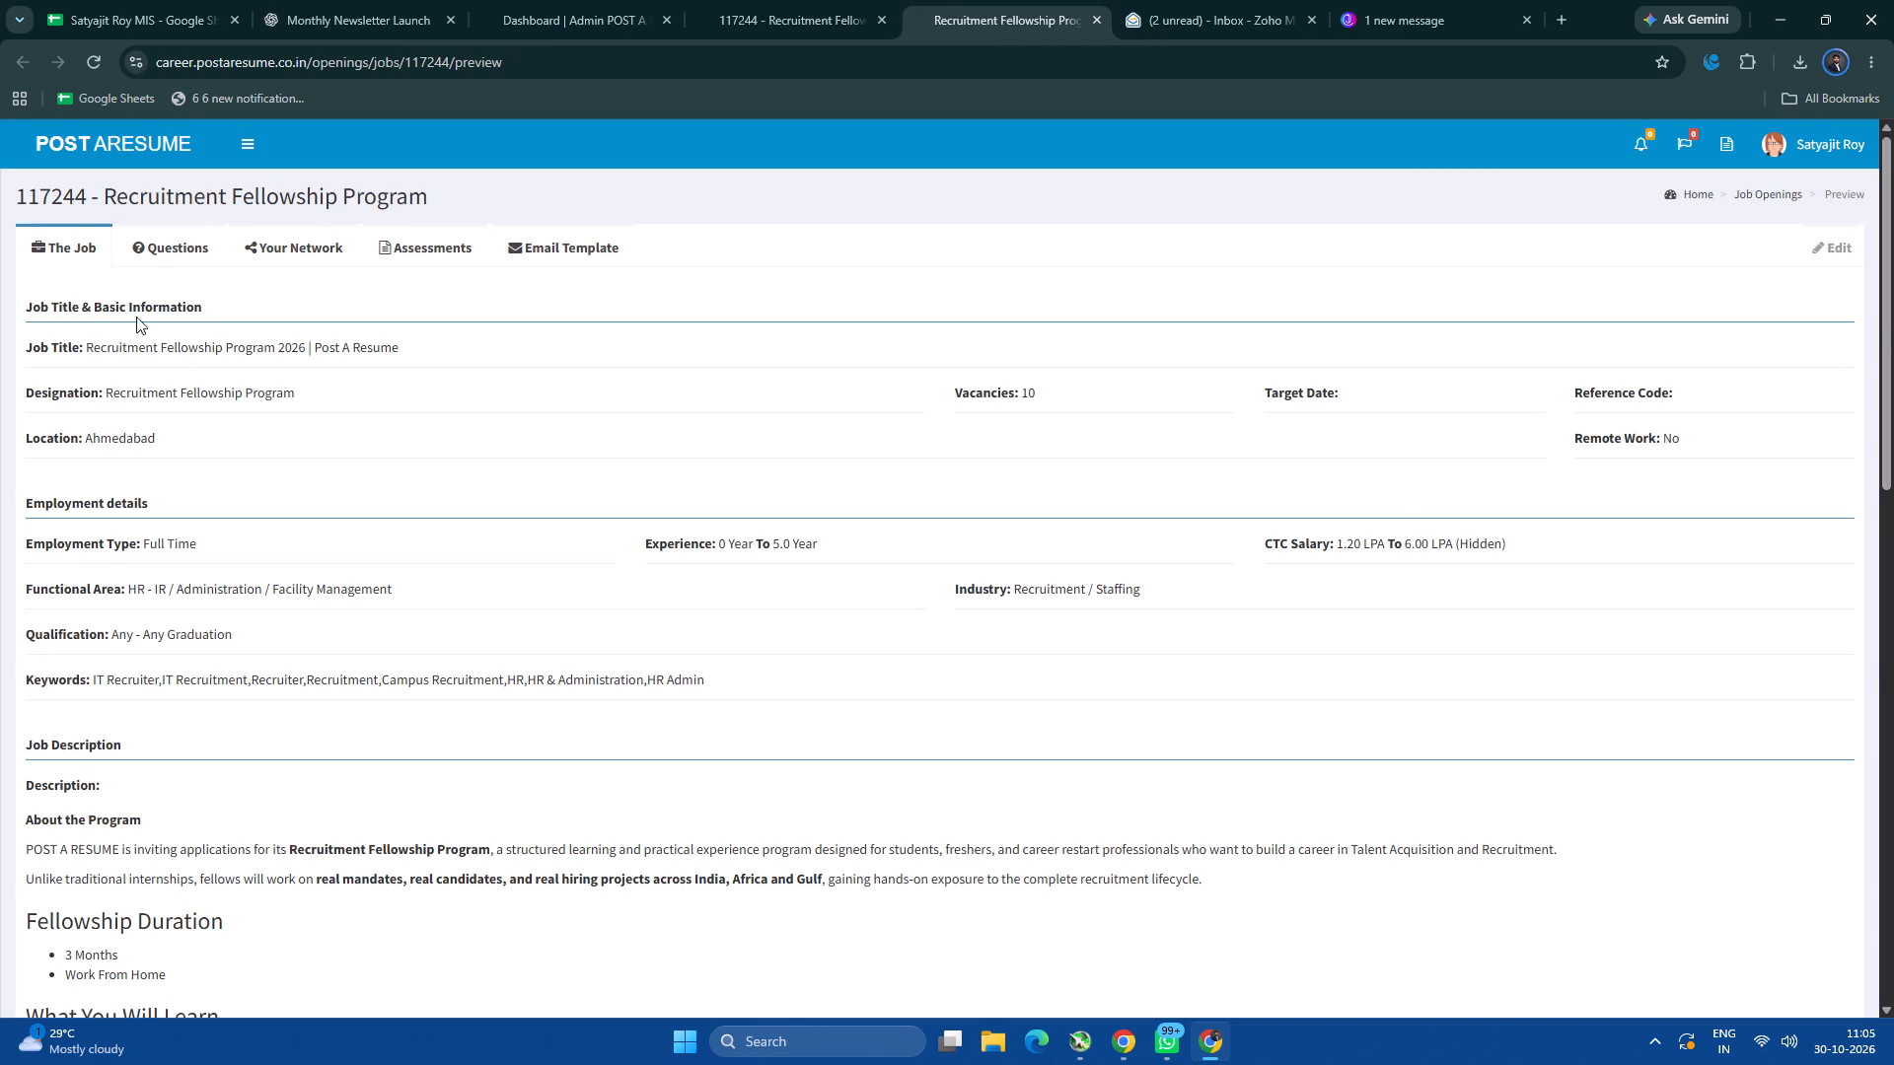
{"action": "scroll", "coordinate": [25, 459], "scroll_direction": "down", "scroll_amount": 5}
{"action": "left_click_drag", "start_coordinate": [26, 288], "coordinate": [39, 293]}
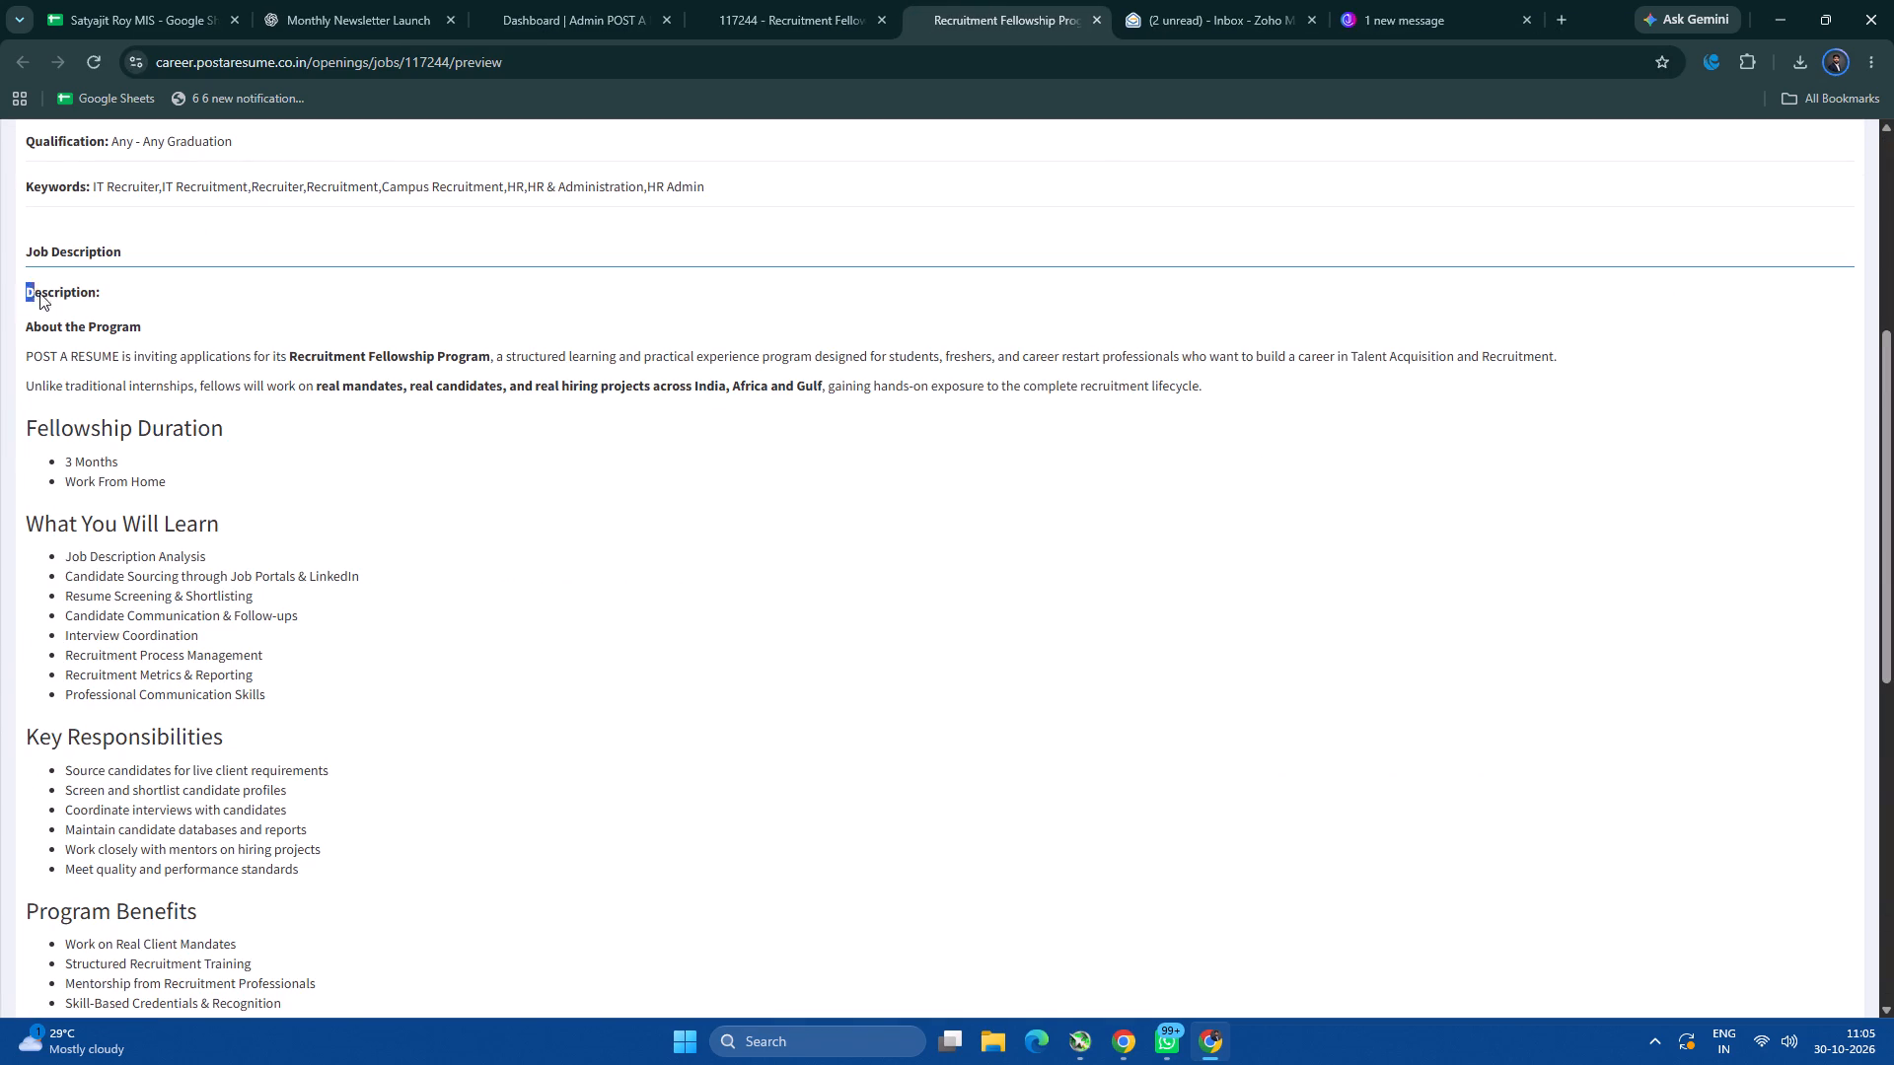
{"action": "left_click_drag", "start_coordinate": [39, 293], "coordinate": [735, 756]}
{"action": "scroll", "coordinate": [364, 496], "scroll_direction": "down", "scroll_amount": 5}
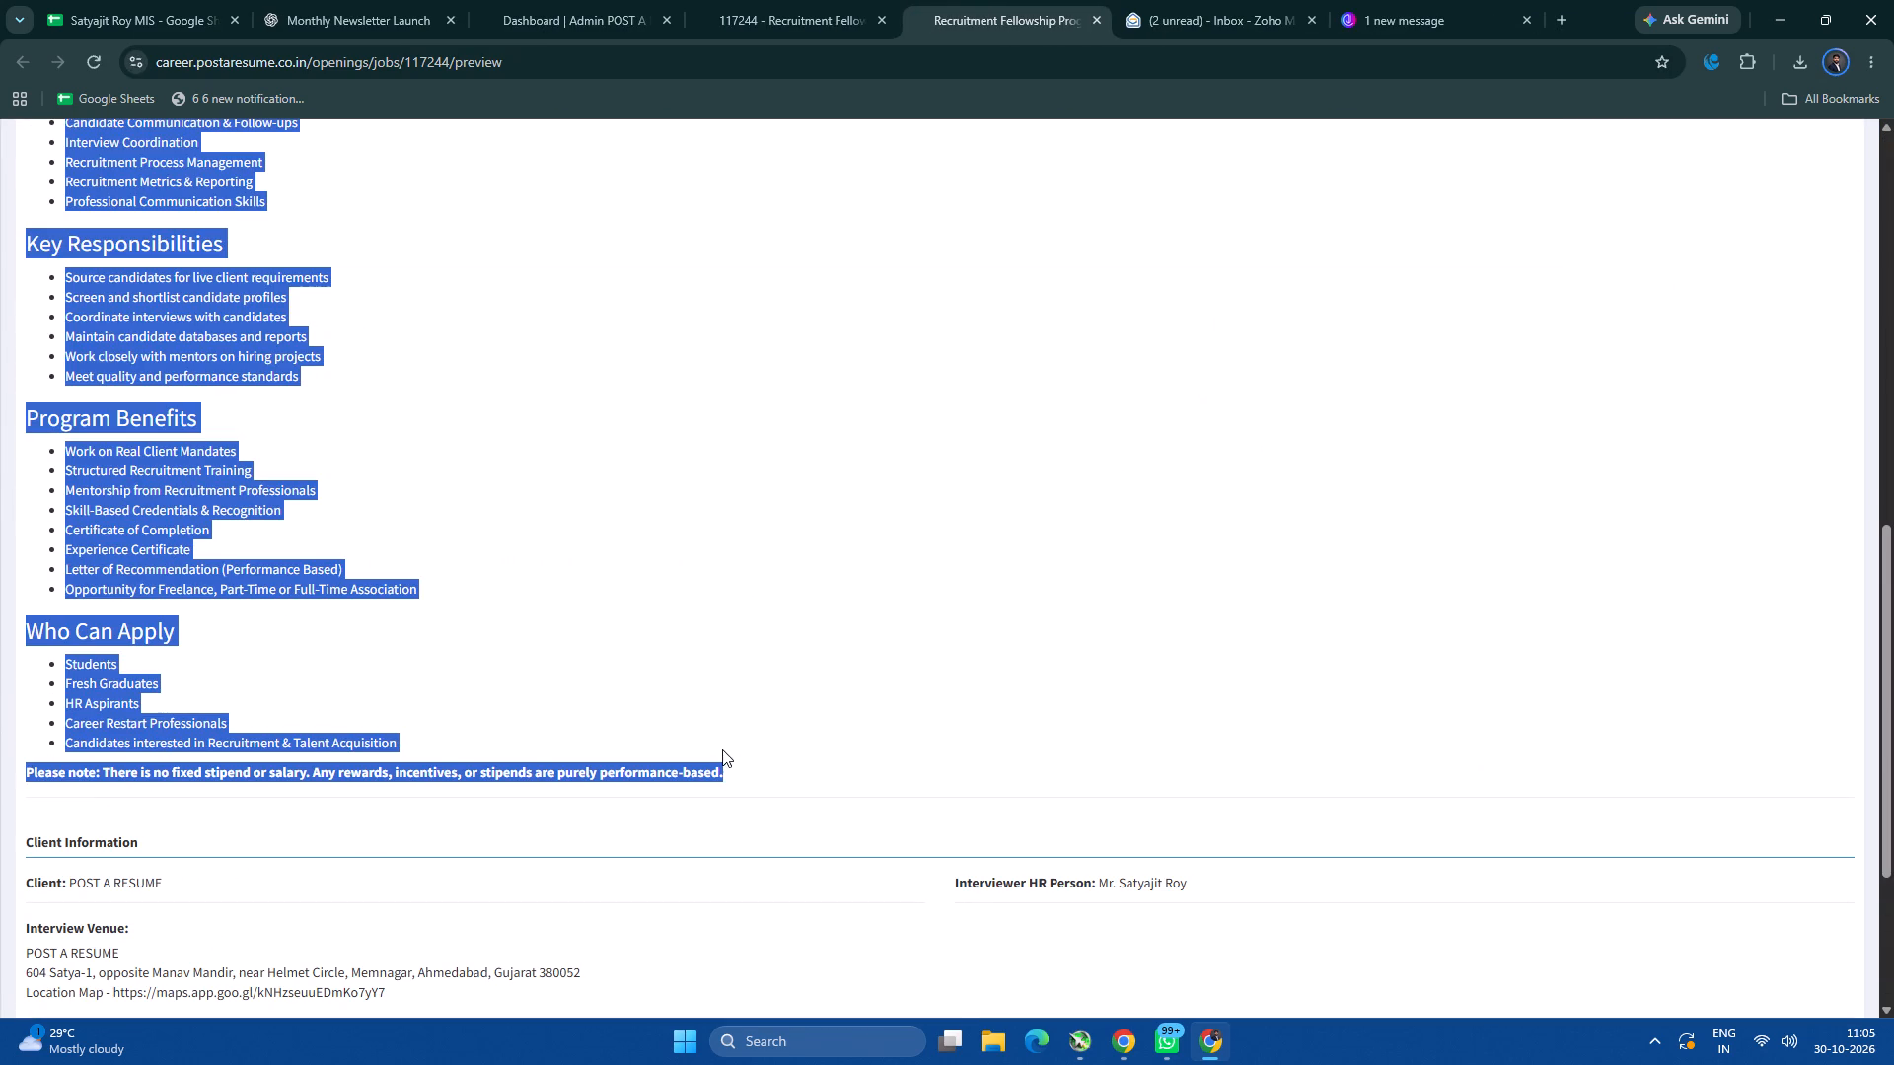
{"action": "key", "text": "ctrl+c"}
Replace the template job description in the CampusJobs post with the copied Recruitment Fellowship Program description.
{"action": "left_click", "coordinate": [1426, 0]}
{"action": "left_click", "coordinate": [654, 610]}
{"action": "key", "text": "ctrl+a"}
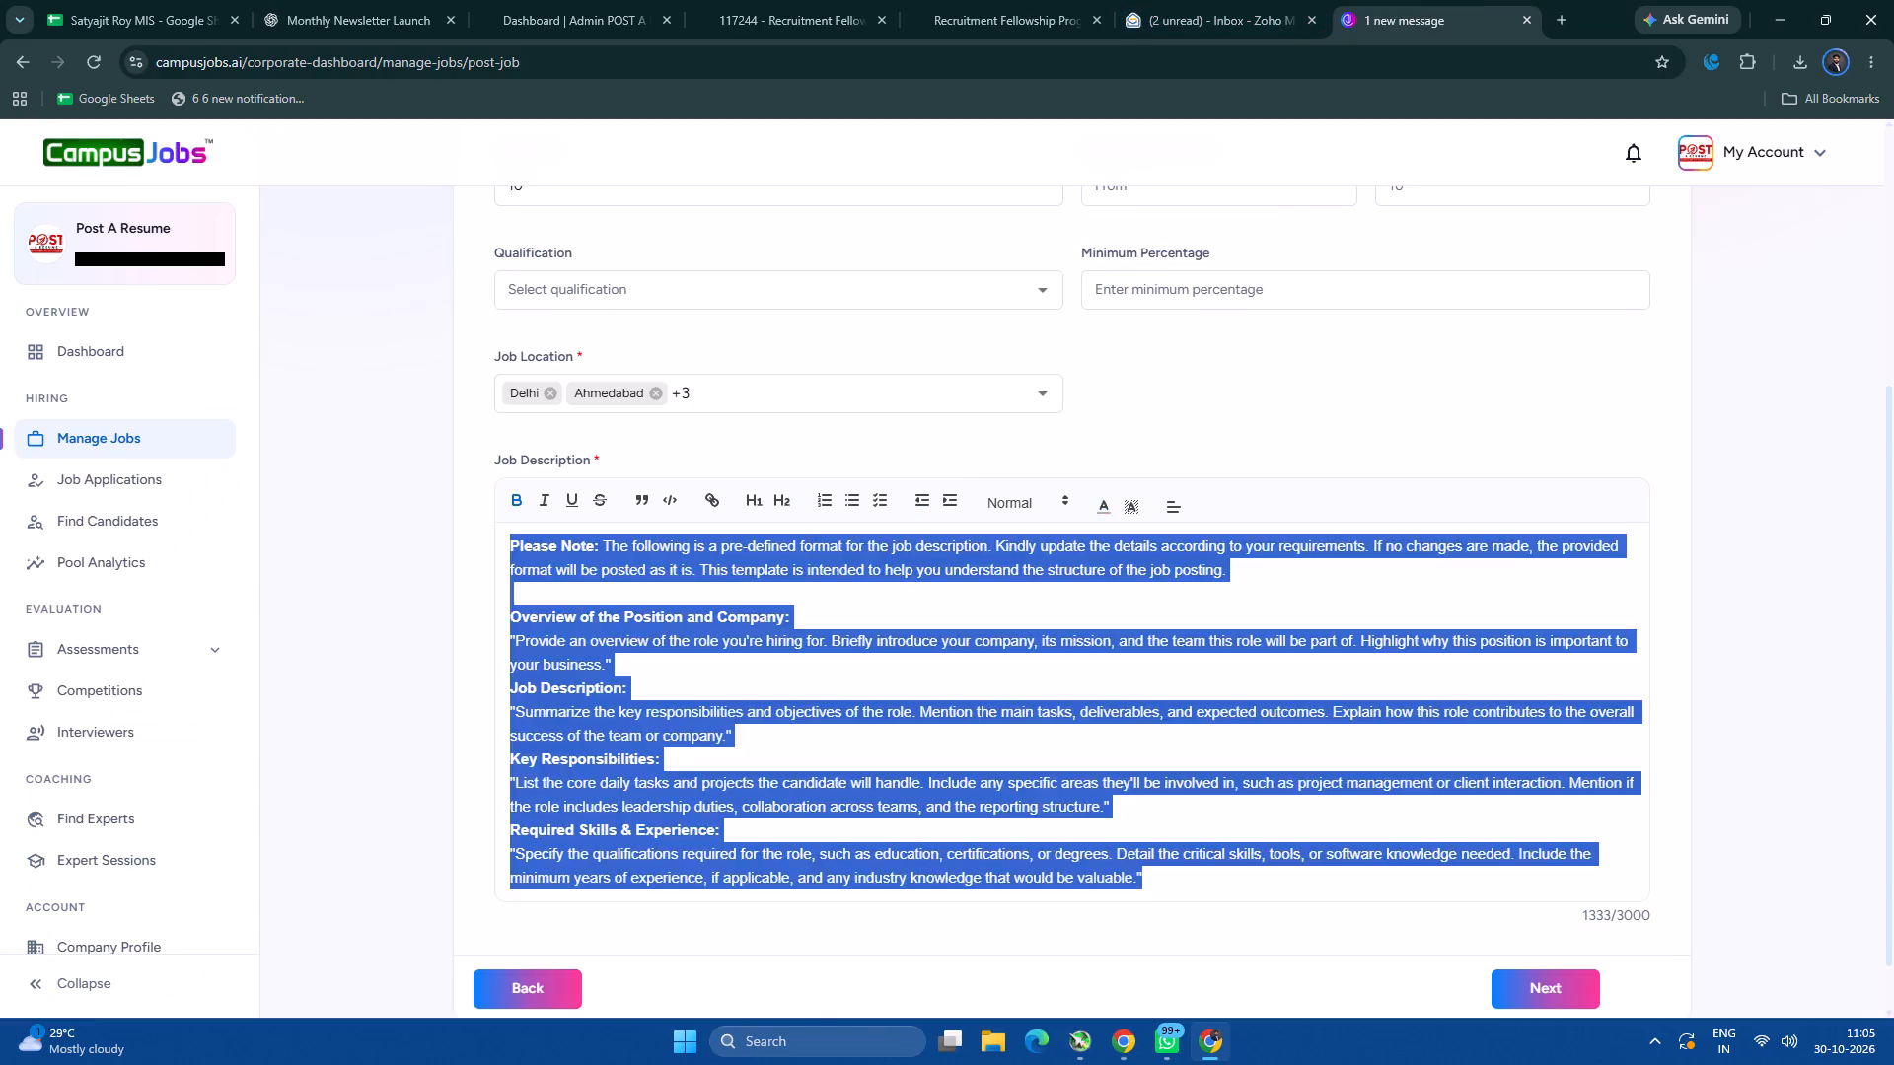
{"action": "key", "text": "ctrl+v"}
Insert a blank line above the Fellowship Duration heading in the job description.
{"action": "left_click", "coordinate": [747, 541]}
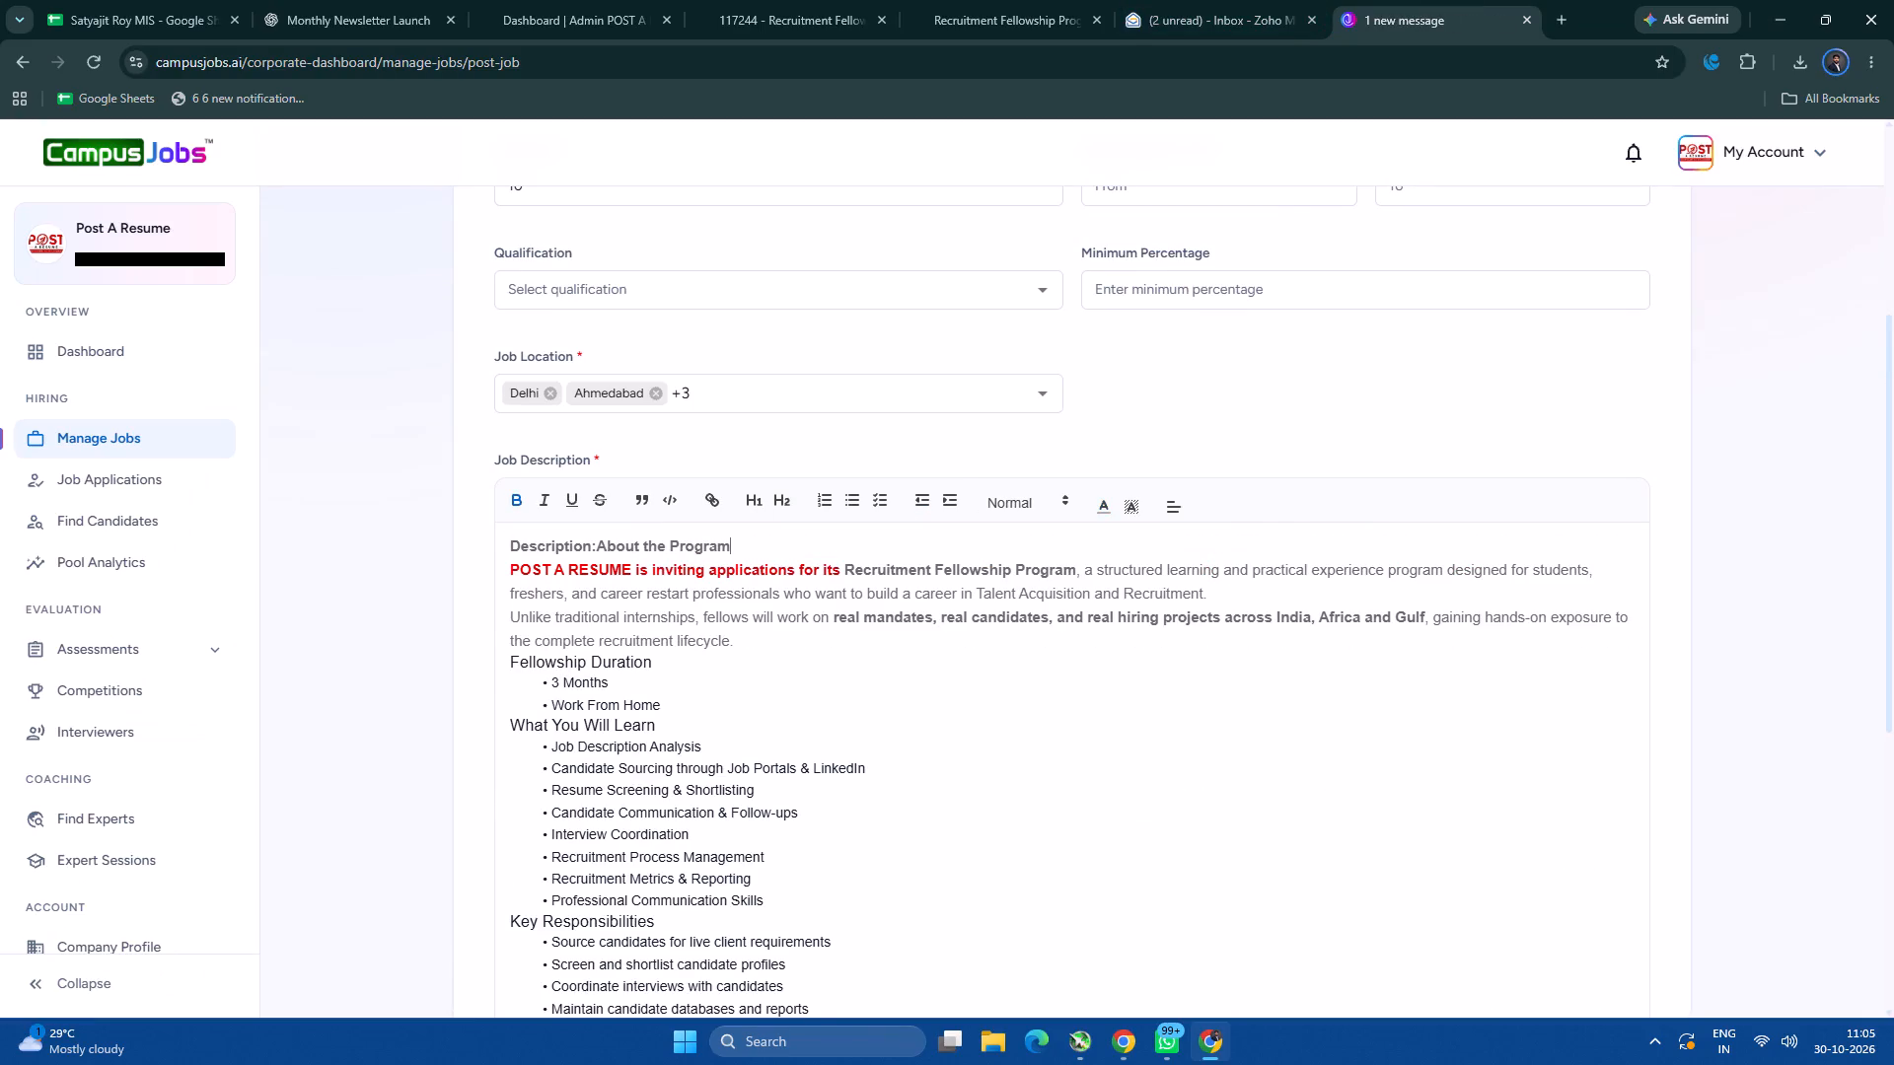
{"action": "left_click", "coordinate": [773, 645]}
{"action": "key", "text": "Return"}
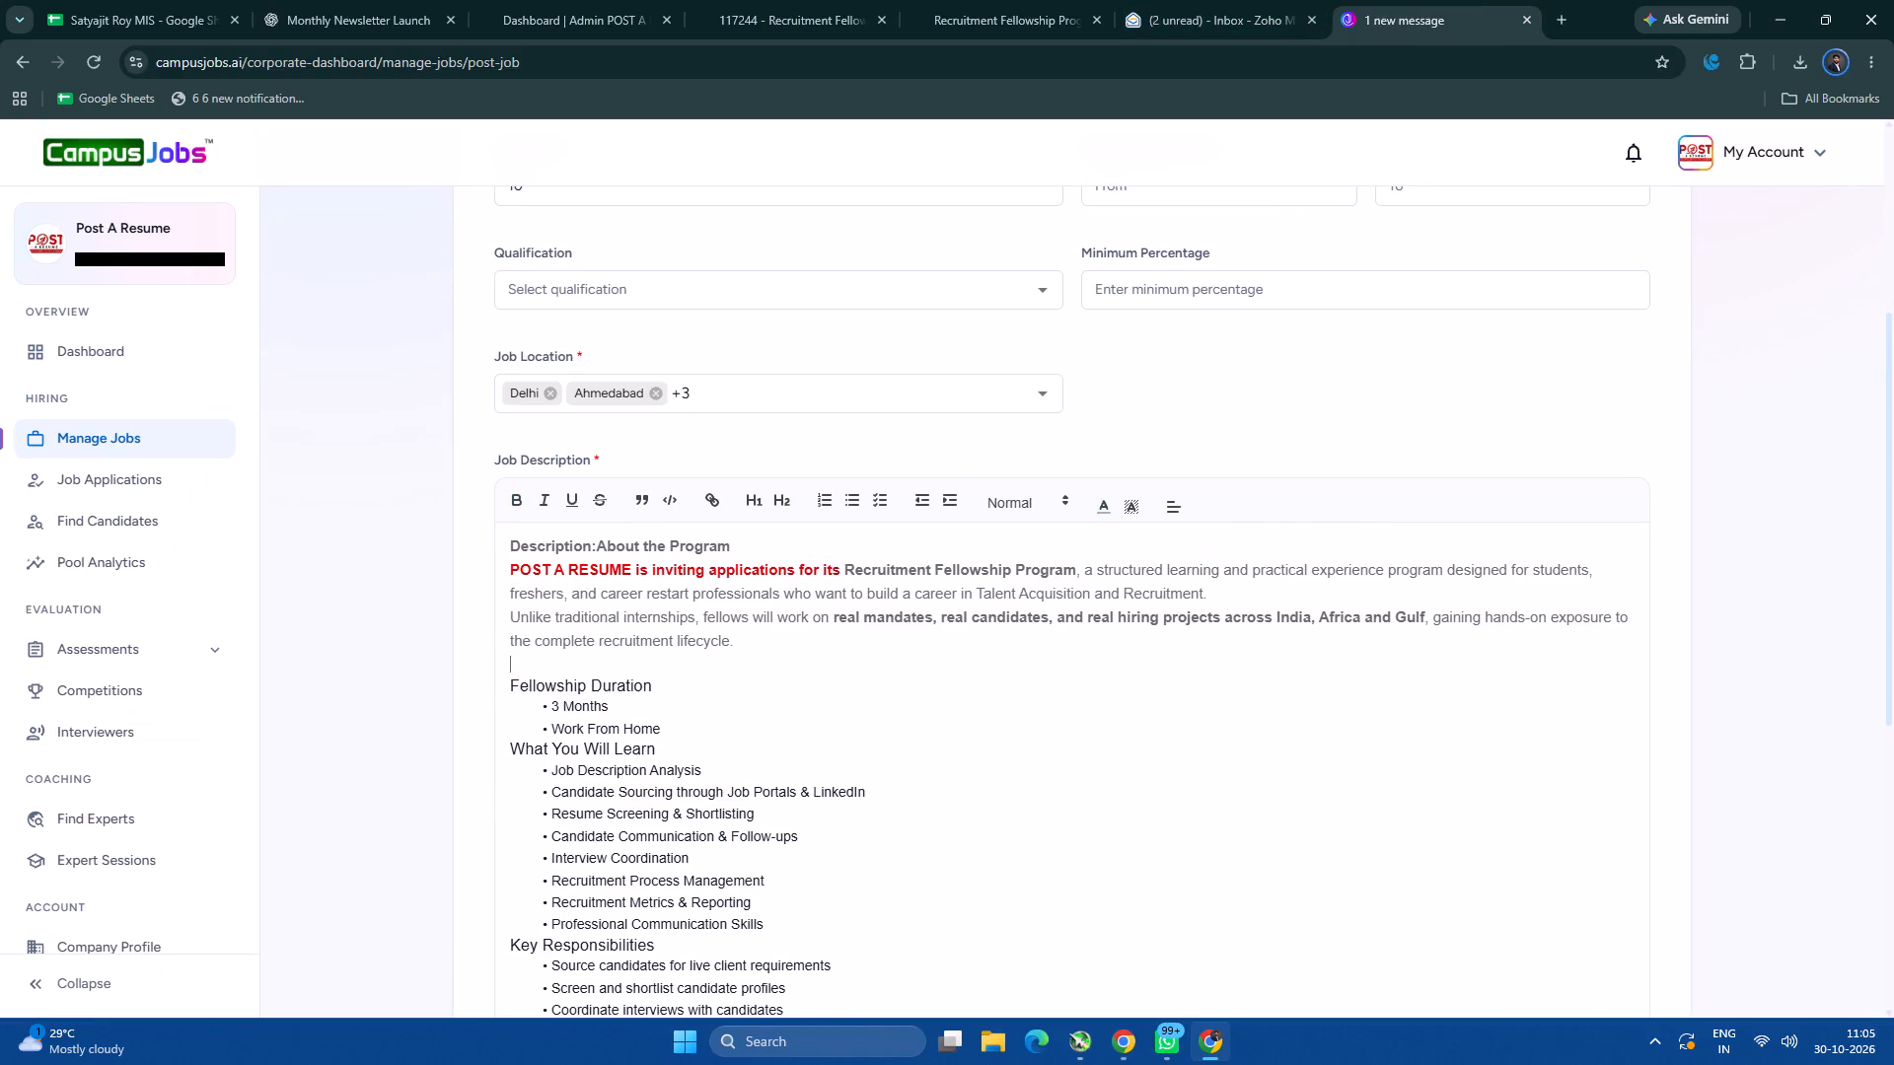
Insert unbulleted blank lines above the closing "Please note" line and the Who Can Apply and Program Benefits headings.
{"action": "scroll", "coordinate": [773, 644], "scroll_direction": "down", "scroll_amount": 5}
{"action": "scroll", "coordinate": [773, 644], "scroll_direction": "up", "scroll_amount": 1}
{"action": "scroll", "coordinate": [773, 644], "scroll_direction": "down", "scroll_amount": 4}
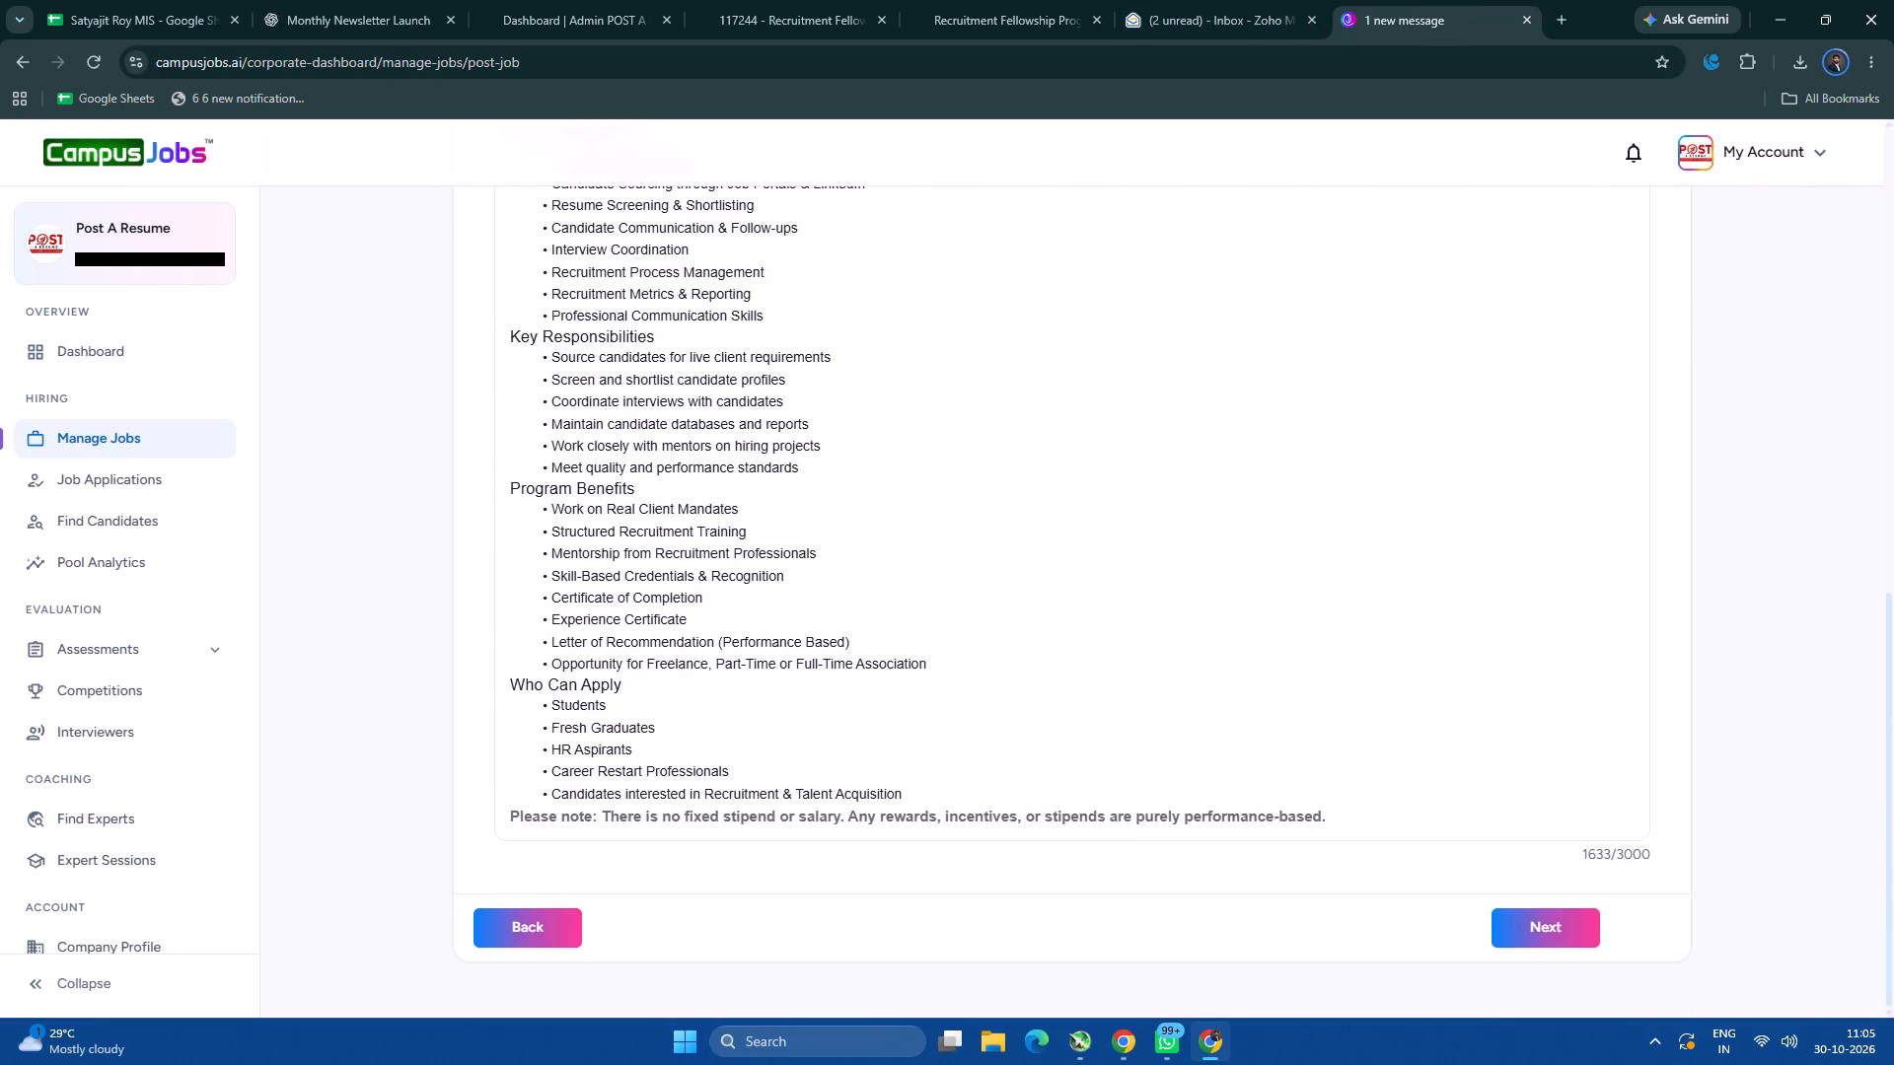
{"action": "left_click", "coordinate": [910, 784]}
{"action": "key", "text": "Return"}
{"action": "key", "text": "BackSpace"}
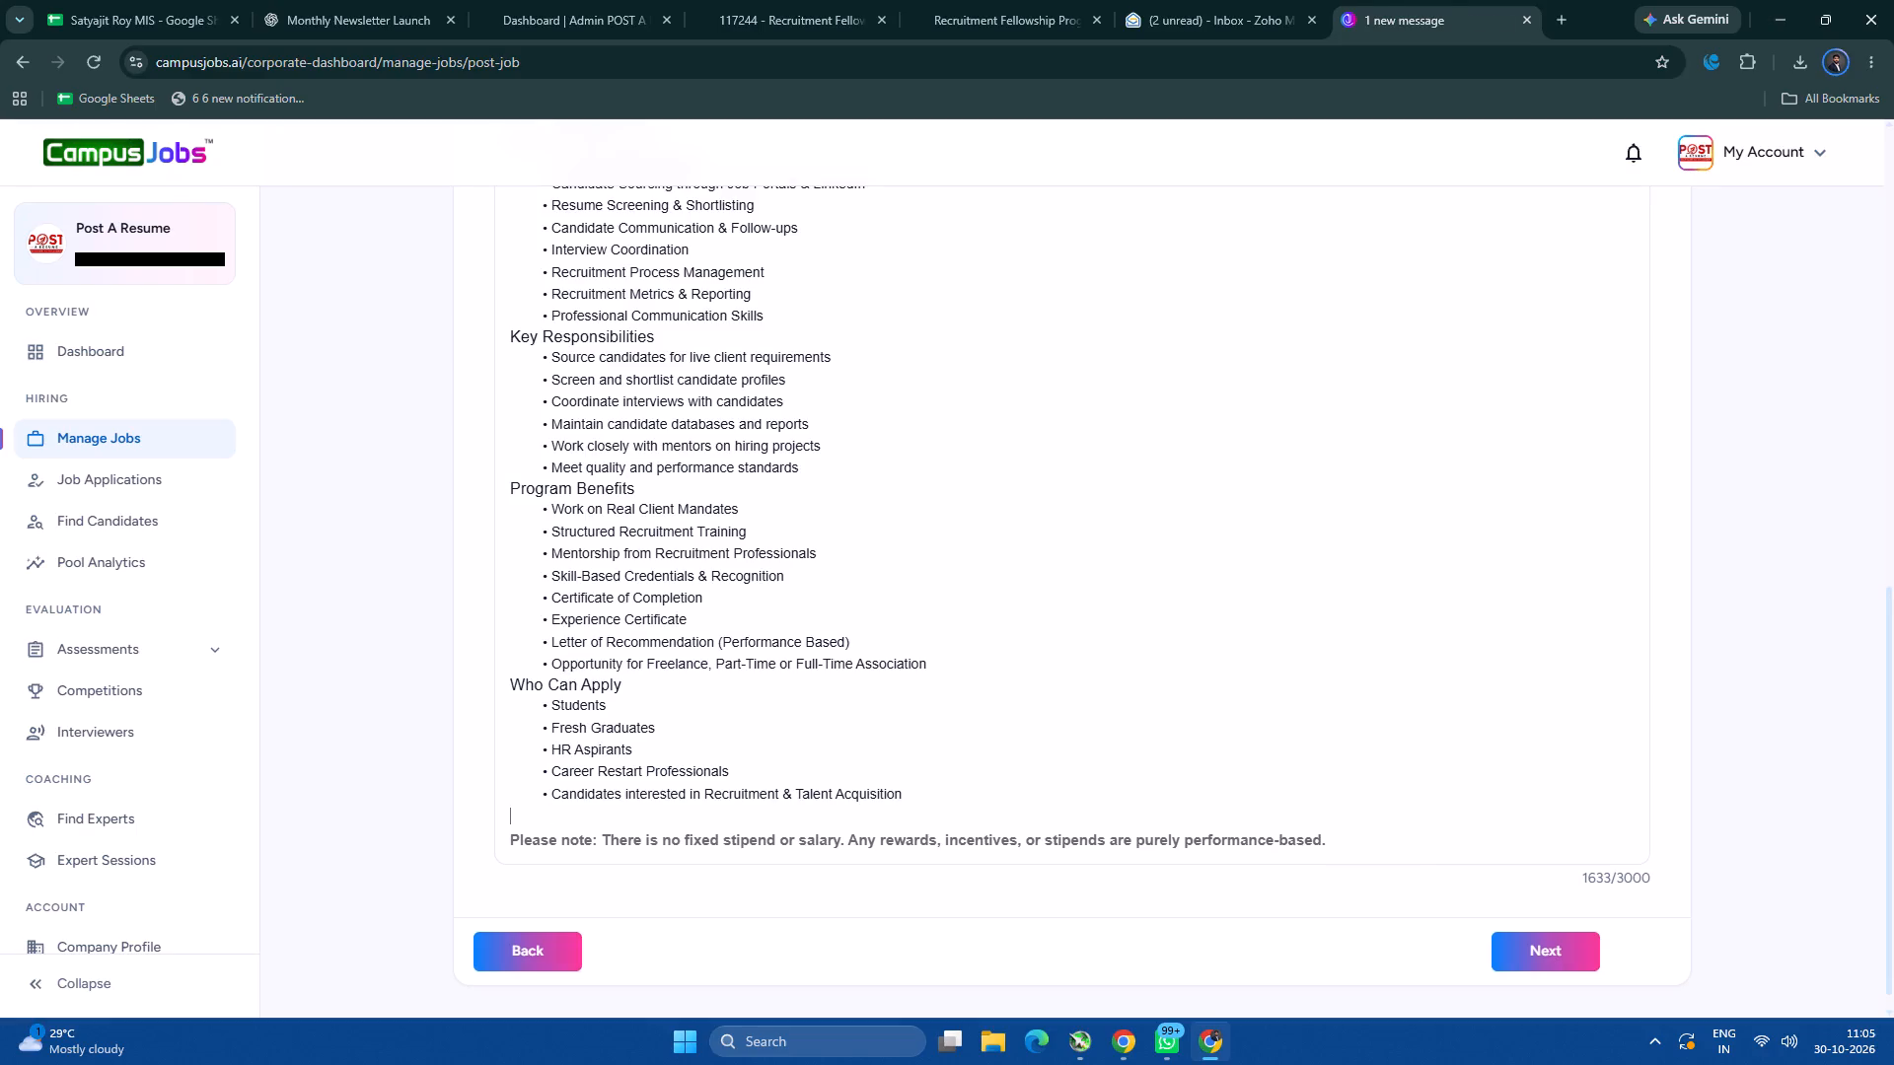
{"action": "left_click", "coordinate": [941, 660]}
{"action": "key", "text": "Return"}
{"action": "key", "text": "BackSpace"}
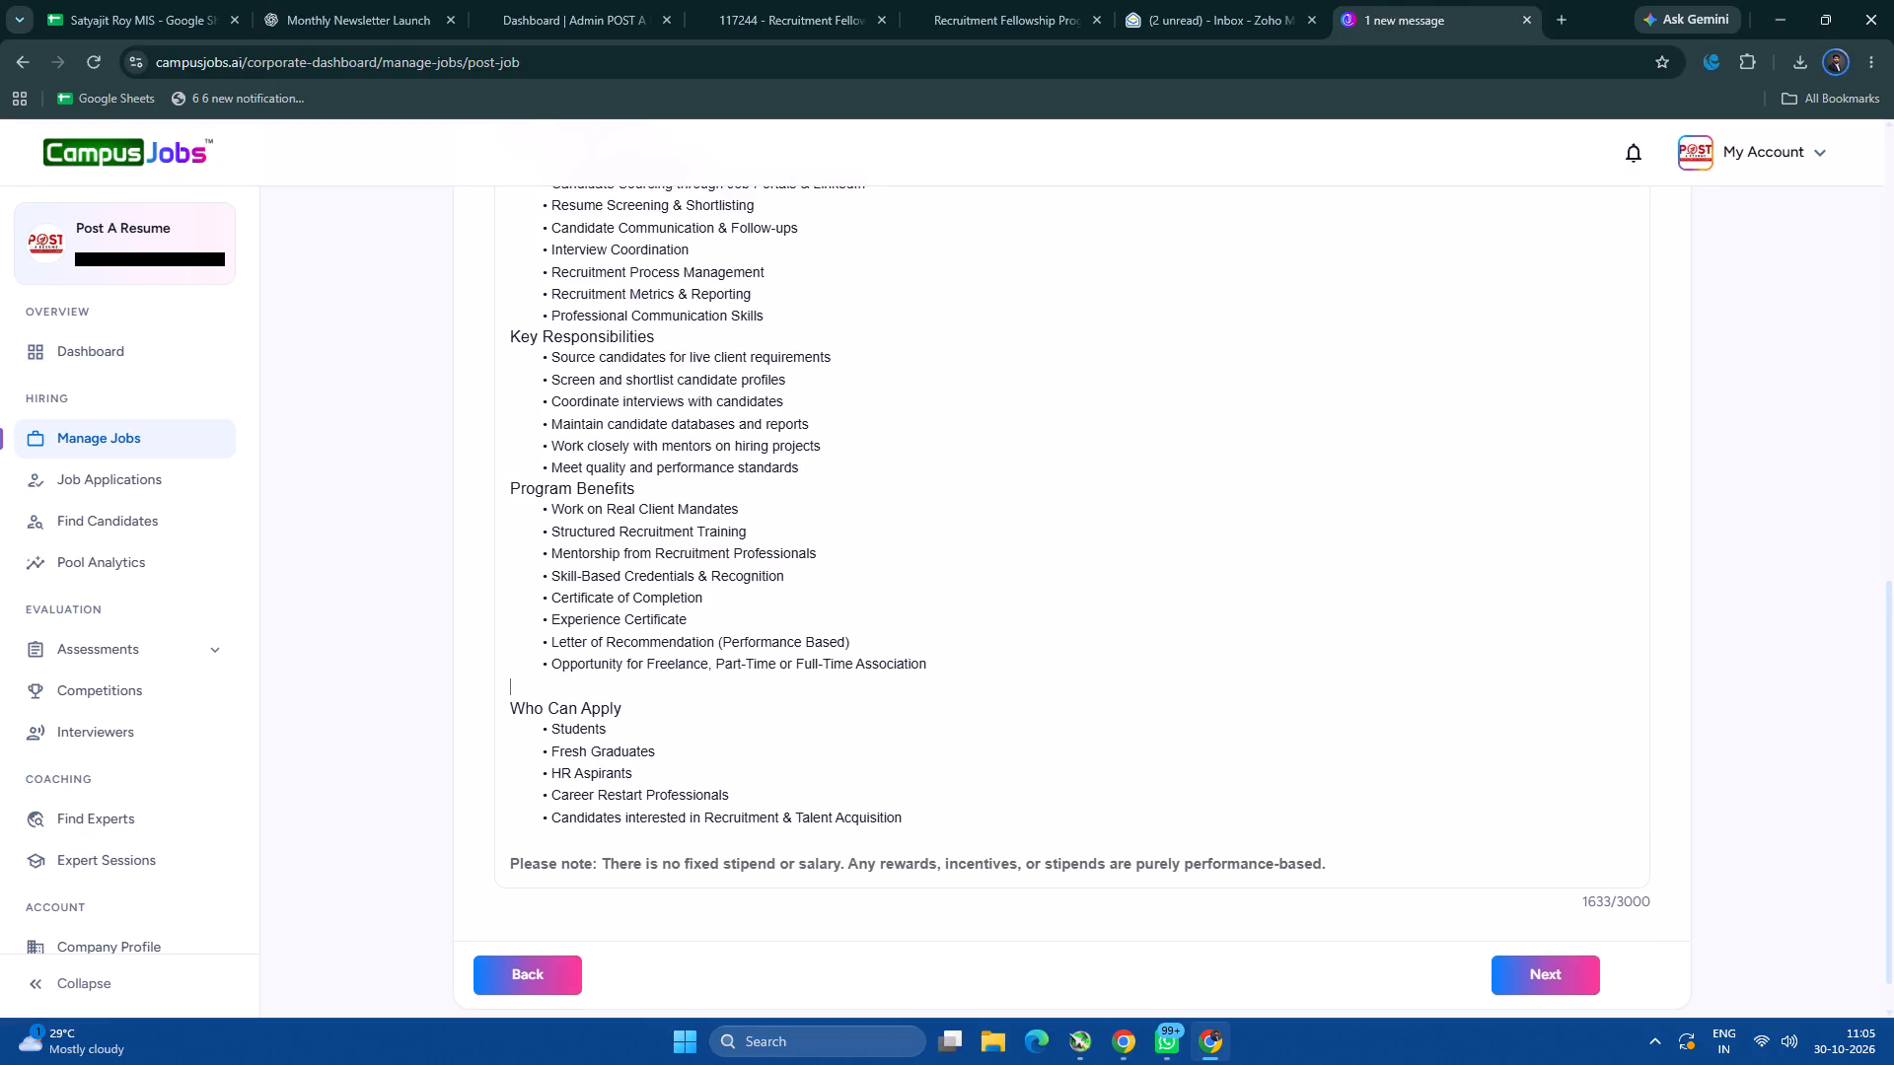
{"action": "left_click", "coordinate": [826, 462]}
{"action": "key", "text": "Return"}
{"action": "key", "text": "BackSpace"}
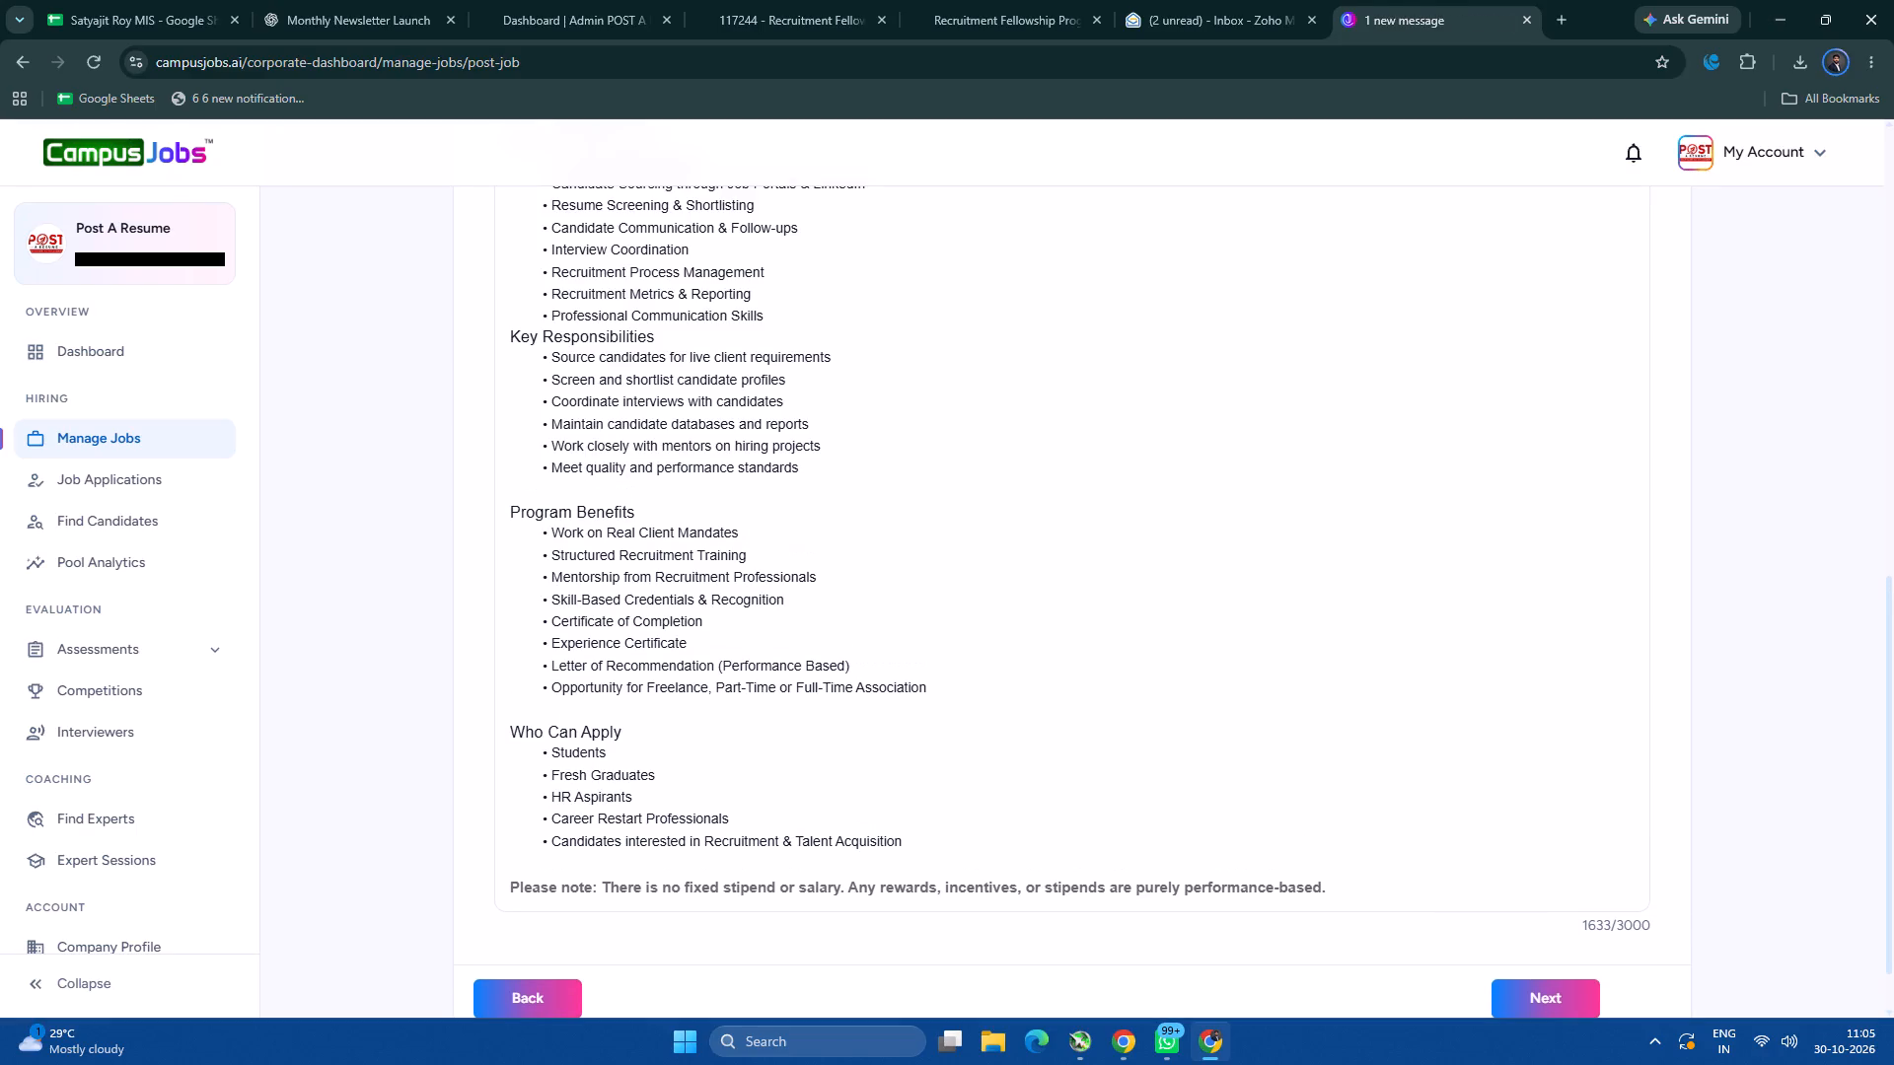
Insert unbulleted blank lines above the Key Responsibilities and What You Will Learn headings.
{"action": "left_click", "coordinate": [777, 319]}
{"action": "key", "text": "Return"}
{"action": "key", "text": "BackSpace"}
{"action": "scroll", "coordinate": [767, 391], "scroll_direction": "up", "scroll_amount": 3}
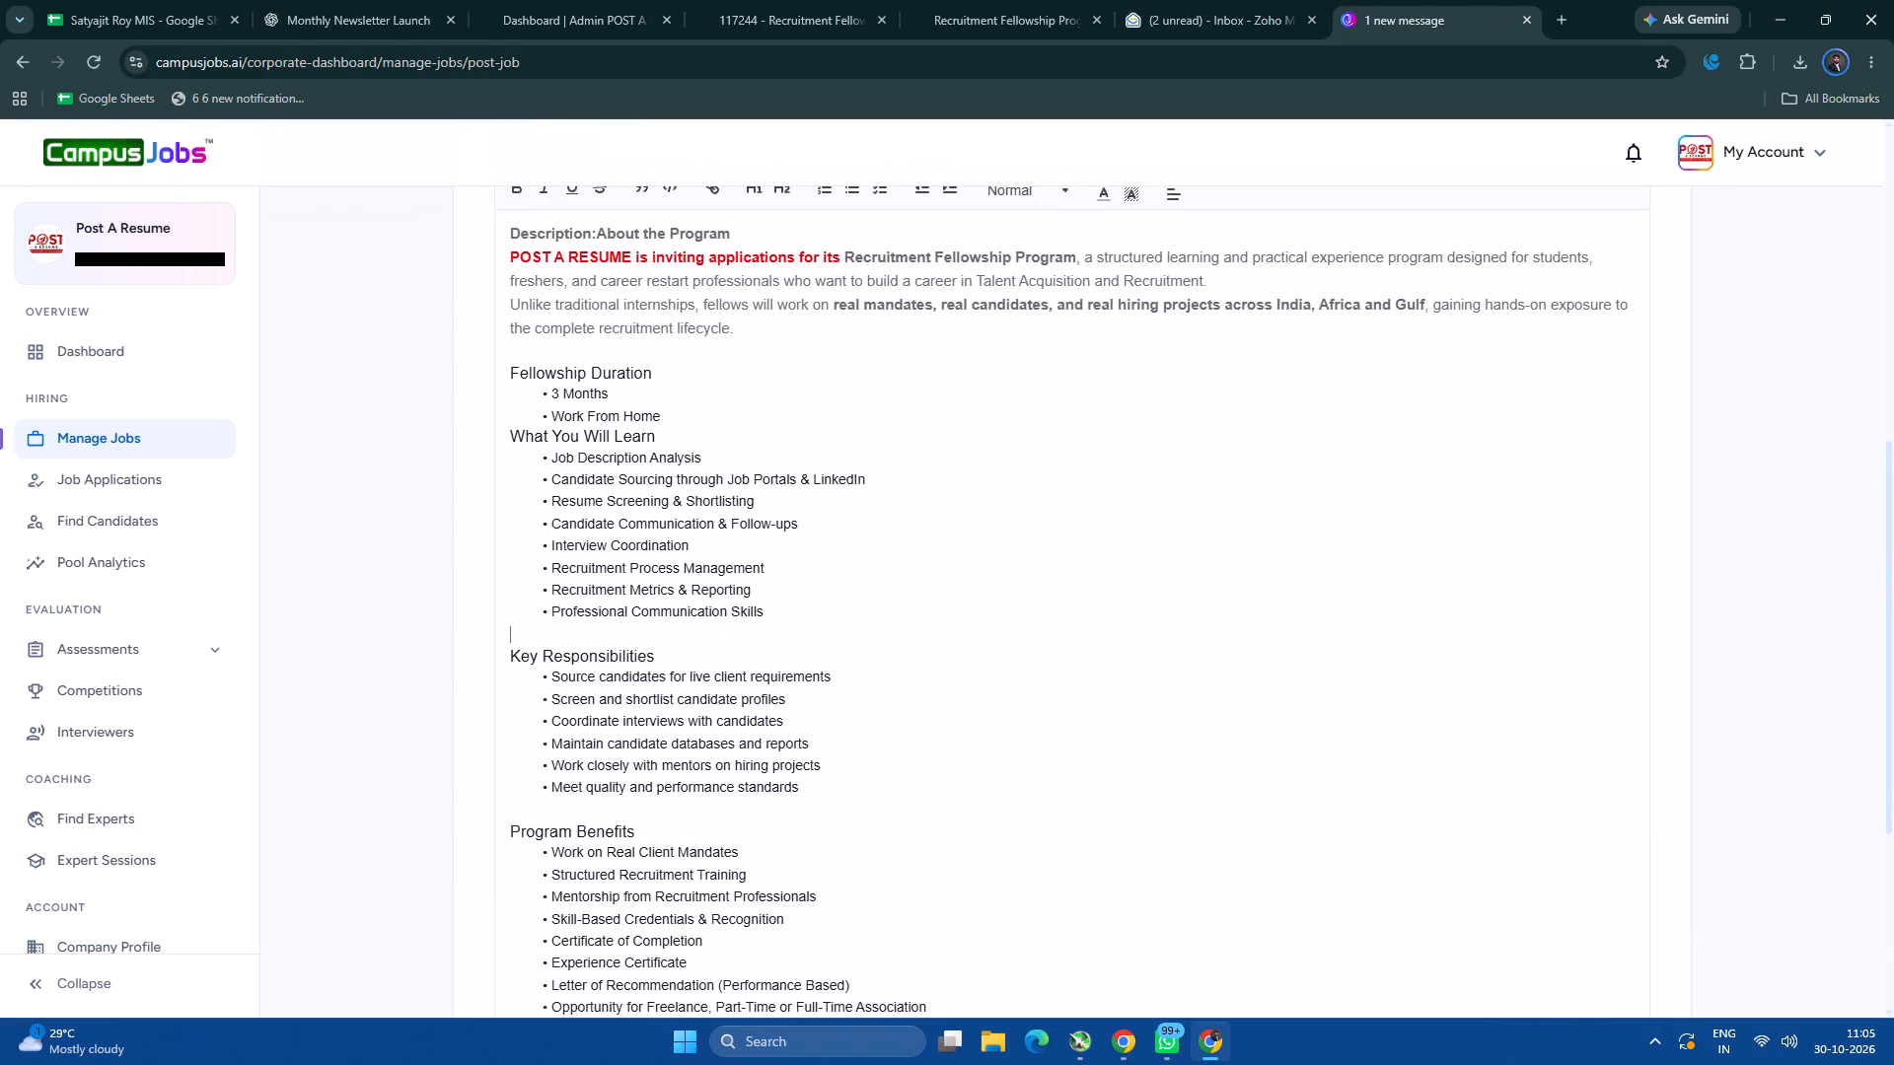
{"action": "left_click", "coordinate": [679, 375]}
{"action": "left_click", "coordinate": [689, 405]}
{"action": "key", "text": "Return"}
{"action": "key", "text": "BackSpace"}
Finish the Compensation and Description section and proceed to the Workflow stage of the job post.
{"action": "scroll", "coordinate": [834, 660], "scroll_direction": "down", "scroll_amount": 2}
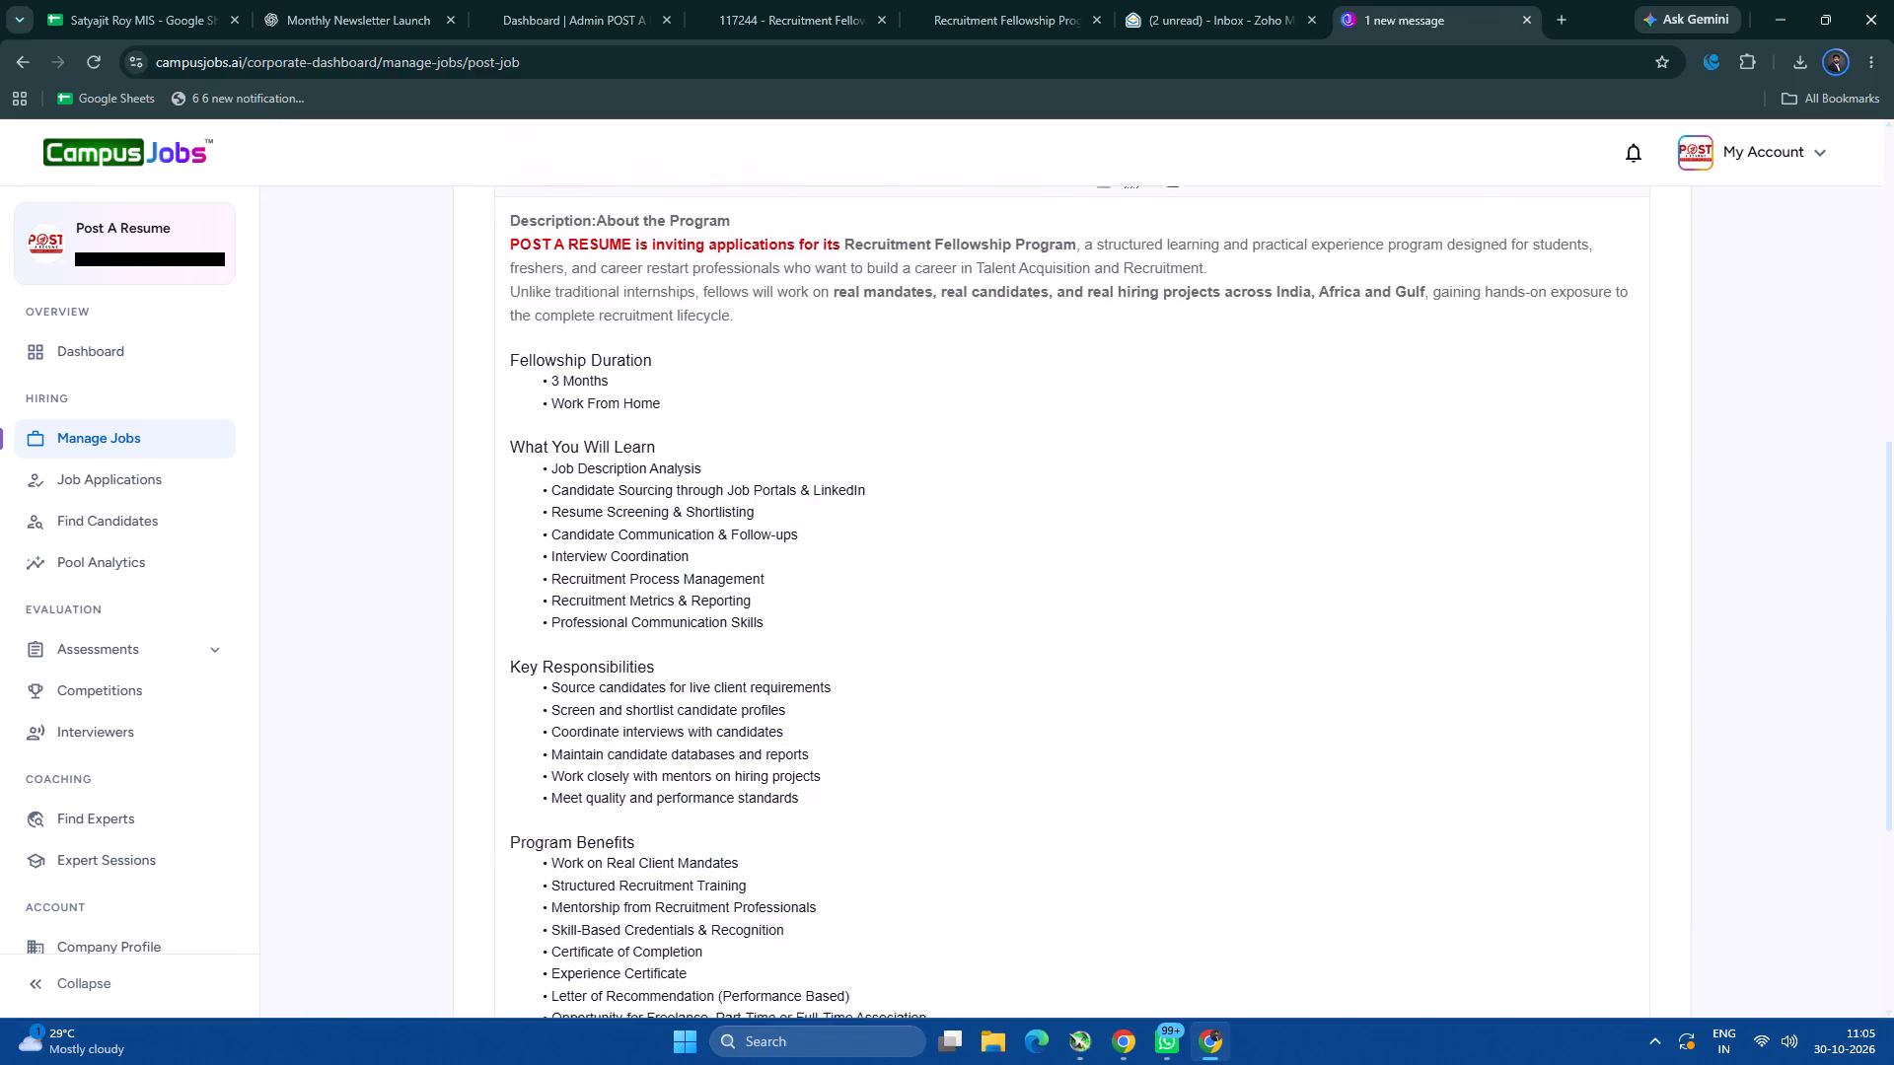
{"action": "scroll", "coordinate": [834, 660], "scroll_direction": "down", "scroll_amount": 7}
{"action": "left_click", "coordinate": [1513, 918]}
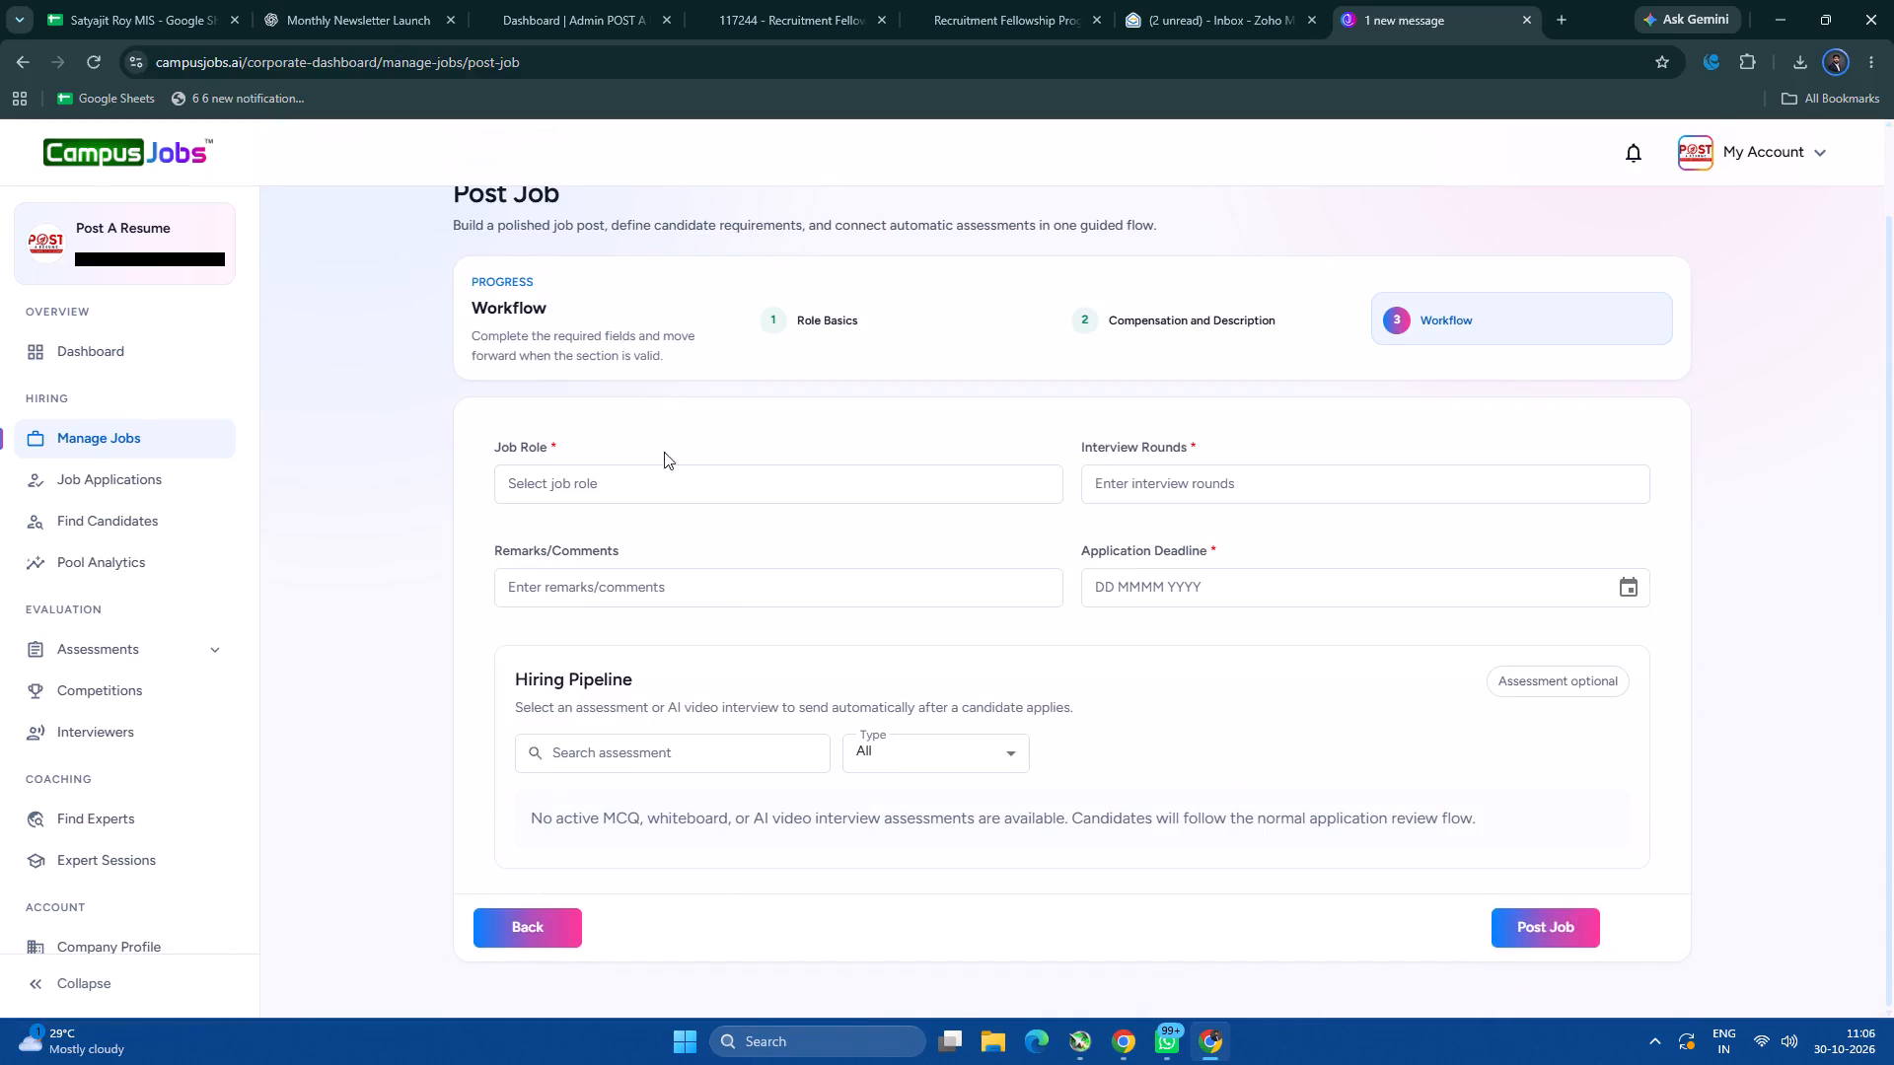
Set the job role to Recruitment & Telent Acquisition and the interview rounds to 1.
{"action": "left_click", "coordinate": [543, 489]}
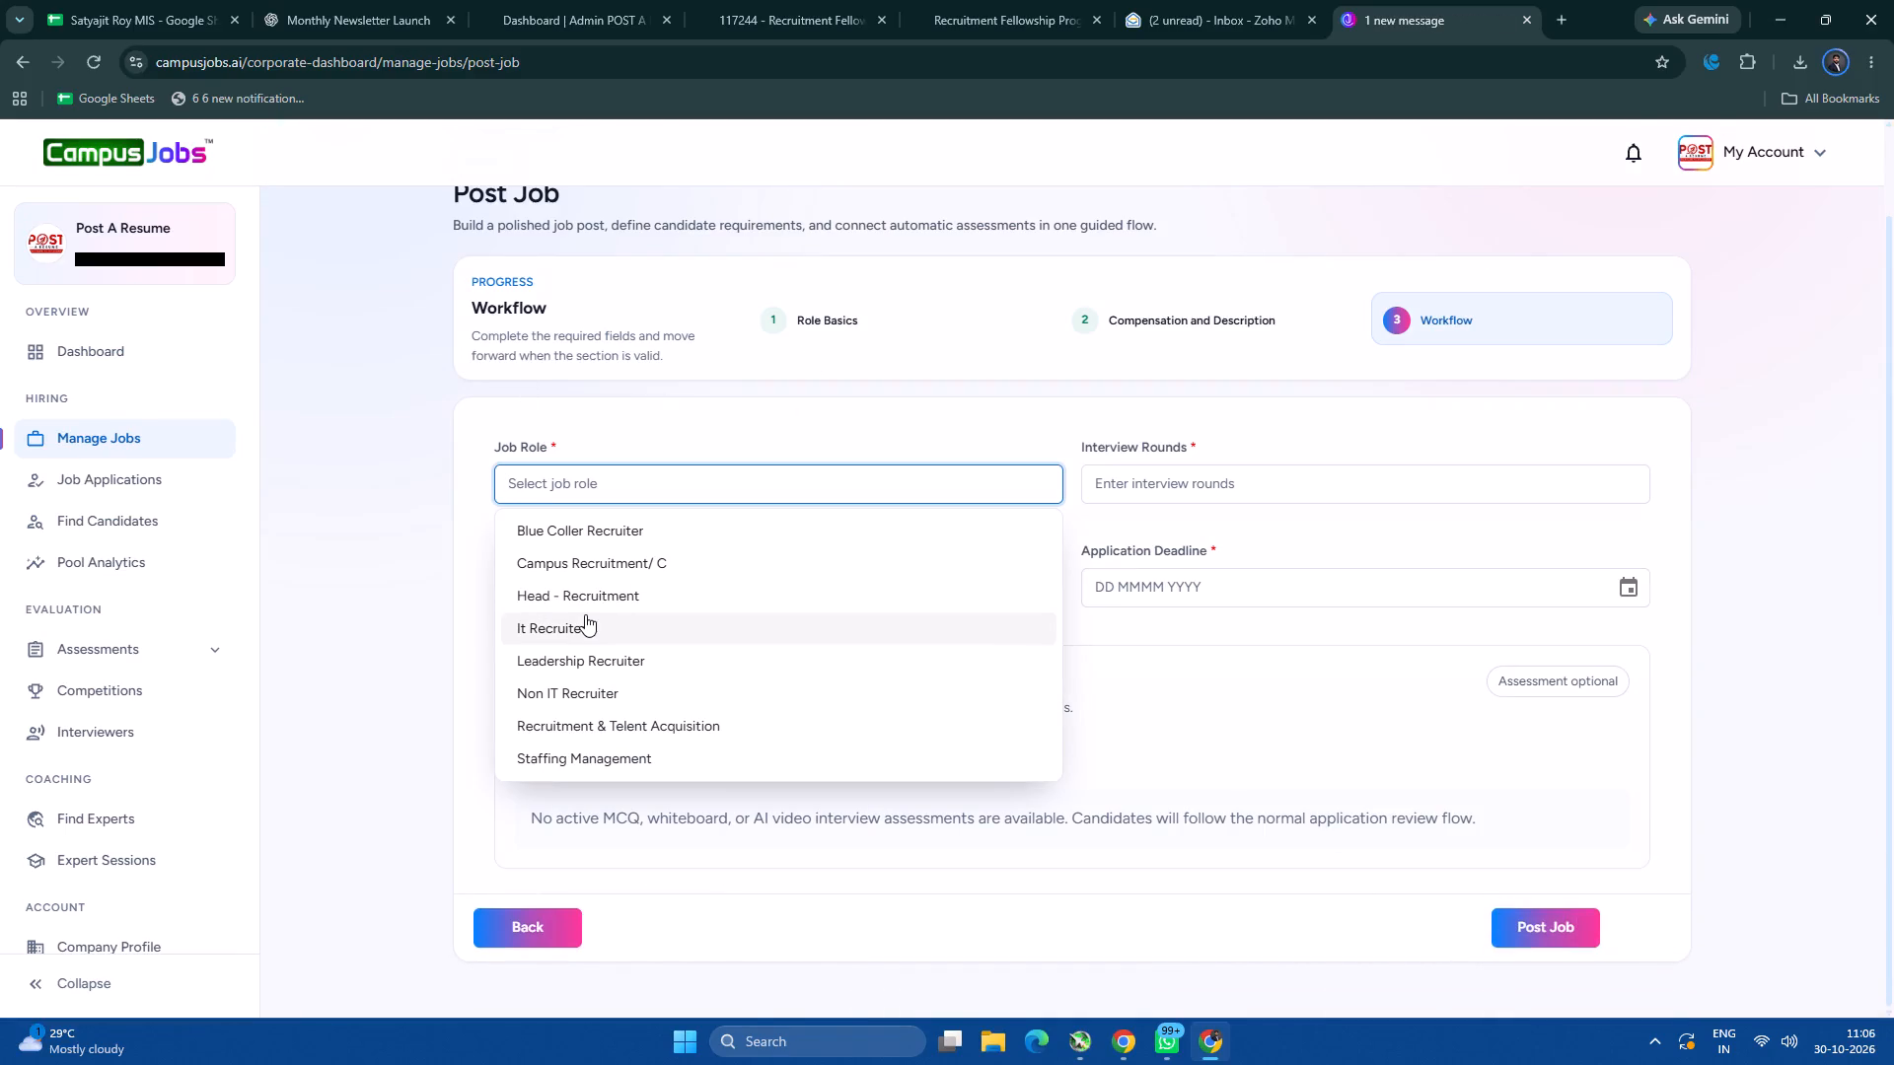
{"action": "left_click", "coordinate": [604, 737]}
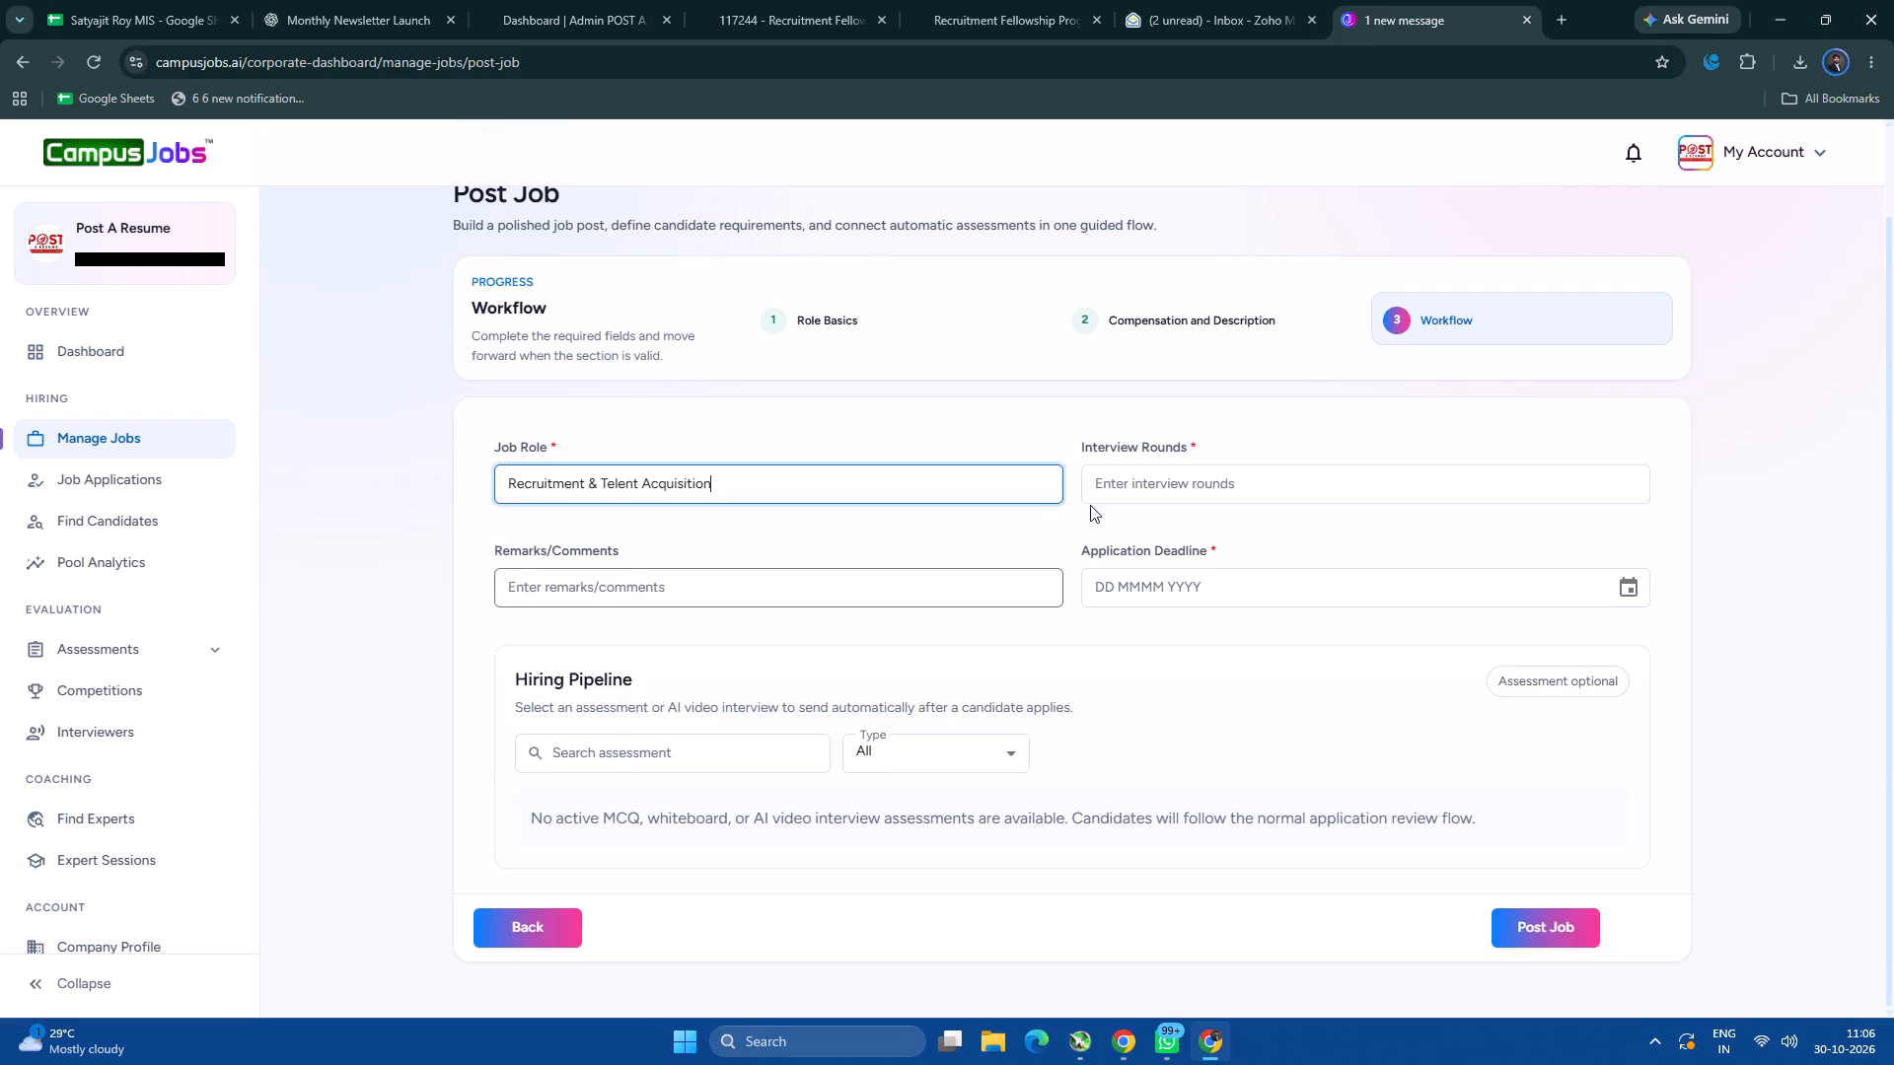
{"action": "left_click", "coordinate": [1277, 483]}
{"action": "key", "text": "1"}
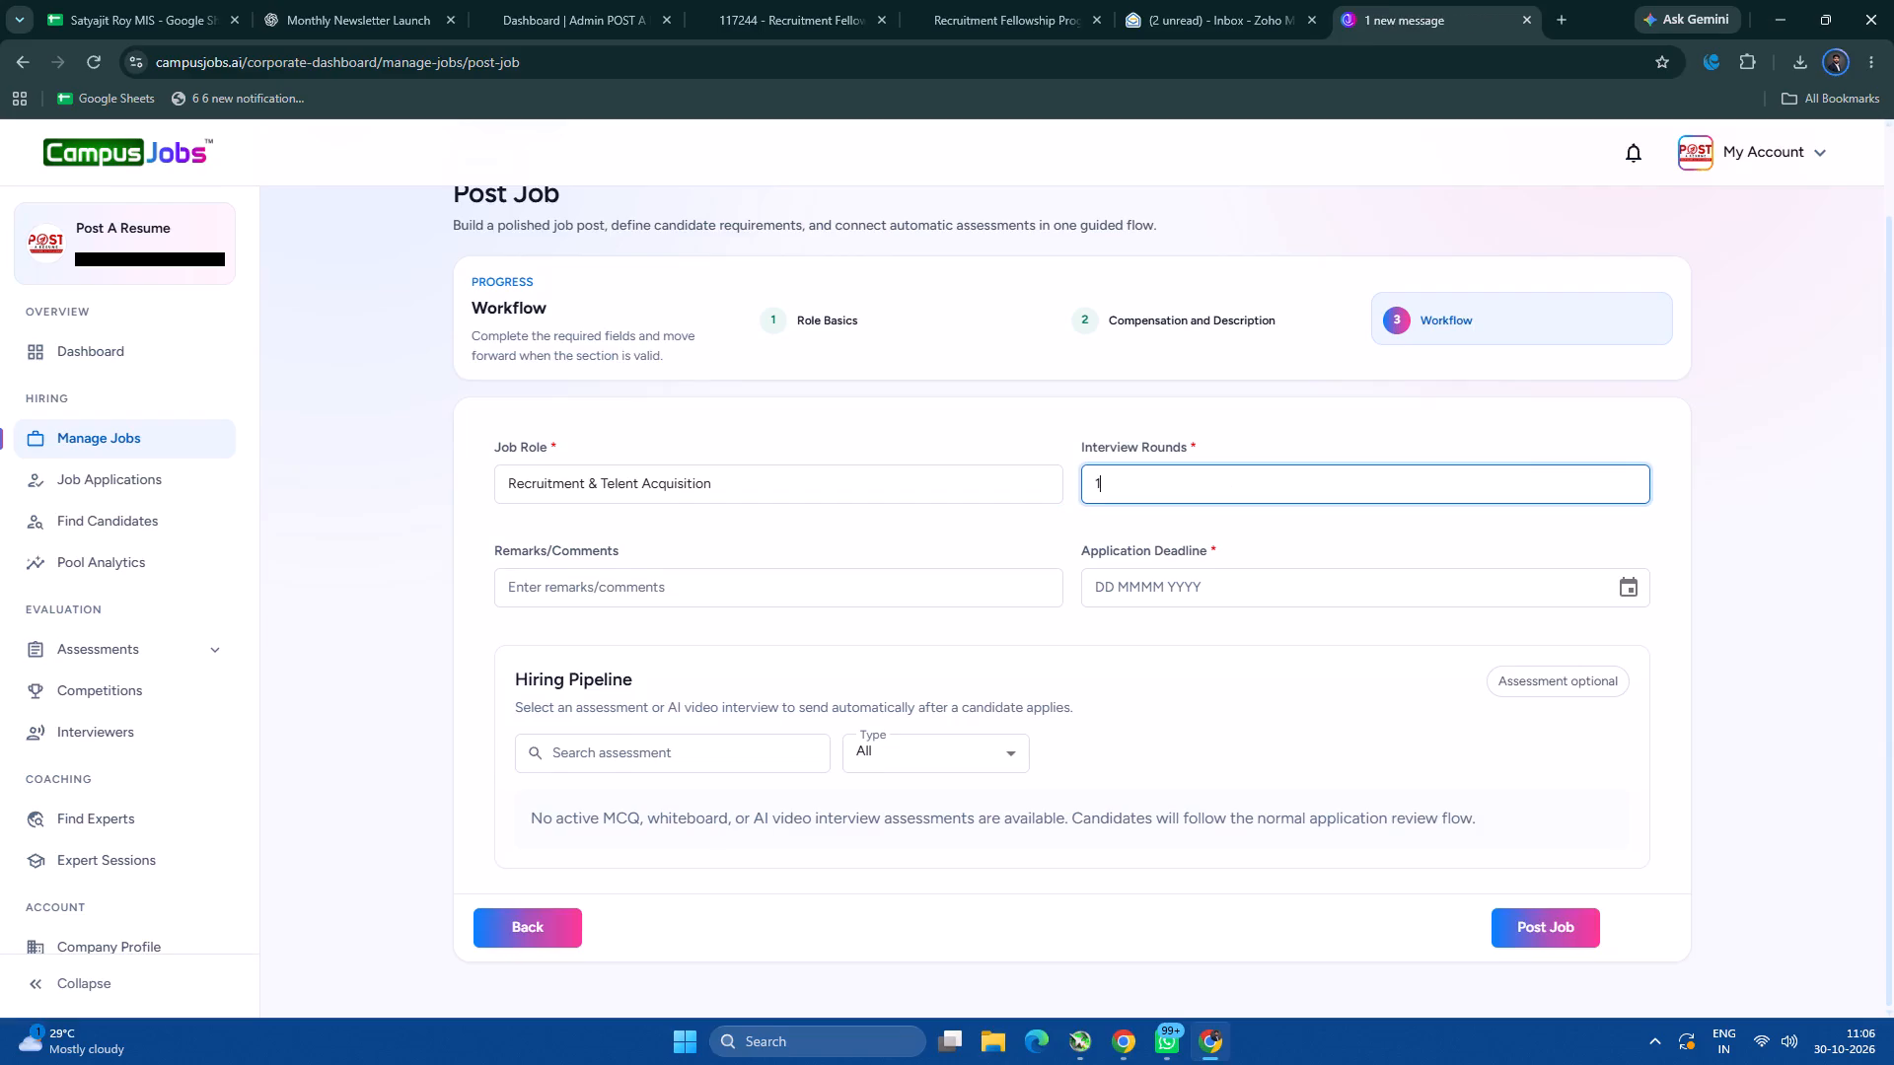
{"action": "left_click", "coordinate": [685, 518]}
Set the application deadline to 30 Nov 2026.
{"action": "left_click", "coordinate": [1129, 591]}
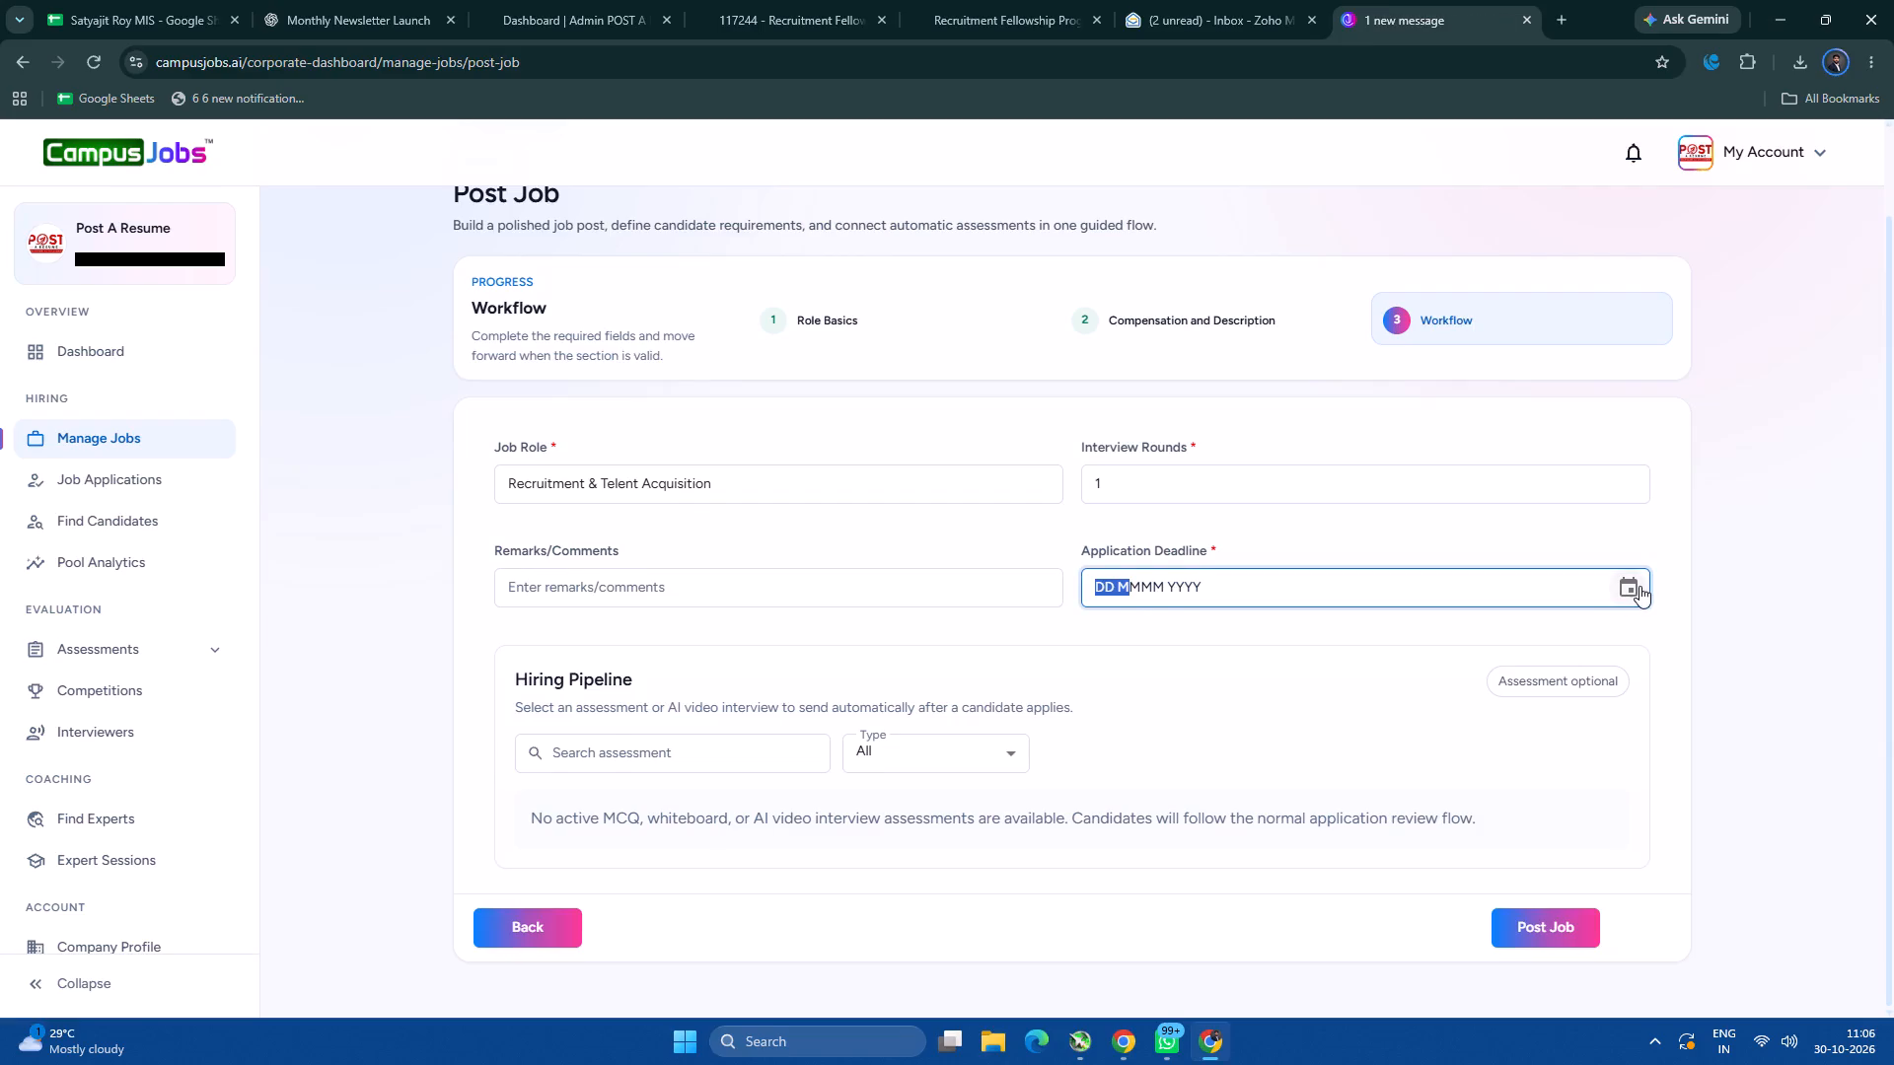
{"action": "left_click", "coordinate": [1639, 587]}
{"action": "left_click", "coordinate": [1373, 649]}
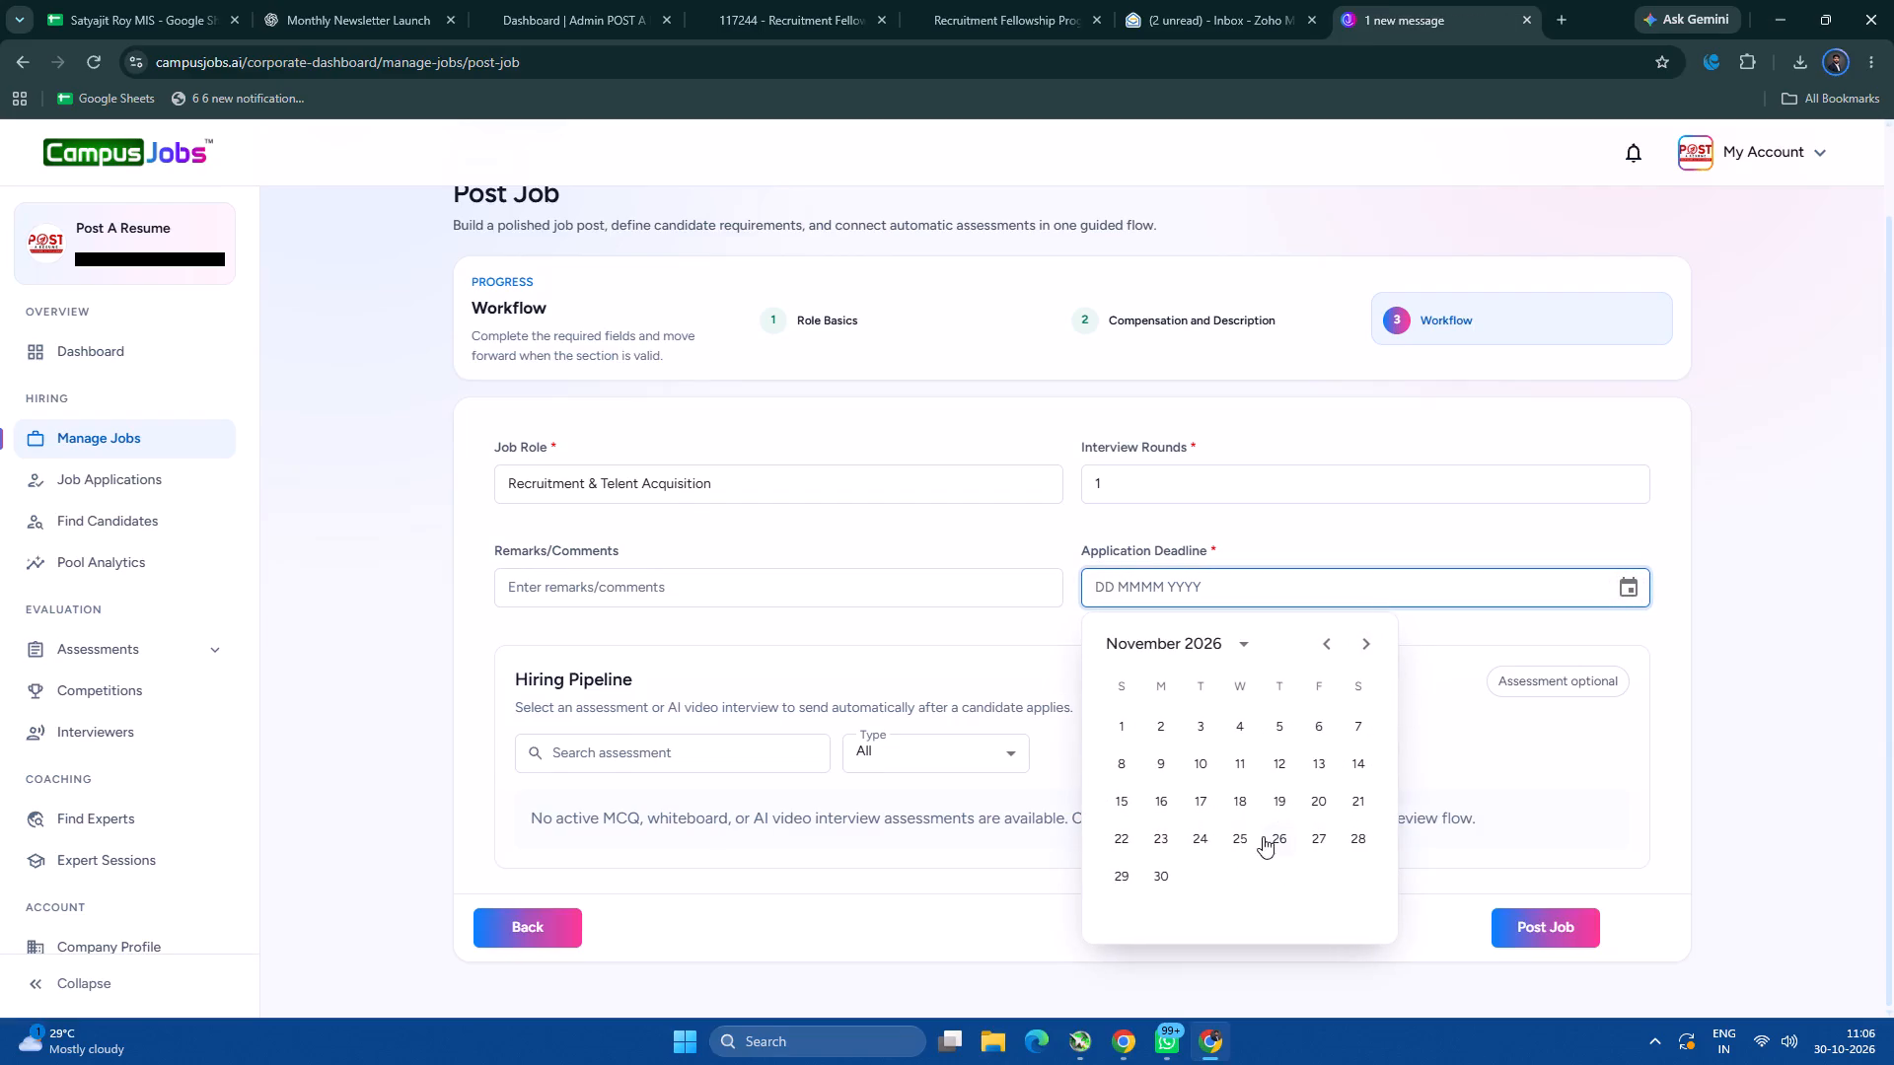
{"action": "left_click", "coordinate": [1154, 880]}
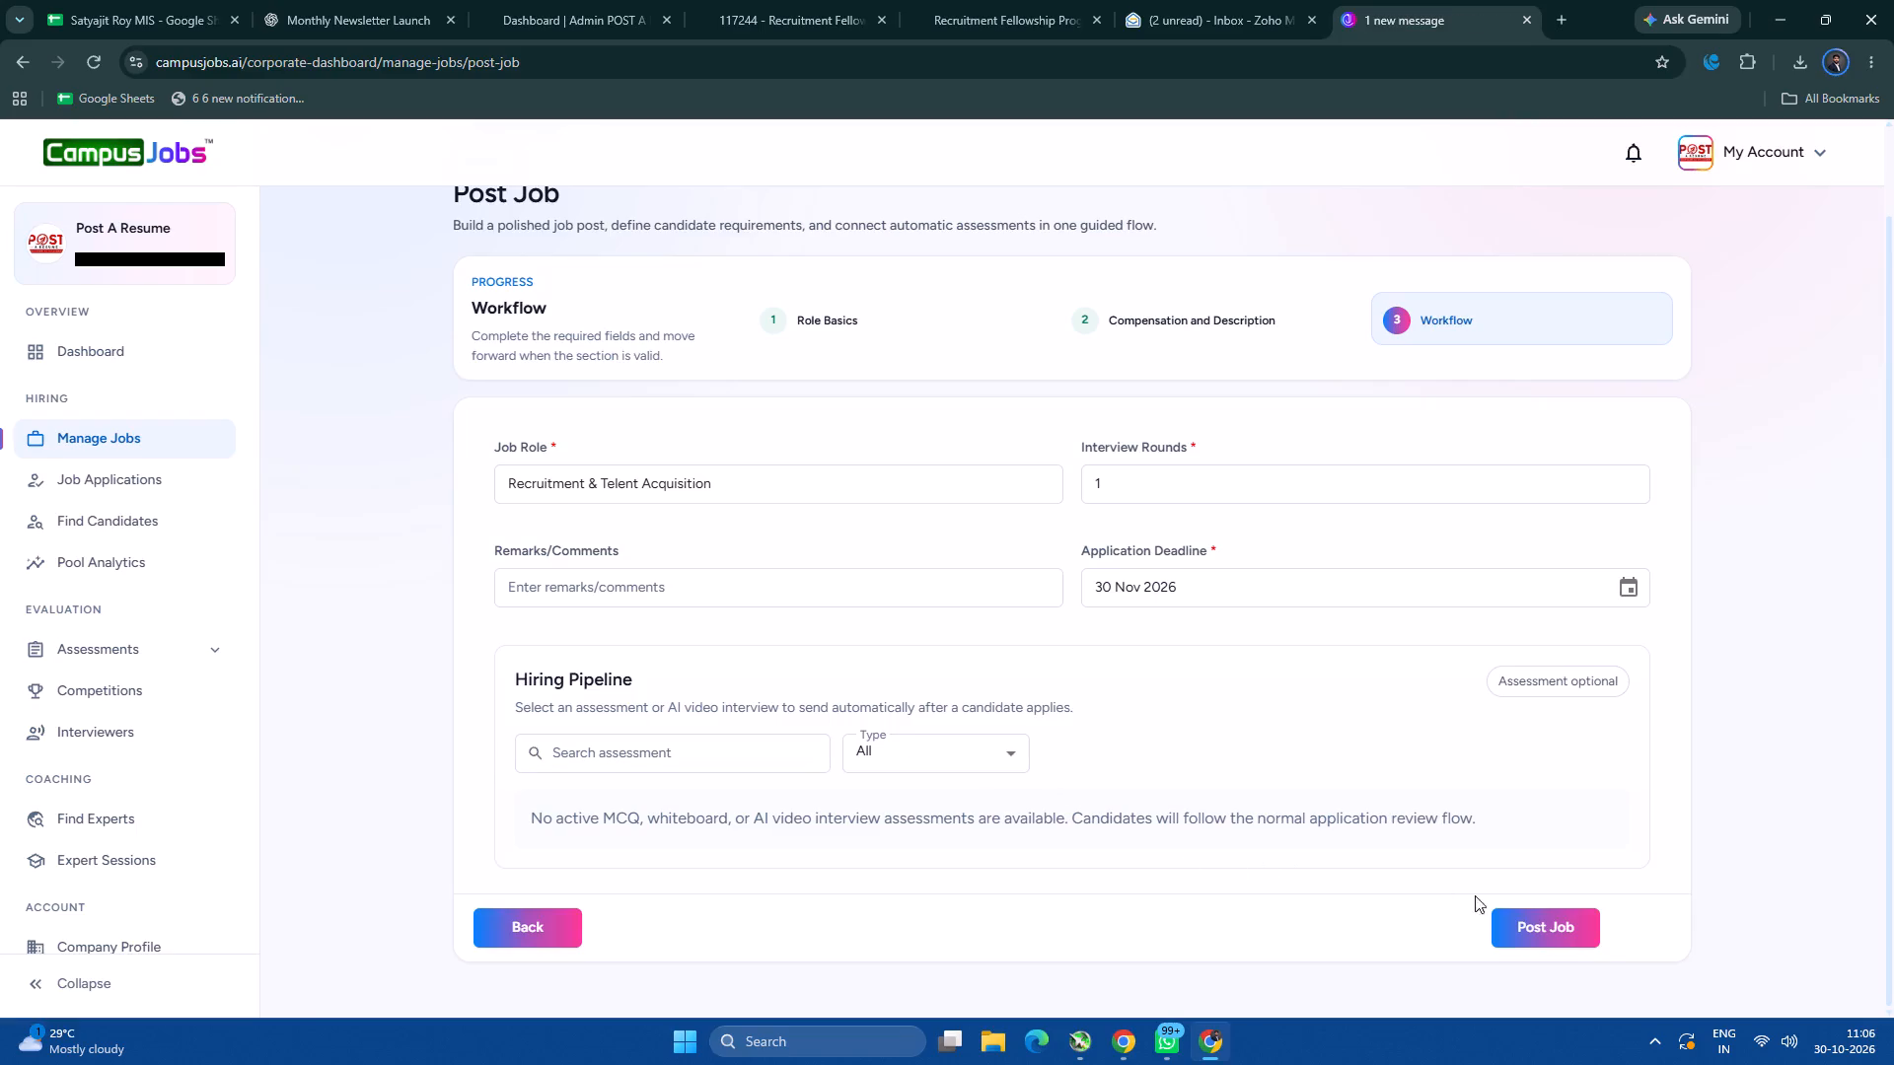
Publish the Recruitment Fellowship job and go to the job list.
{"action": "left_click", "coordinate": [1557, 941]}
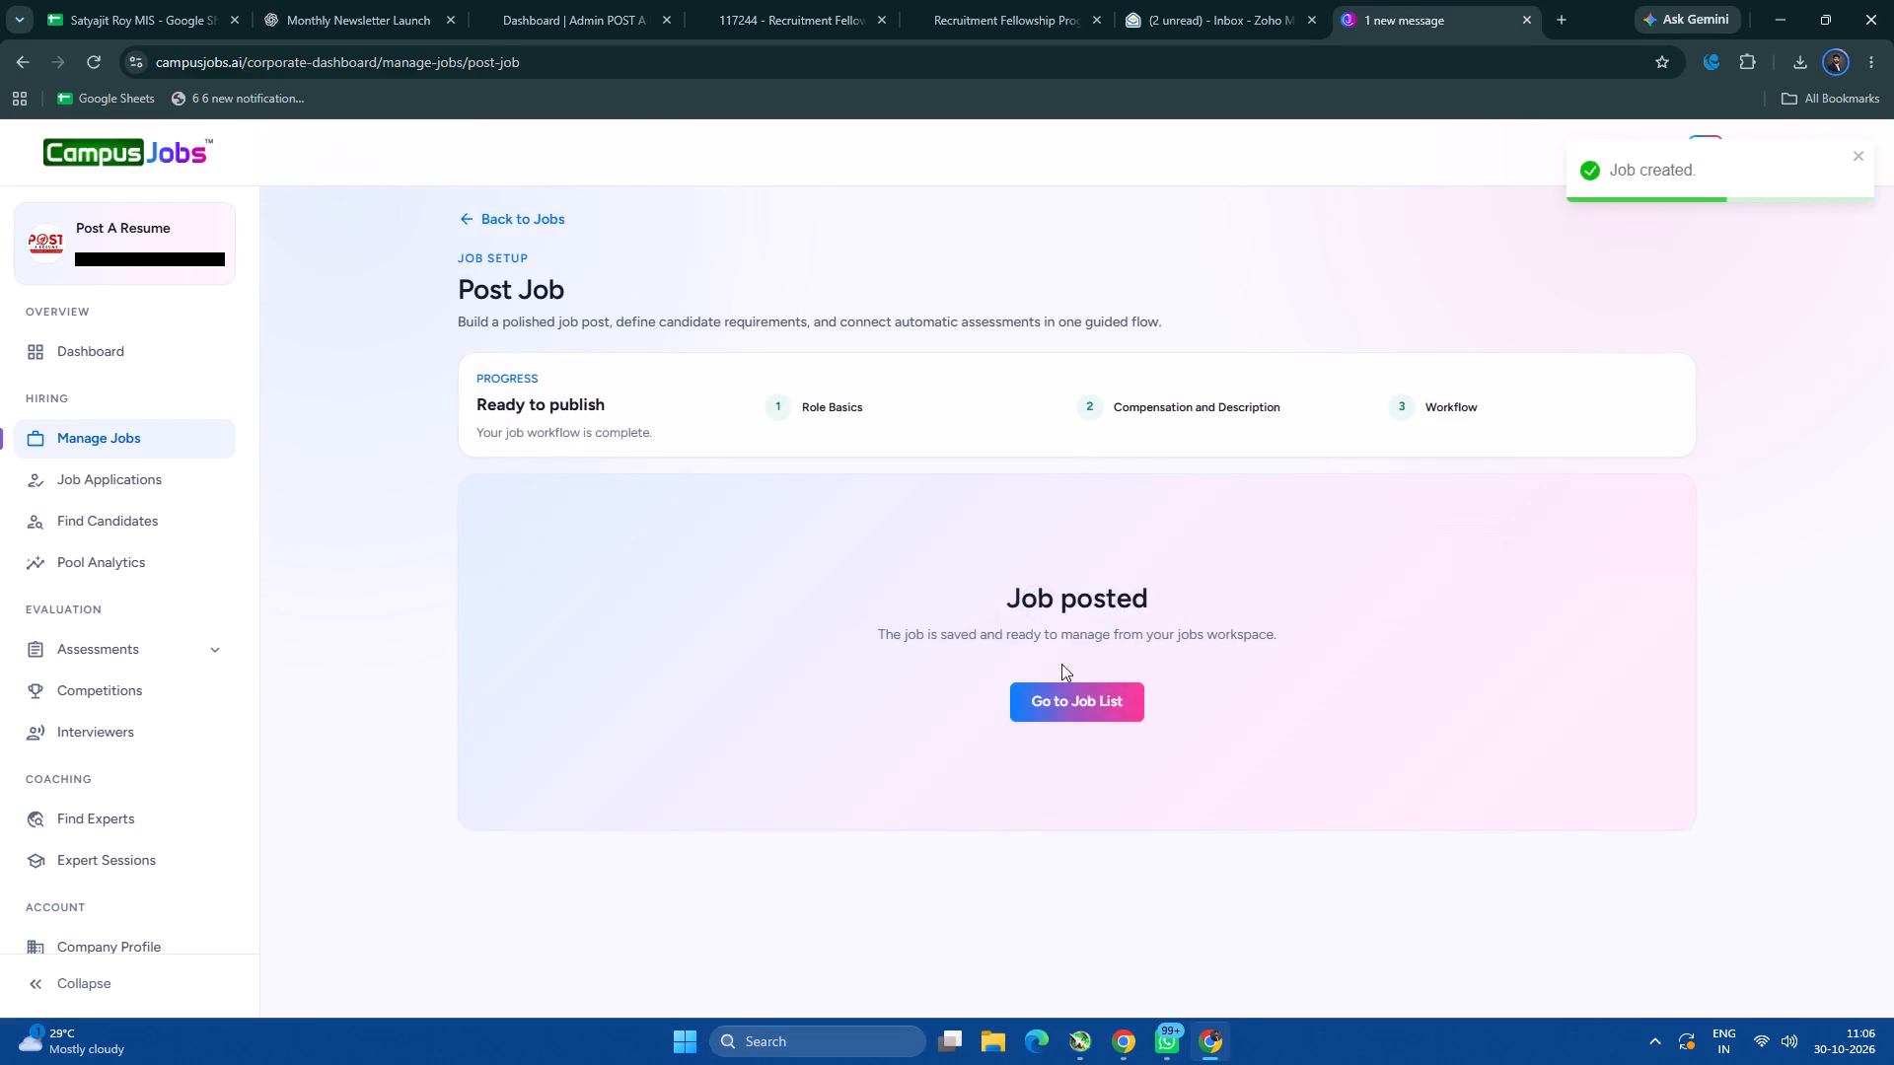
{"action": "left_click", "coordinate": [1069, 688]}
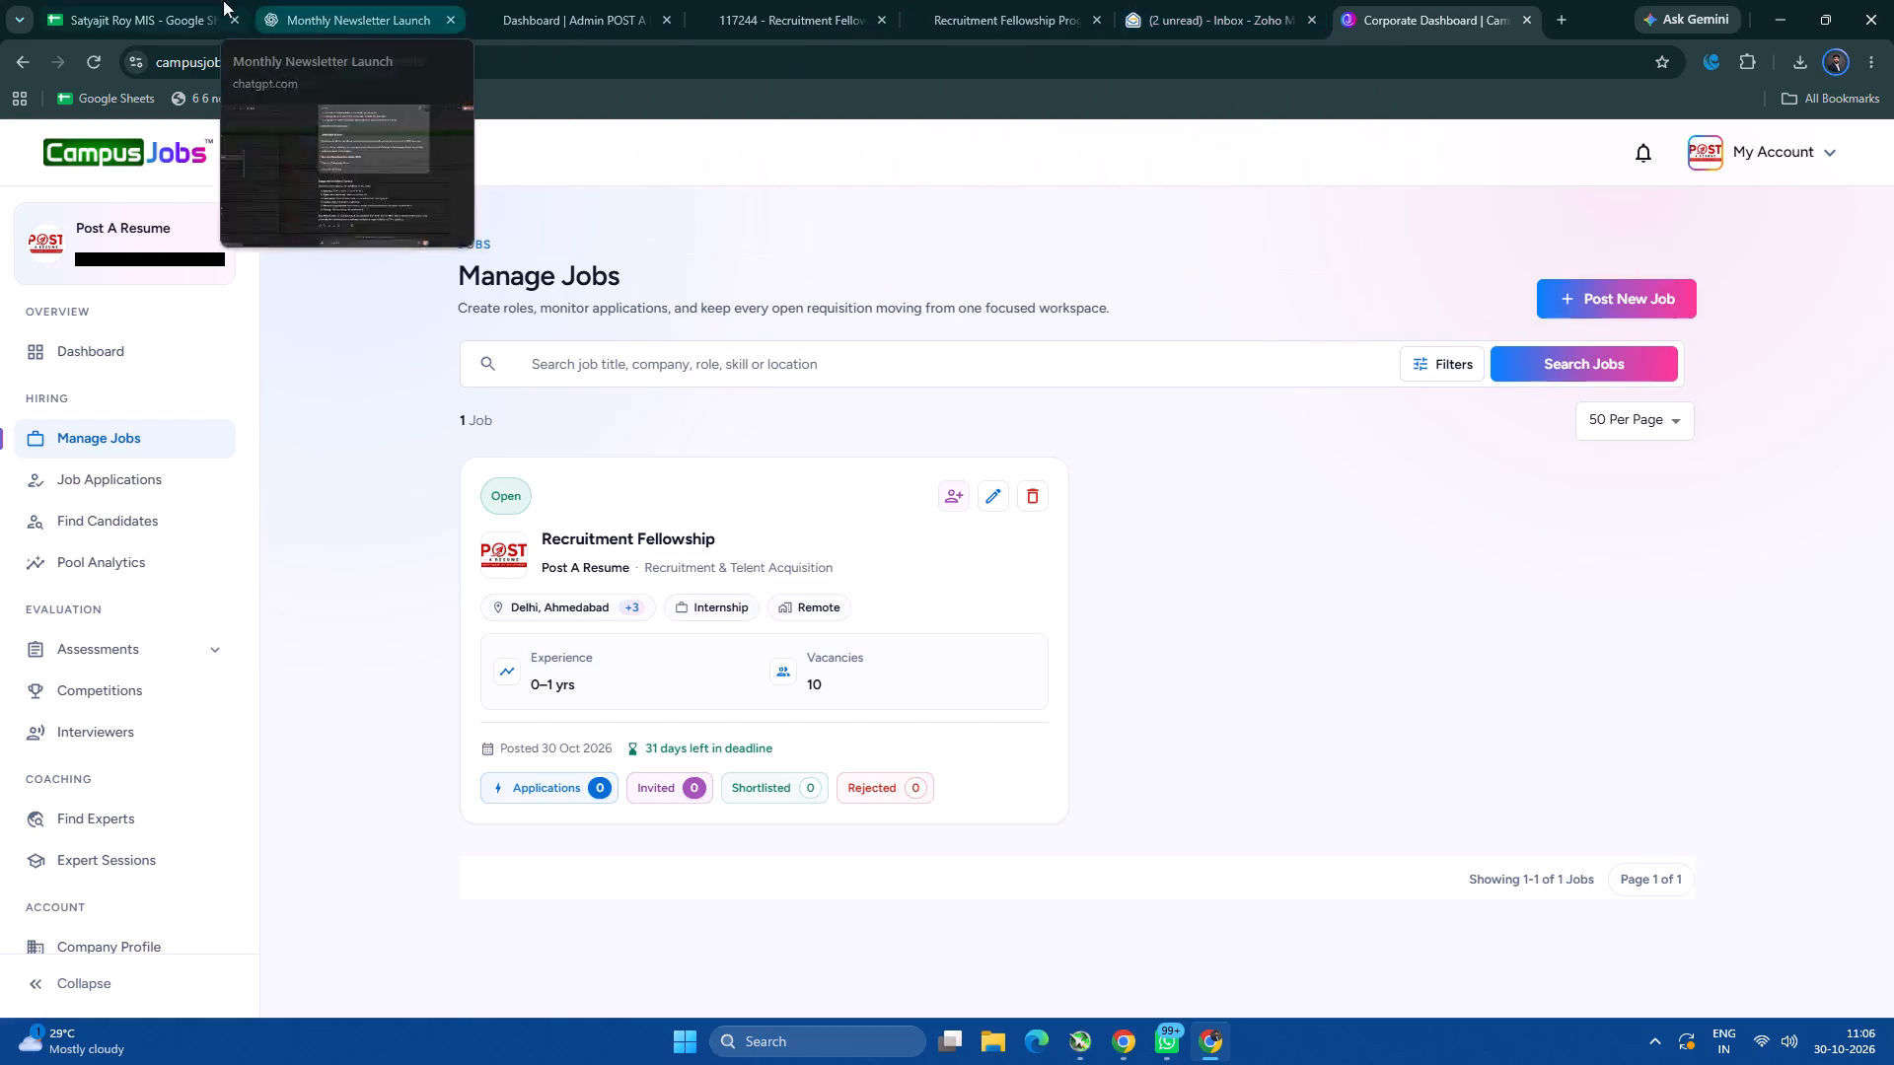
Switch to the MIS task sheet in Google Sheets.
{"action": "left_click", "coordinate": [122, 0]}
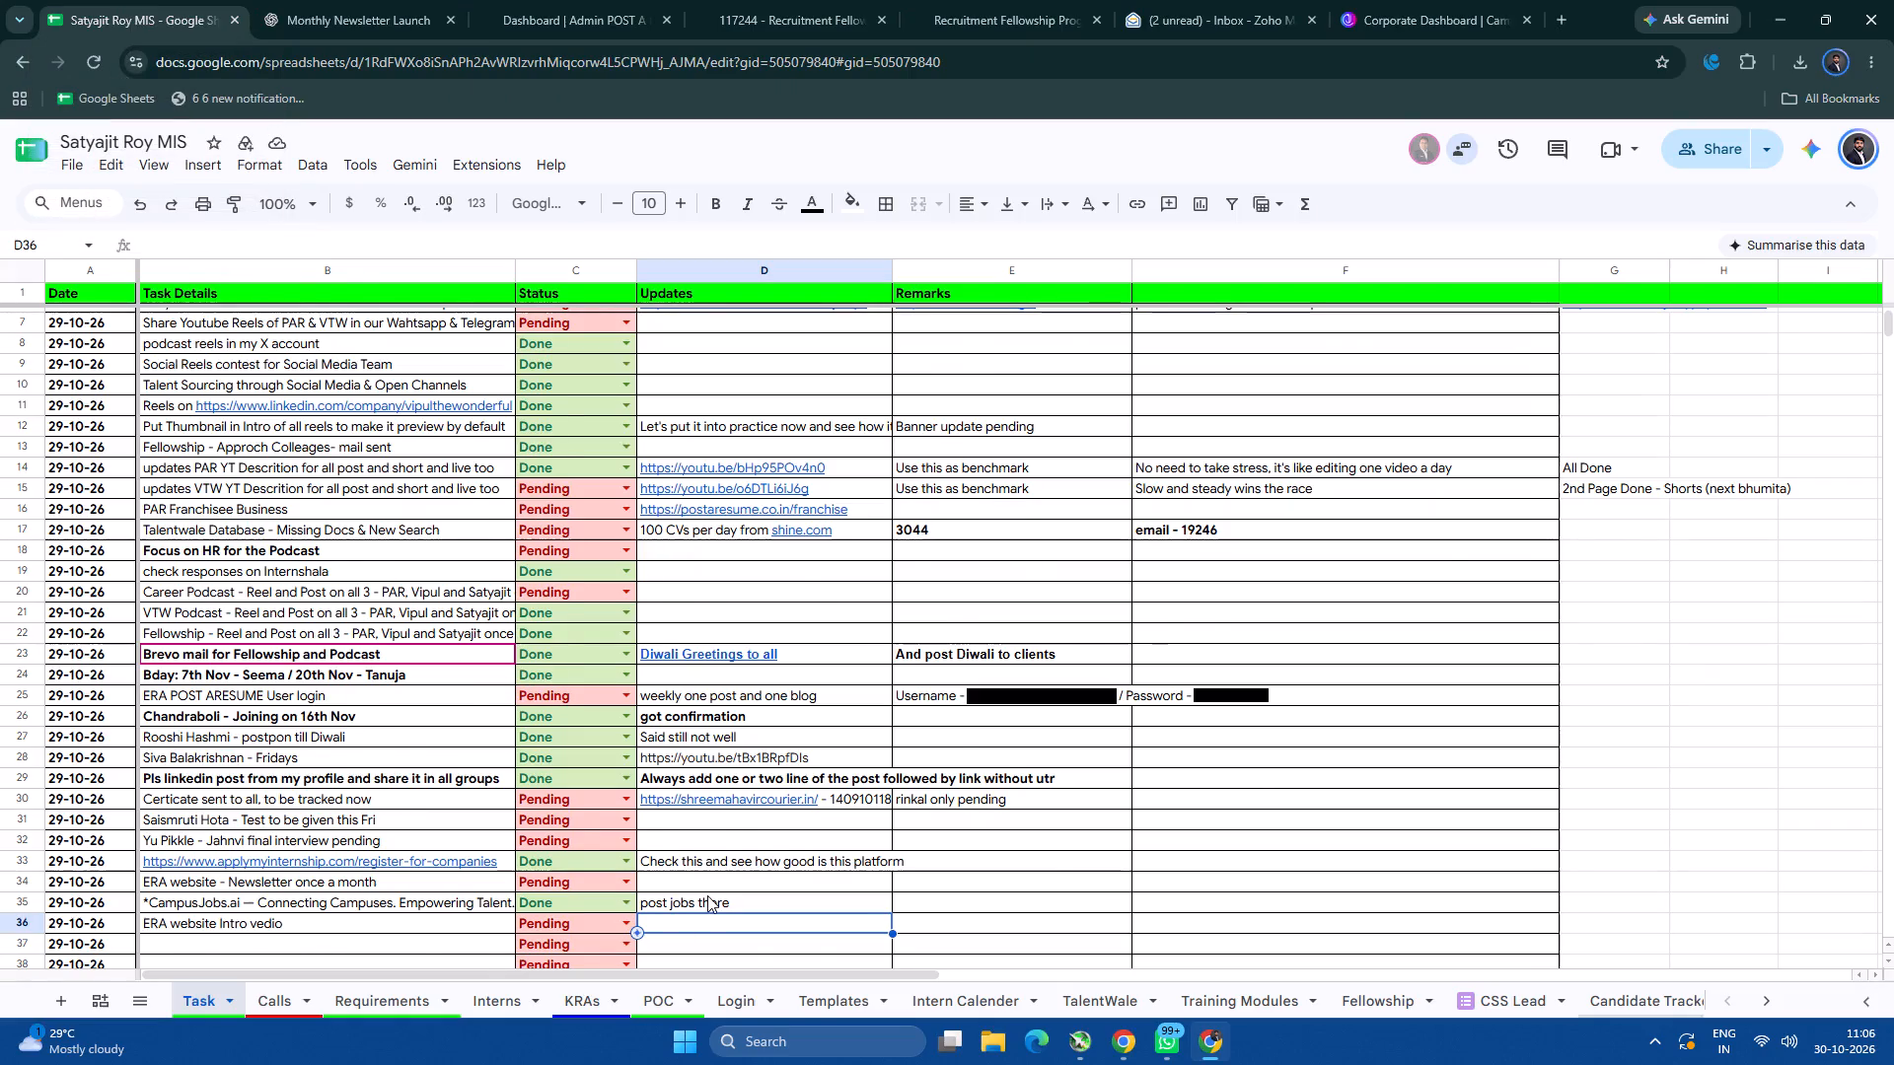
Set the status of the "ERA website - Newsletter once a month" task to Done.
{"action": "scroll", "coordinate": [707, 895], "scroll_direction": "up", "scroll_amount": 3}
{"action": "scroll", "coordinate": [707, 895], "scroll_direction": "down", "scroll_amount": 1}
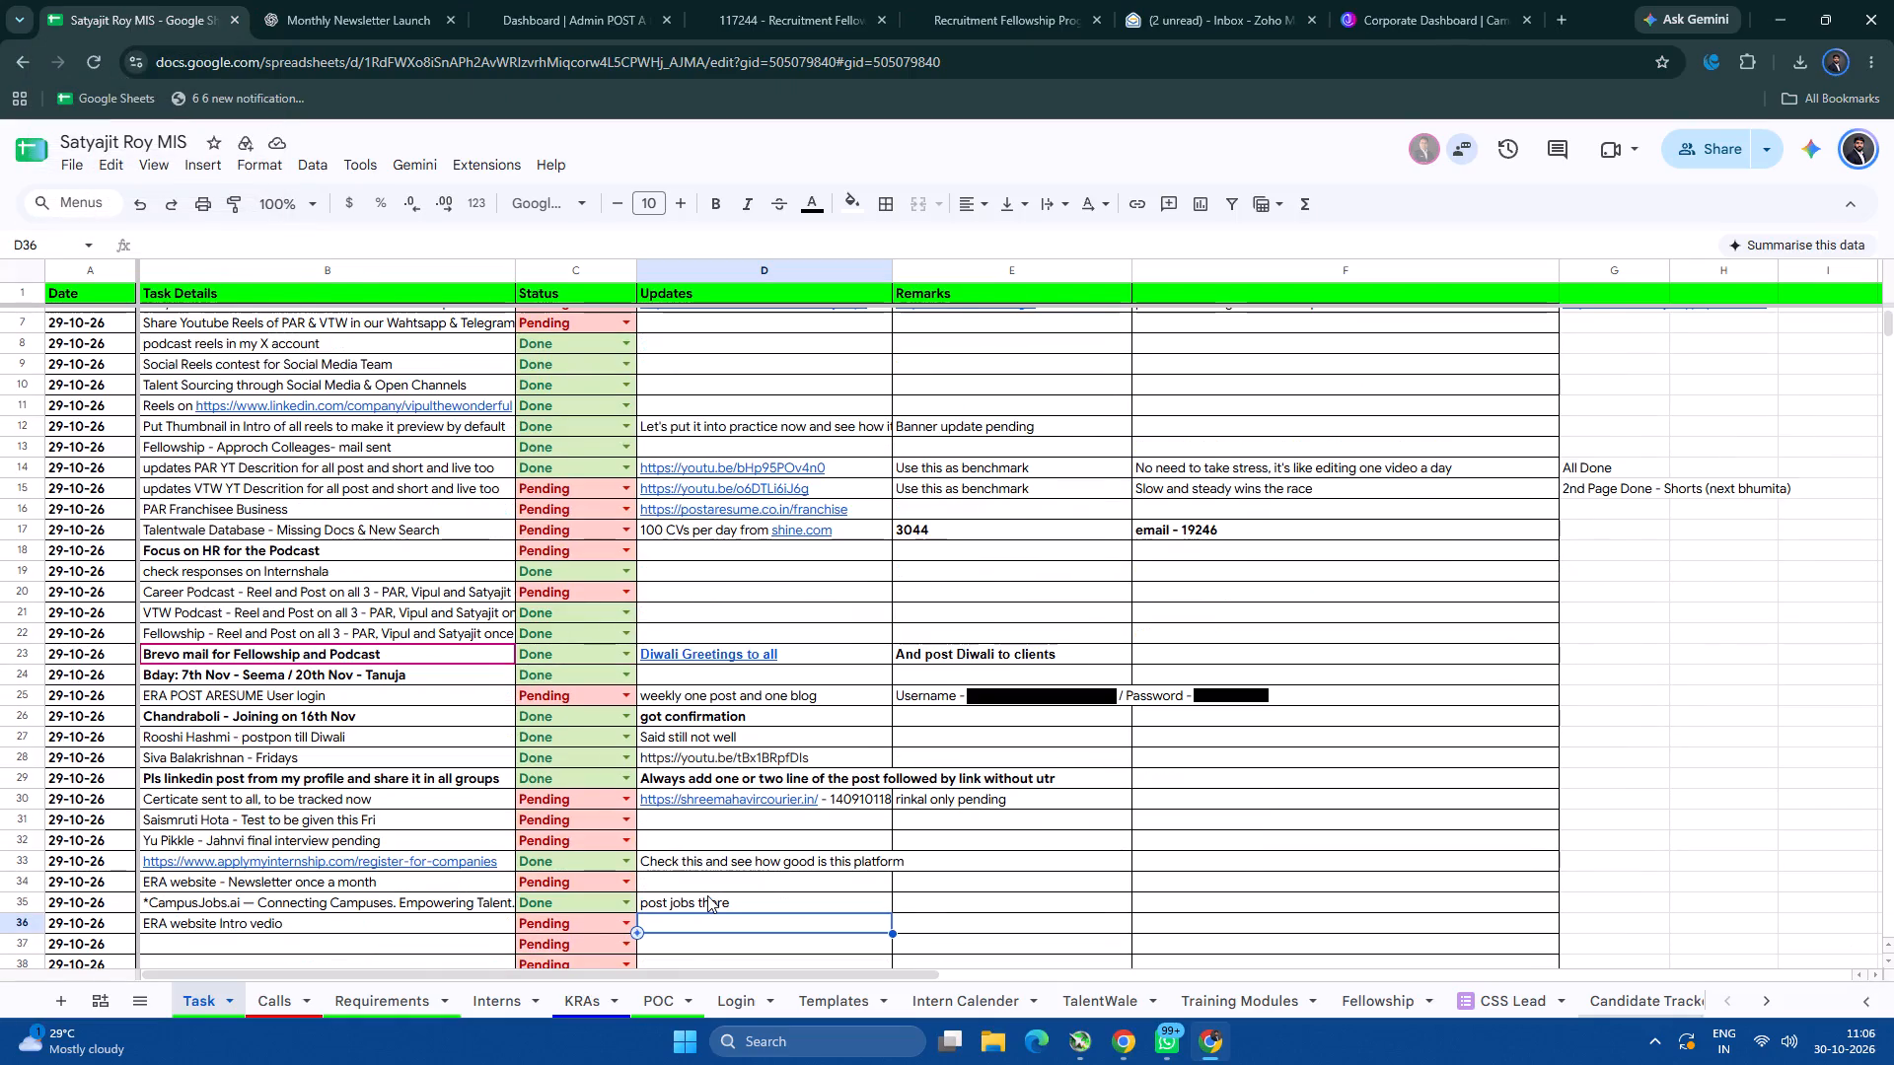
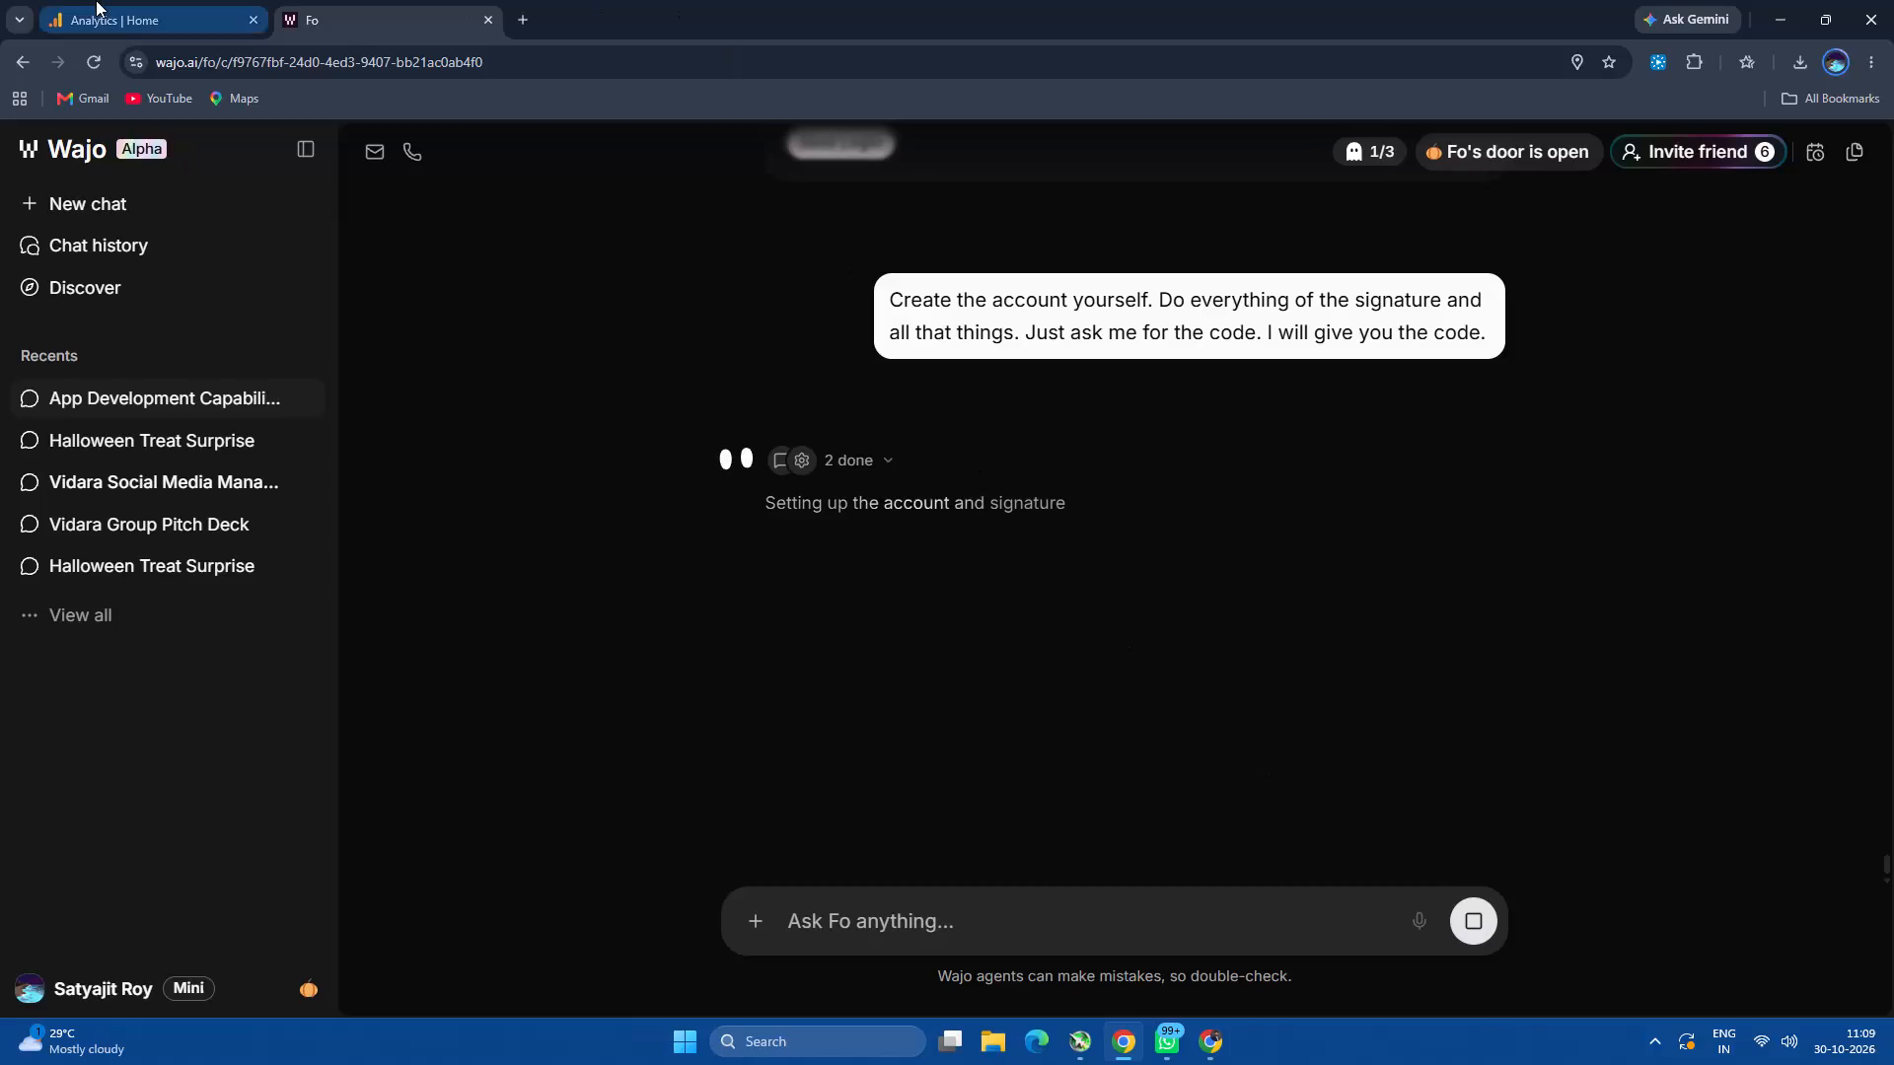
Check the authorised-esports overview in Google Analytics and return to the Fo chat in Wajo.
{"action": "left_click", "coordinate": [94, 0]}
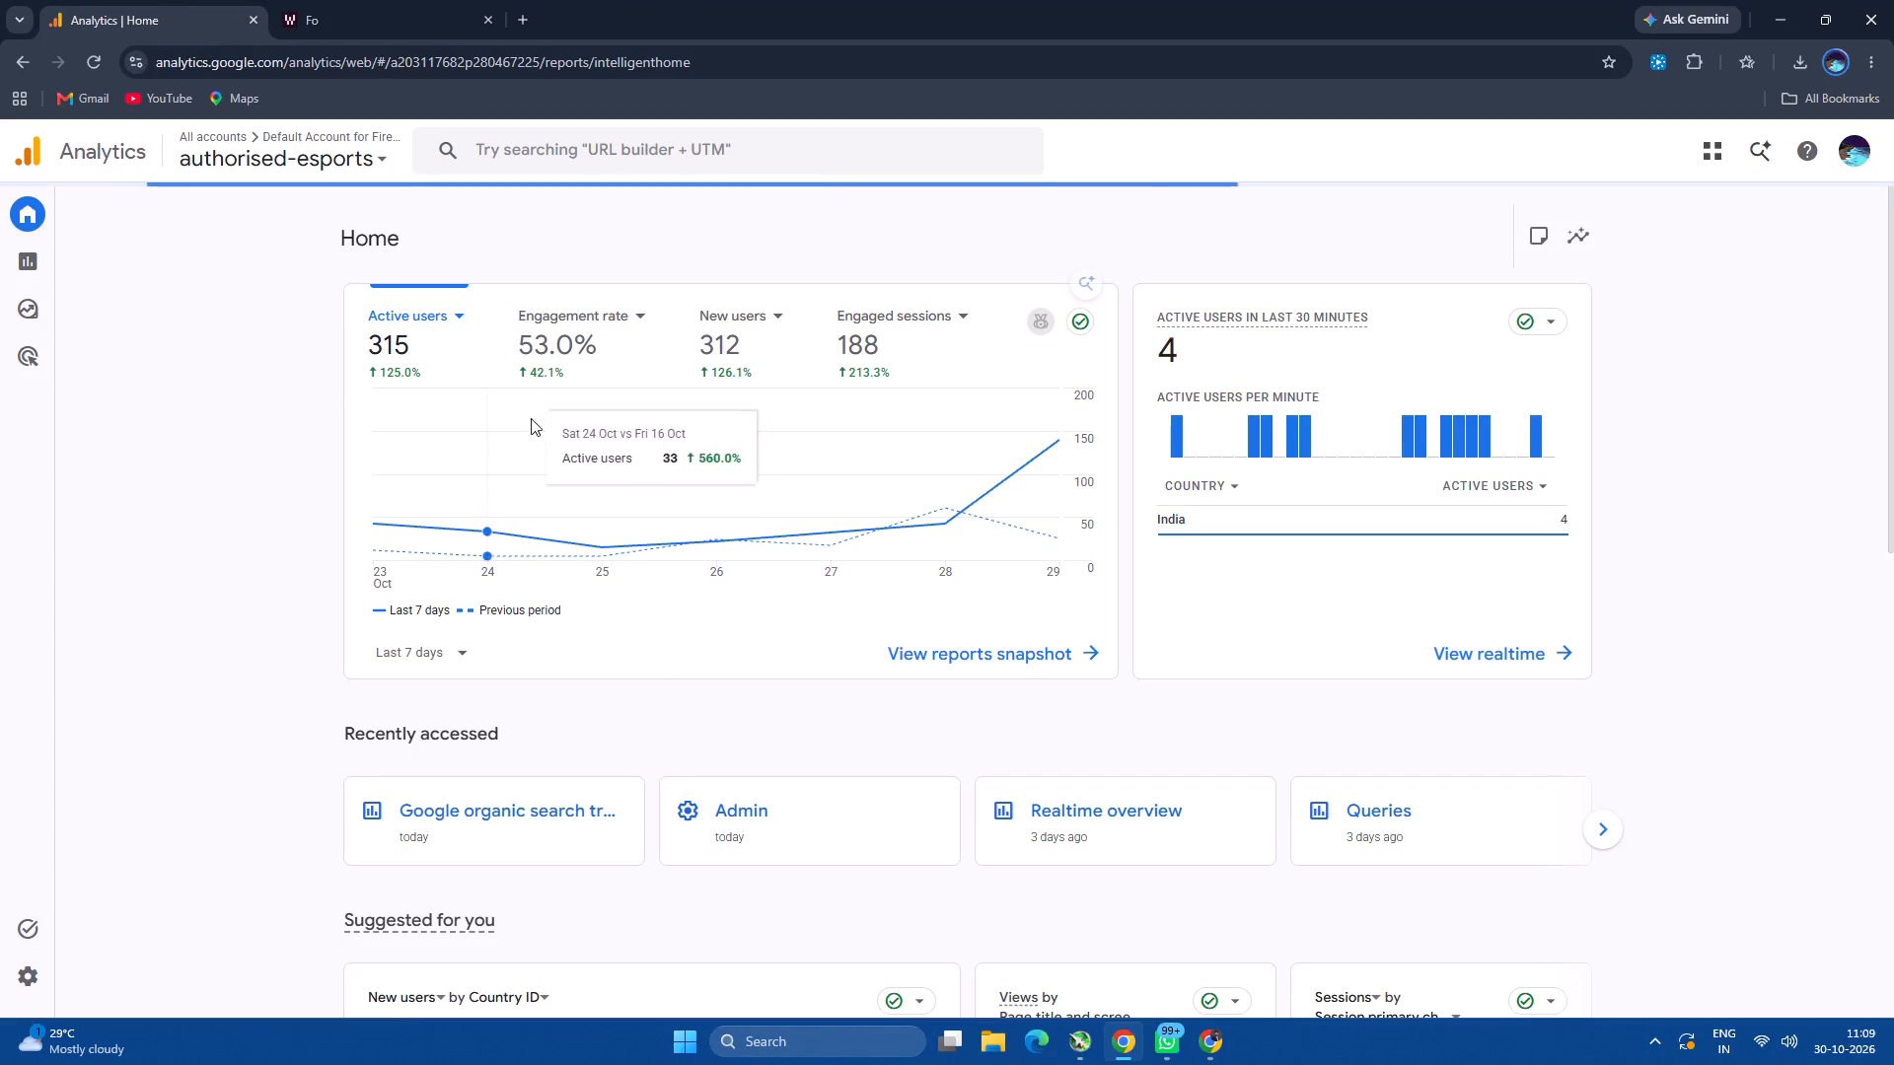
{"action": "left_click", "coordinate": [339, 14]}
Look over the MIS task sheet in Google Sheets and switch back to the Fo chat in Wajo.
{"action": "left_click", "coordinate": [1217, 1049]}
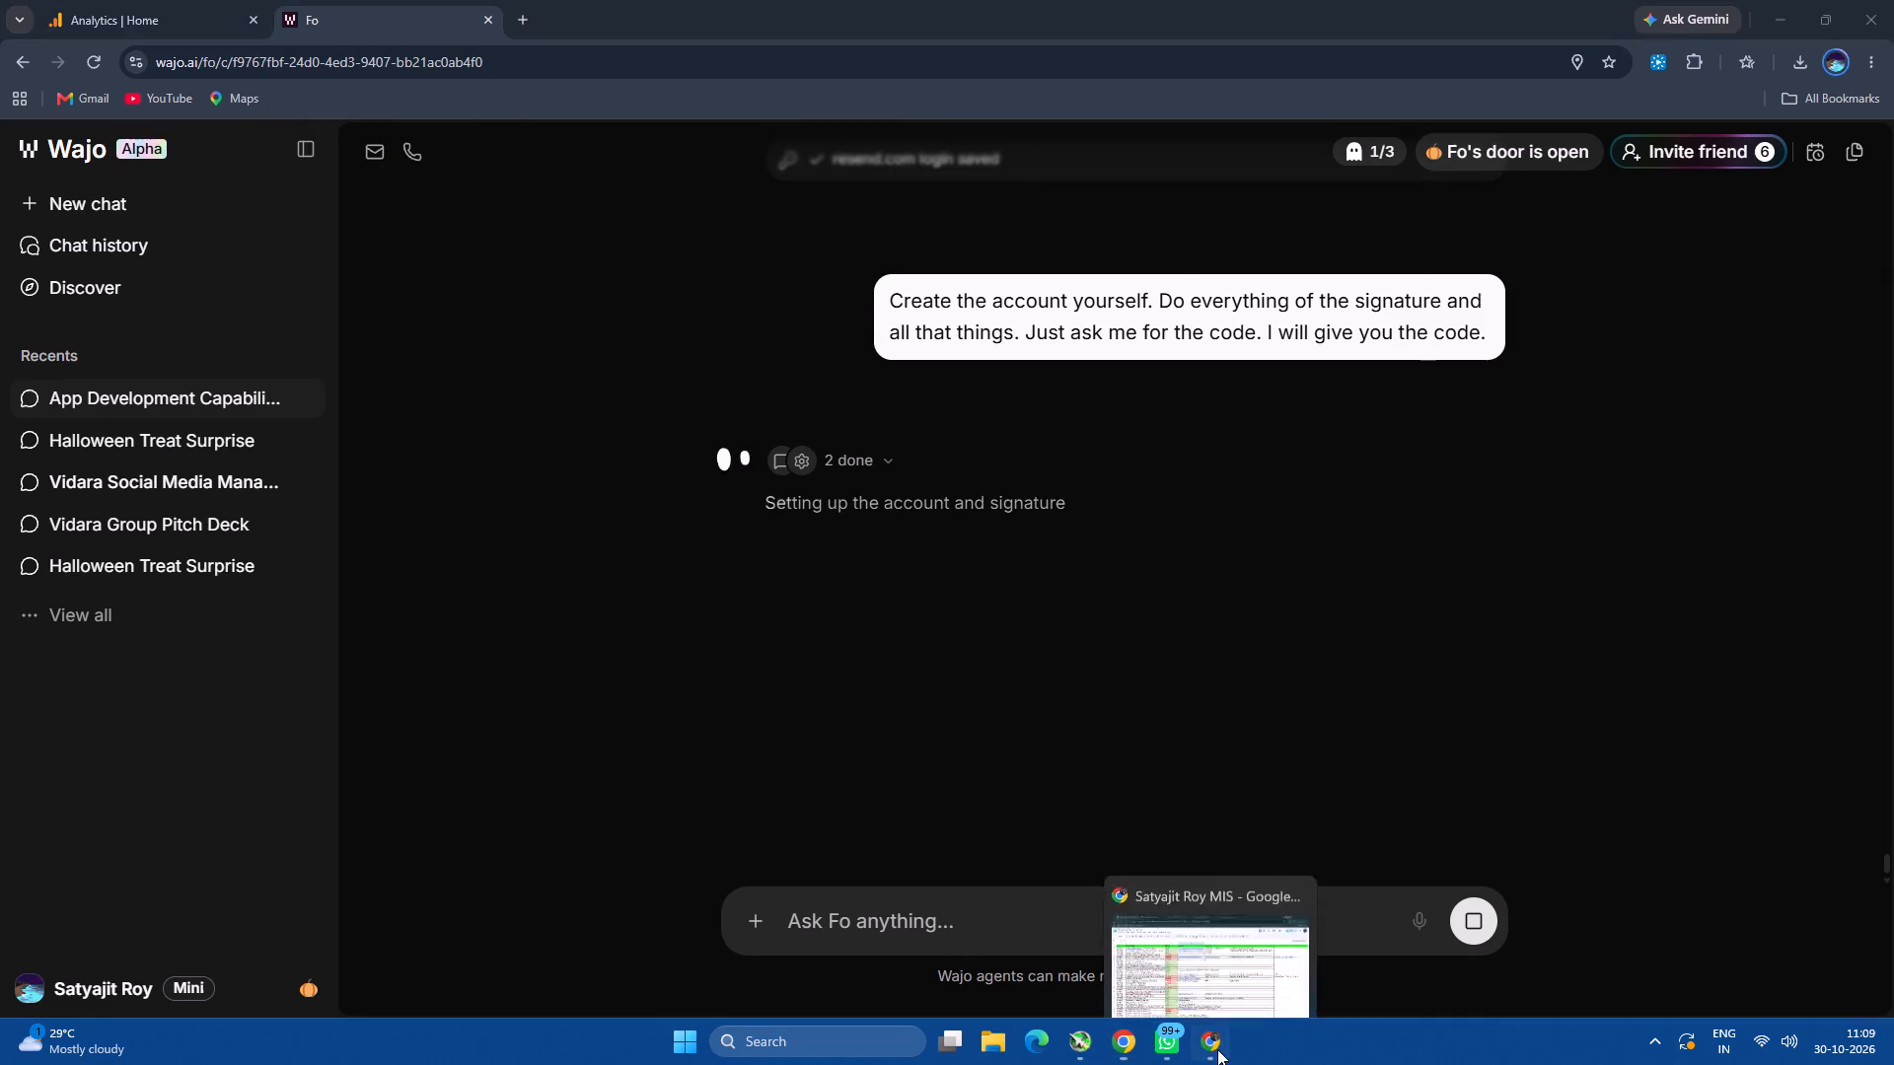
{"action": "scroll", "coordinate": [837, 878], "scroll_direction": "down", "scroll_amount": 2}
{"action": "scroll", "coordinate": [837, 878], "scroll_direction": "up", "scroll_amount": 1}
{"action": "left_click", "coordinate": [1111, 1056]}
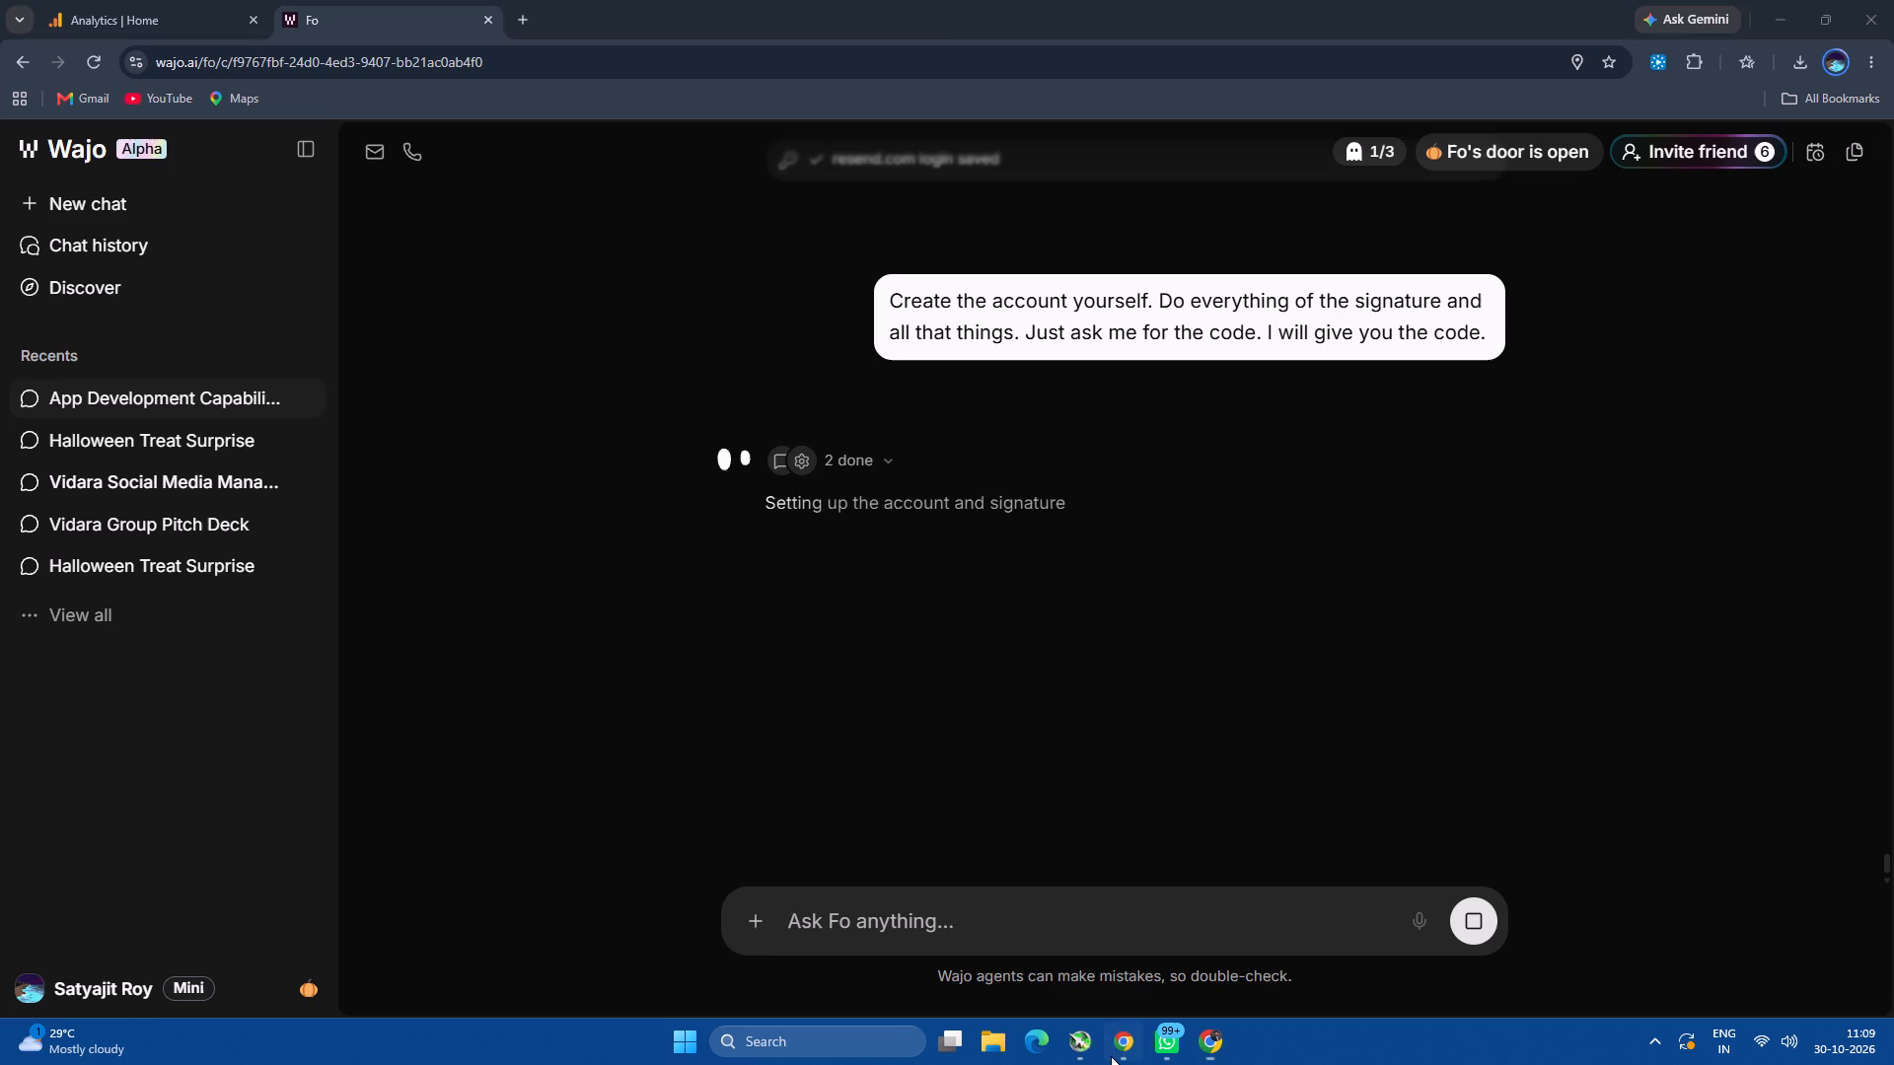
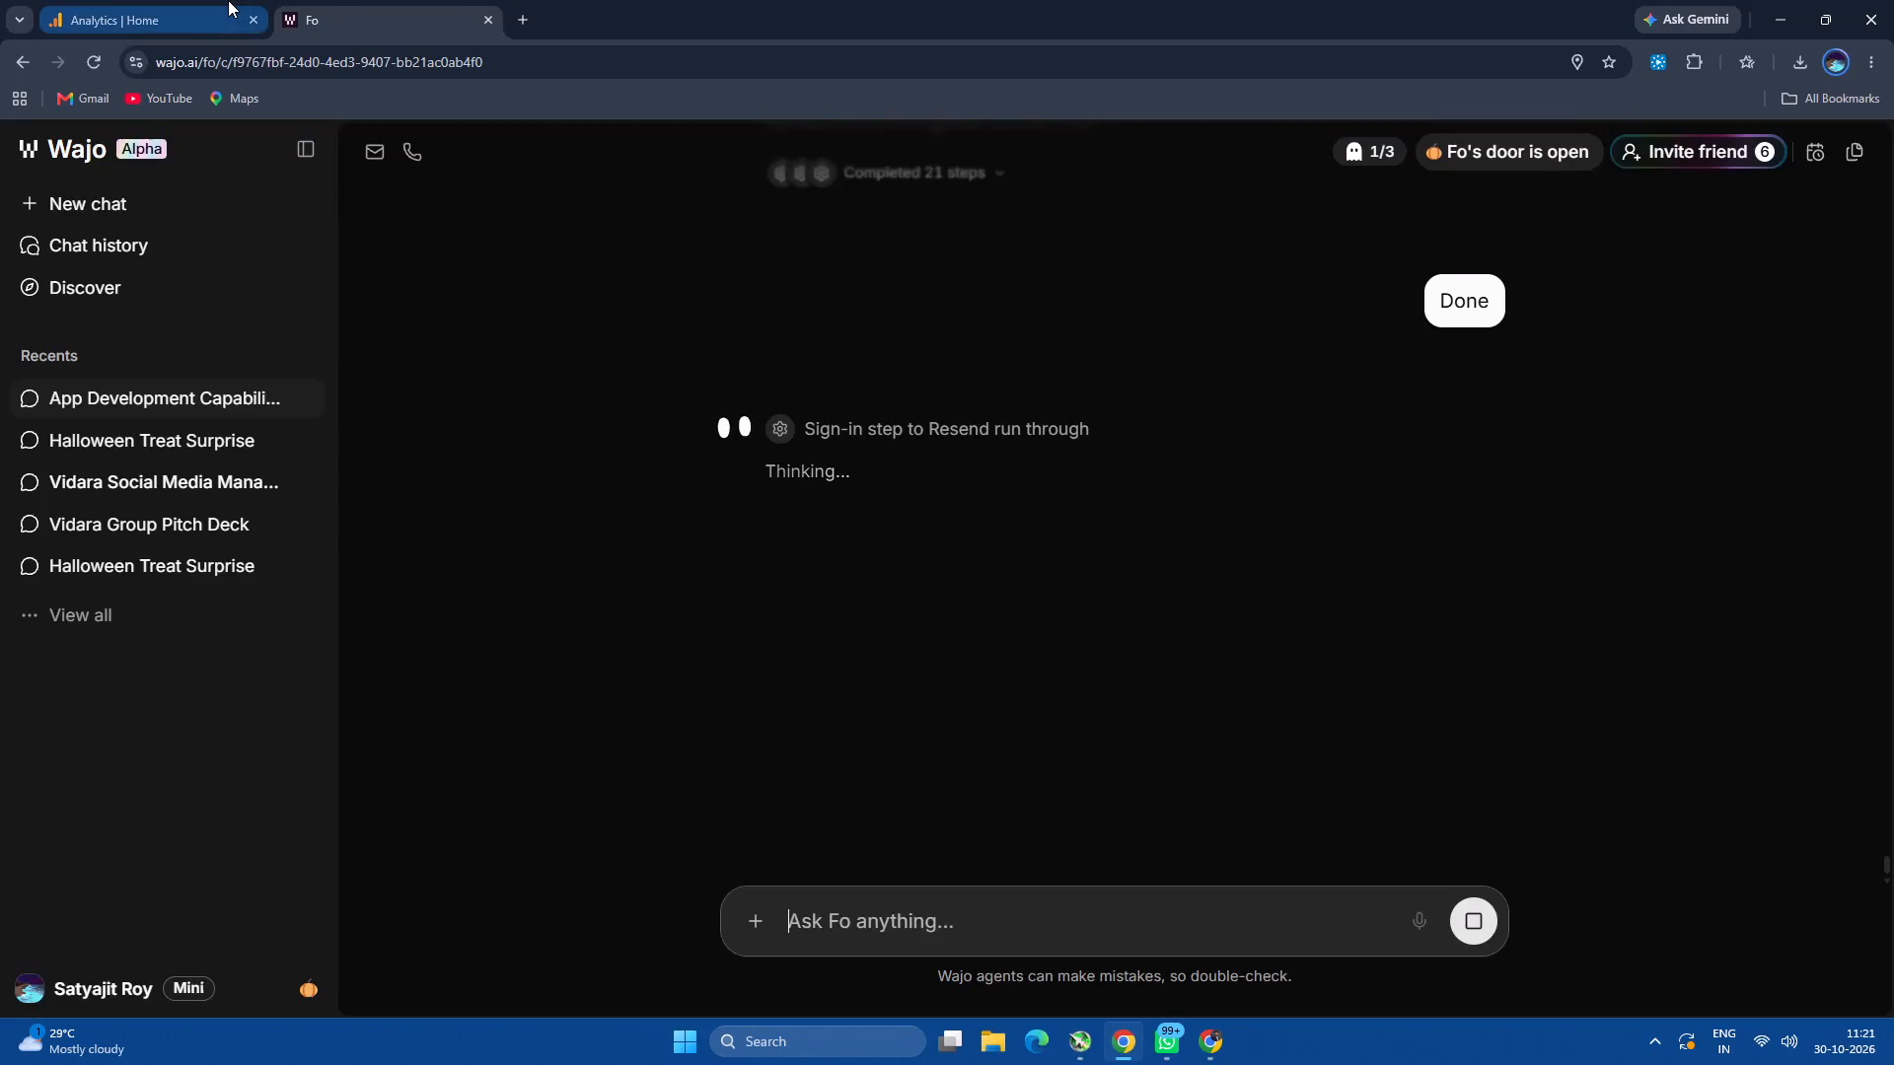
Examine the authorised-esports Analytics home page, including its traffic overview, suggested reports and insights.
{"action": "left_click", "coordinate": [228, 0]}
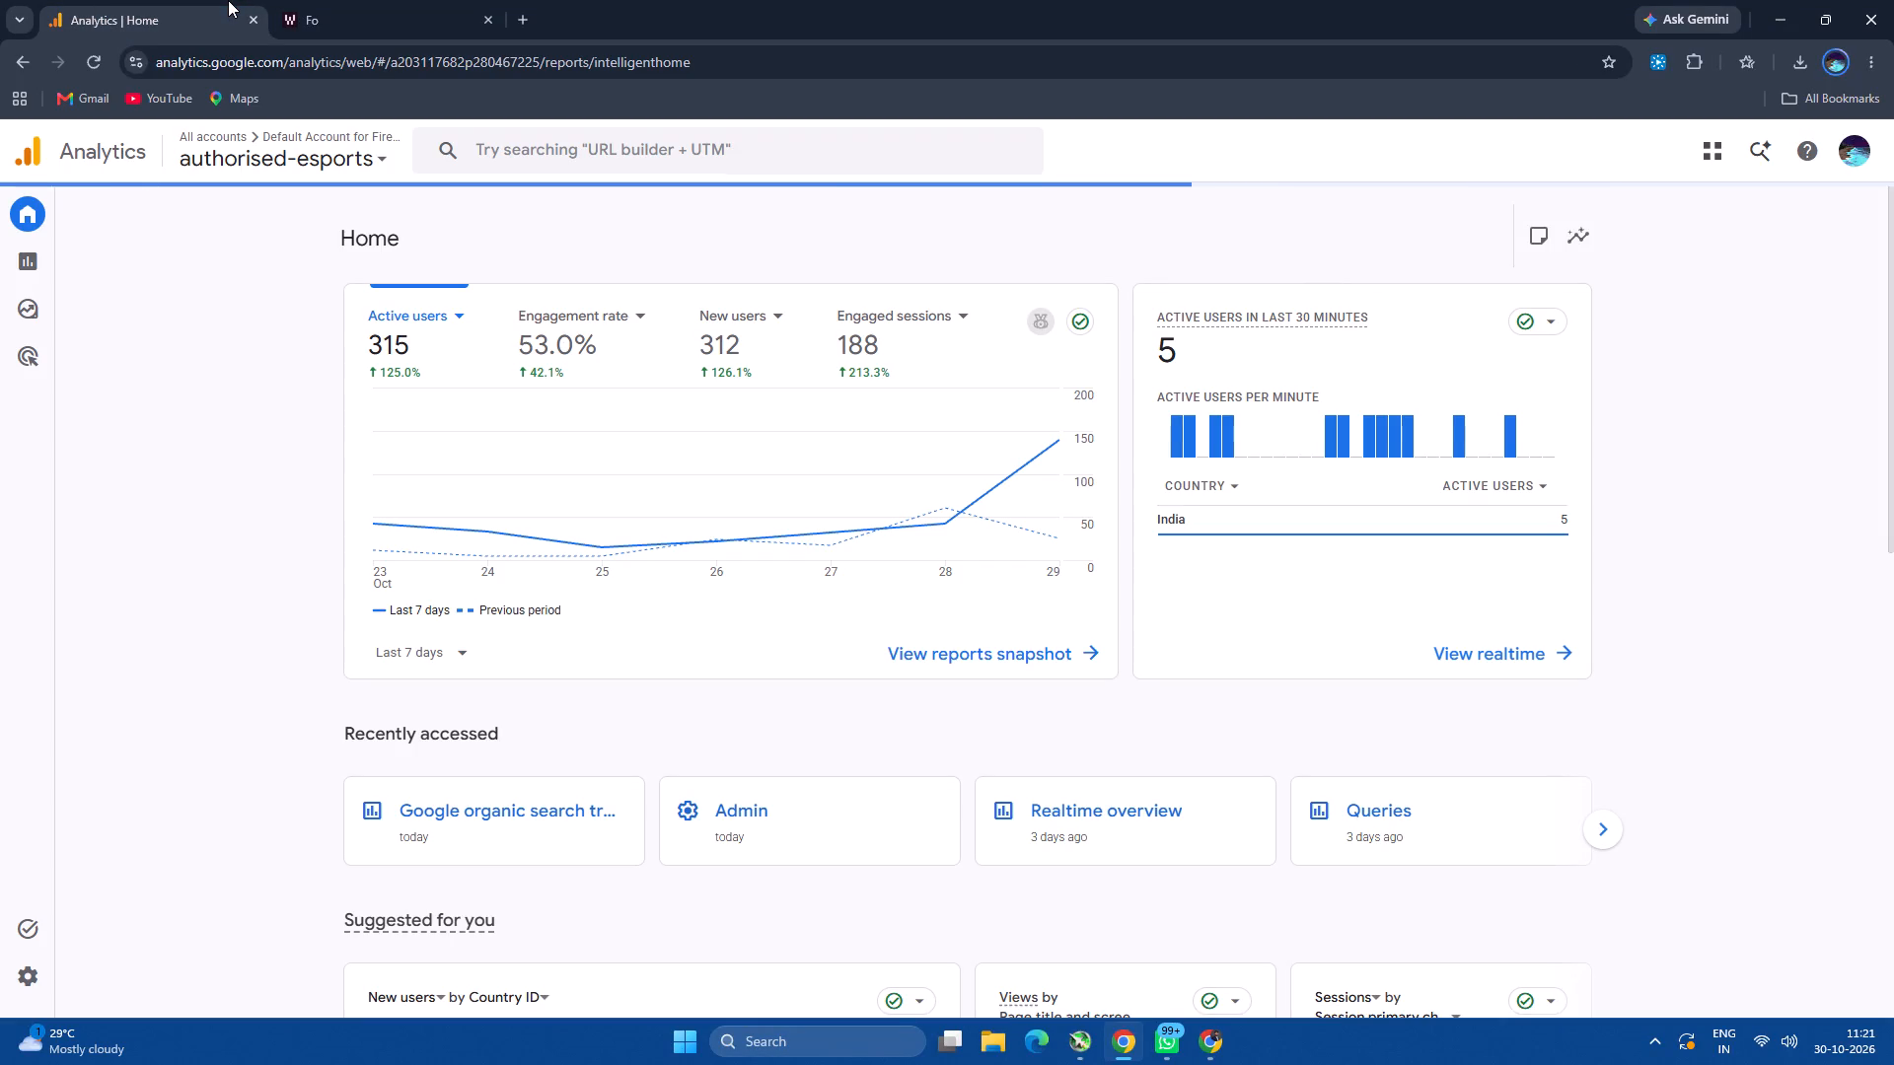
{"action": "scroll", "coordinate": [1049, 751], "scroll_direction": "down", "scroll_amount": 2}
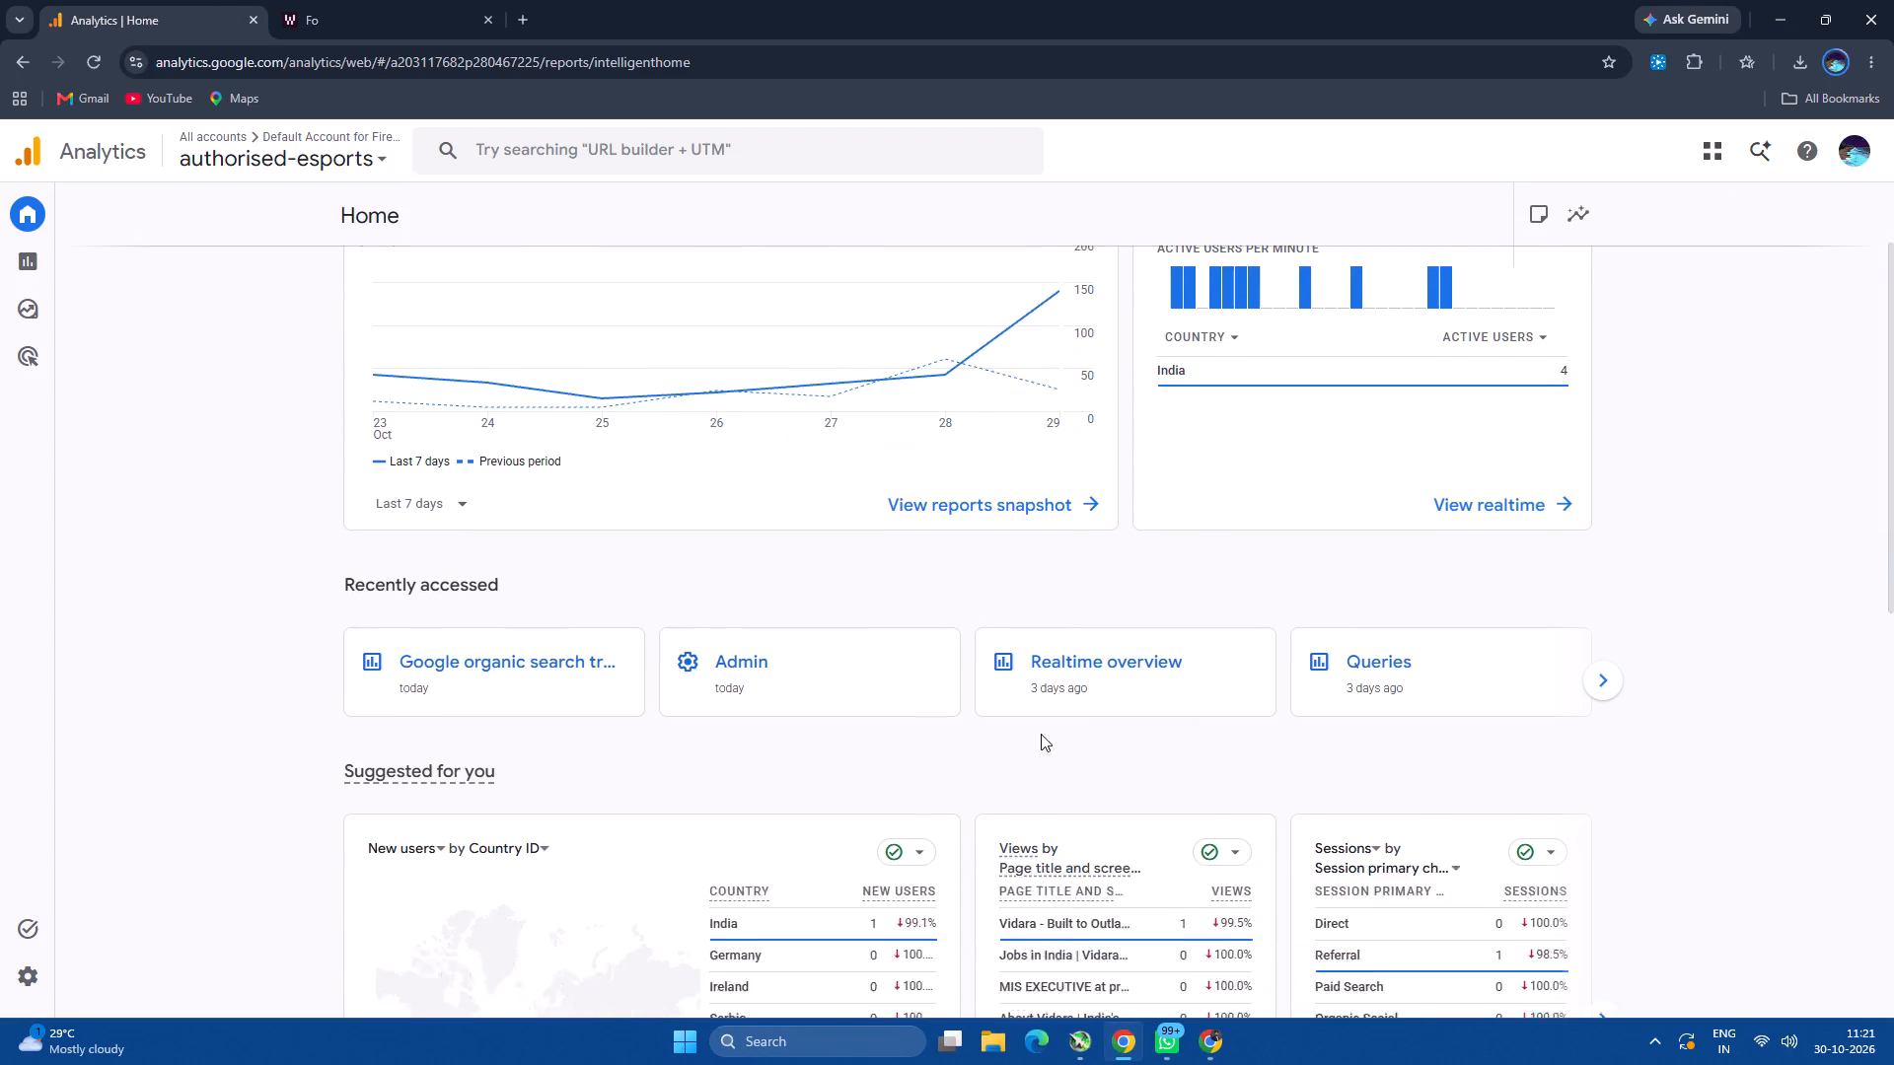
{"action": "scroll", "coordinate": [1009, 711], "scroll_direction": "down", "scroll_amount": 2}
{"action": "scroll", "coordinate": [1009, 711], "scroll_direction": "up", "scroll_amount": 1}
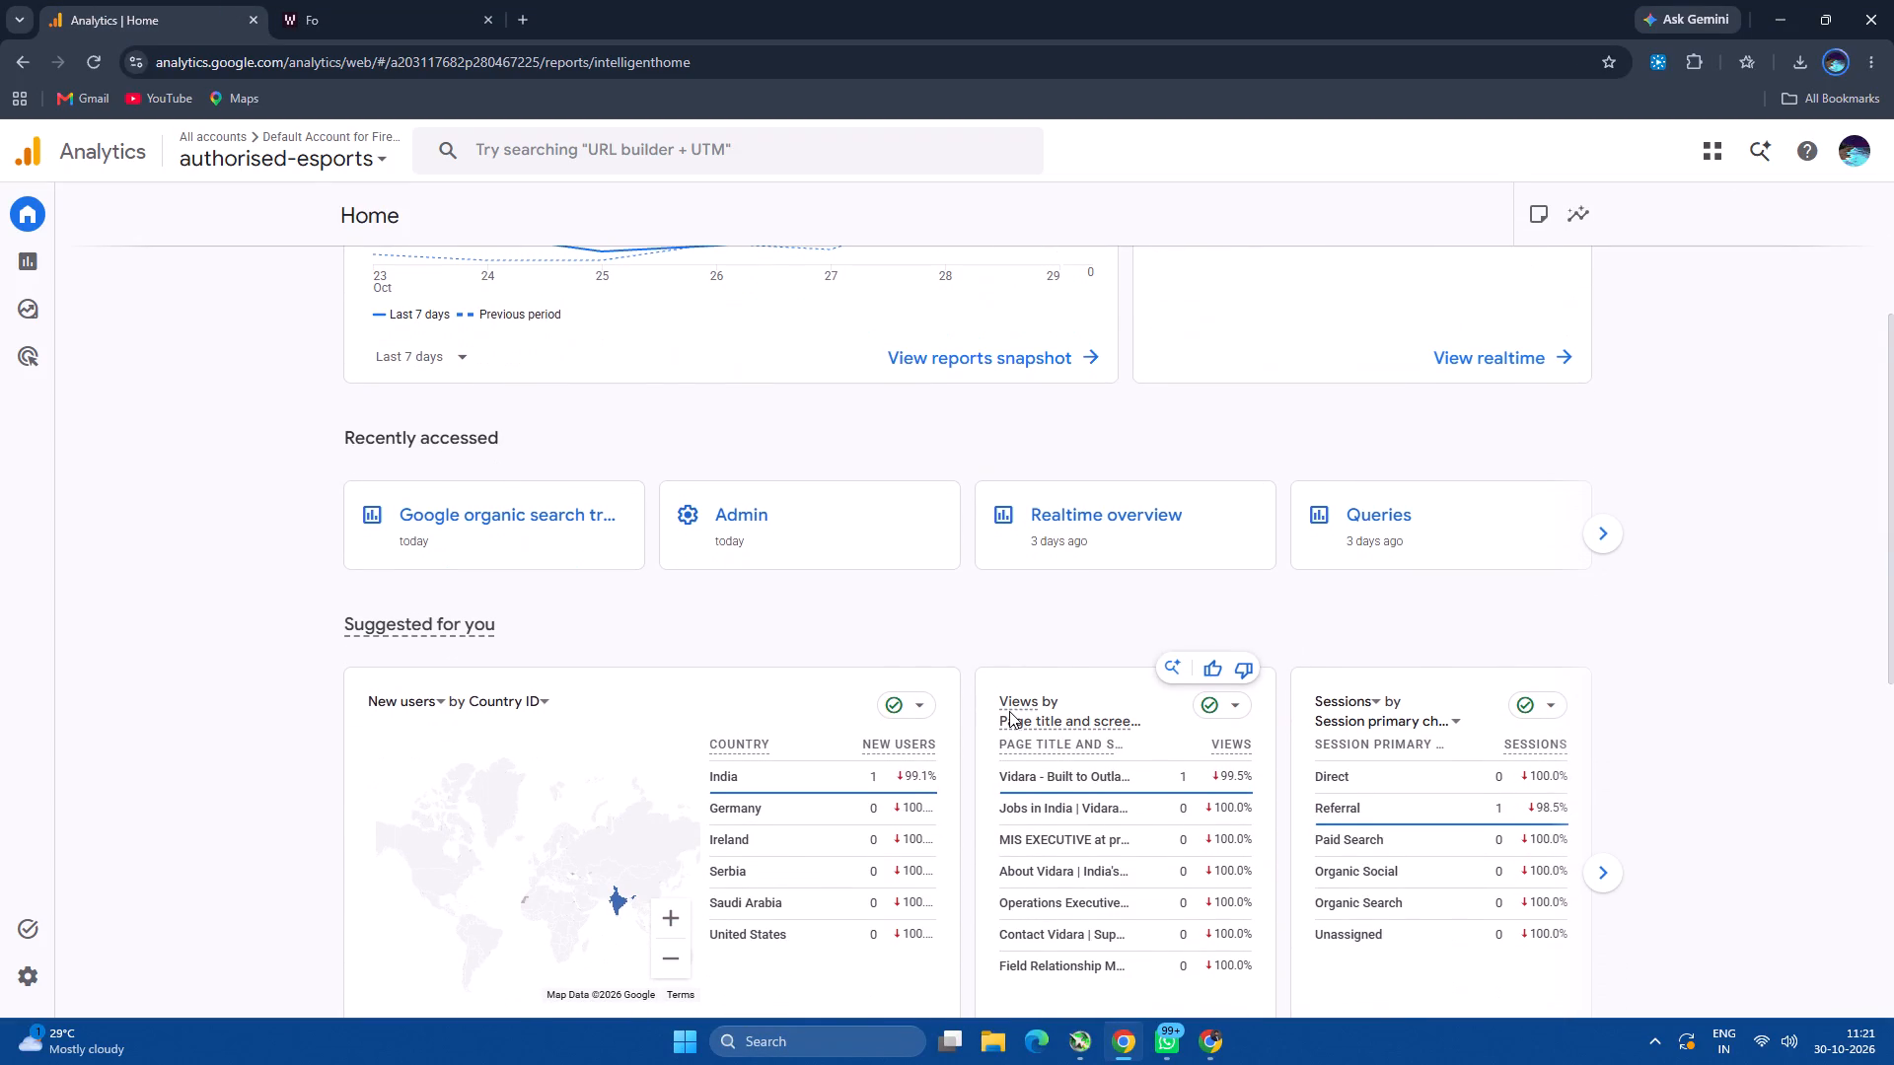
{"action": "scroll", "coordinate": [1009, 711], "scroll_direction": "down", "scroll_amount": 5}
{"action": "scroll", "coordinate": [1008, 711], "scroll_direction": "up", "scroll_amount": 1}
{"action": "scroll", "coordinate": [1008, 711], "scroll_direction": "down", "scroll_amount": 1}
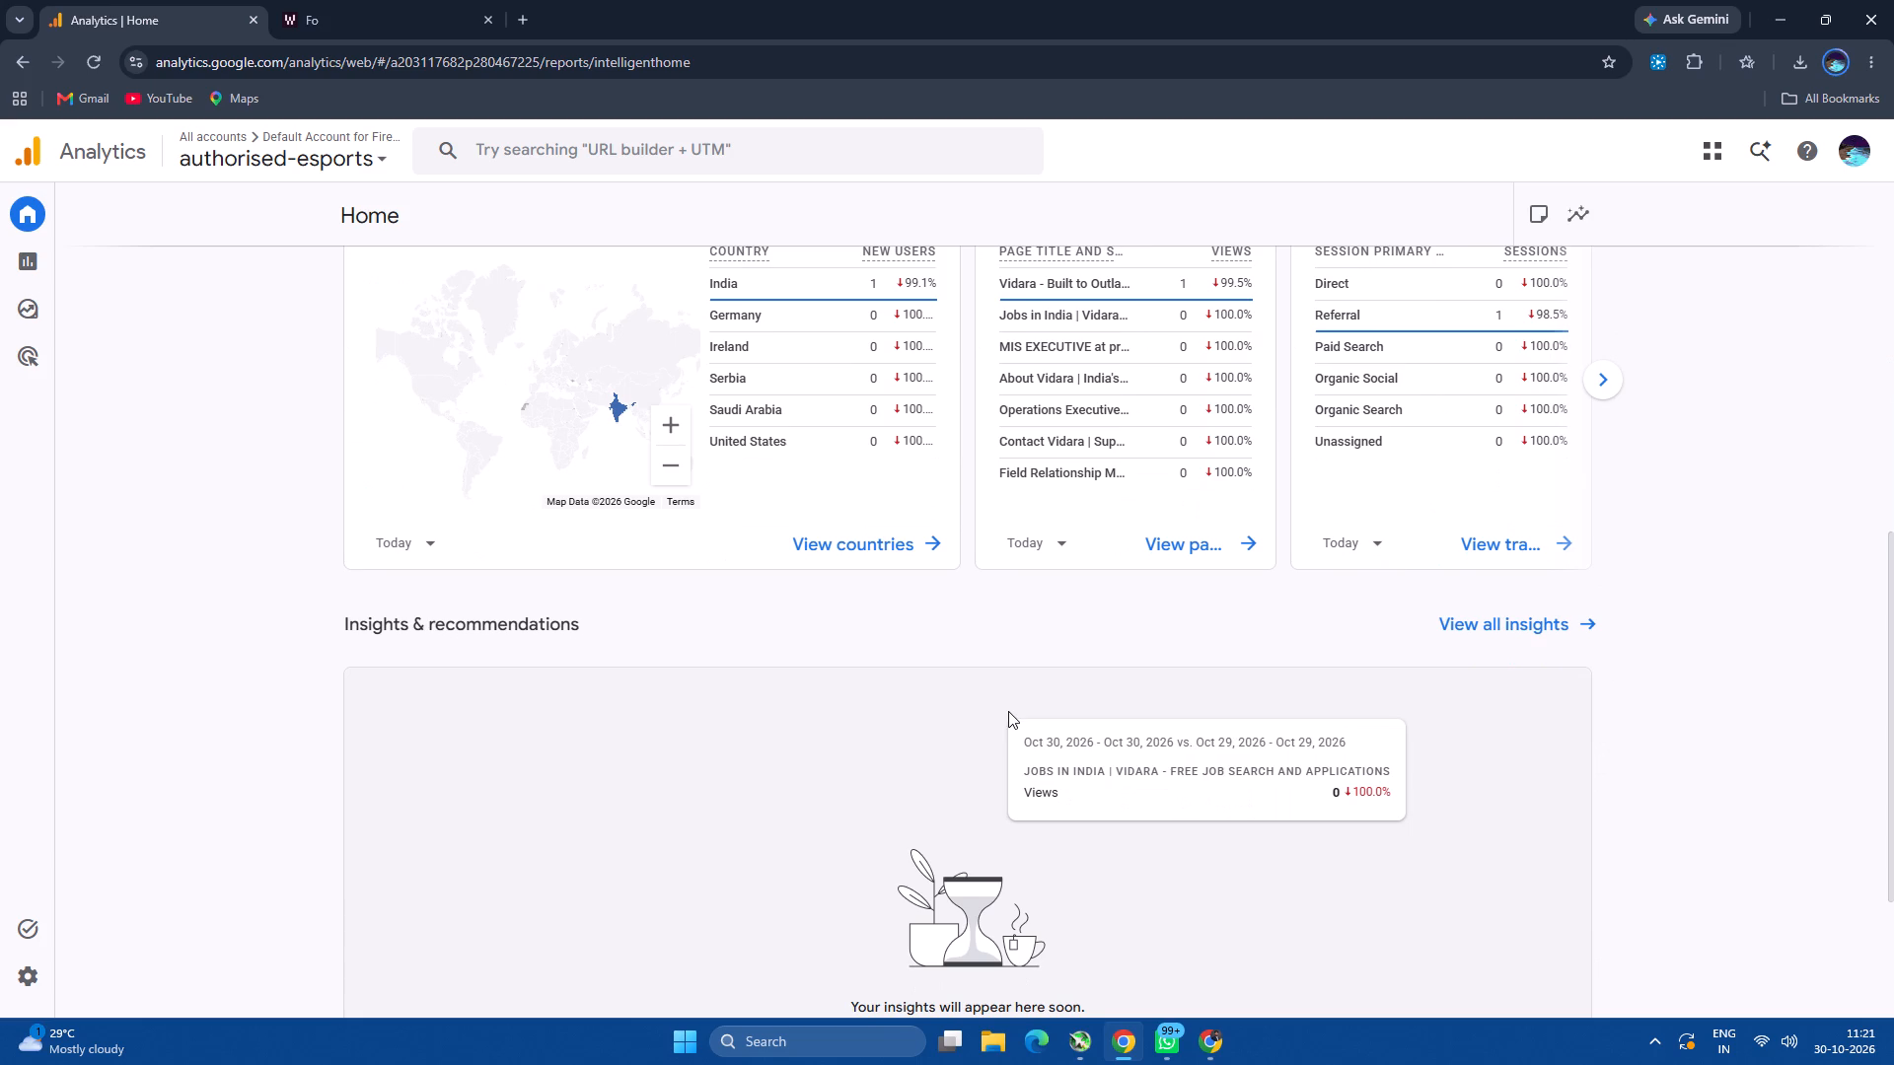
{"action": "scroll", "coordinate": [1008, 711], "scroll_direction": "up", "scroll_amount": 6}
{"action": "scroll", "coordinate": [1002, 711], "scroll_direction": "down", "scroll_amount": 1}
{"action": "scroll", "coordinate": [1002, 711], "scroll_direction": "up", "scroll_amount": 2}
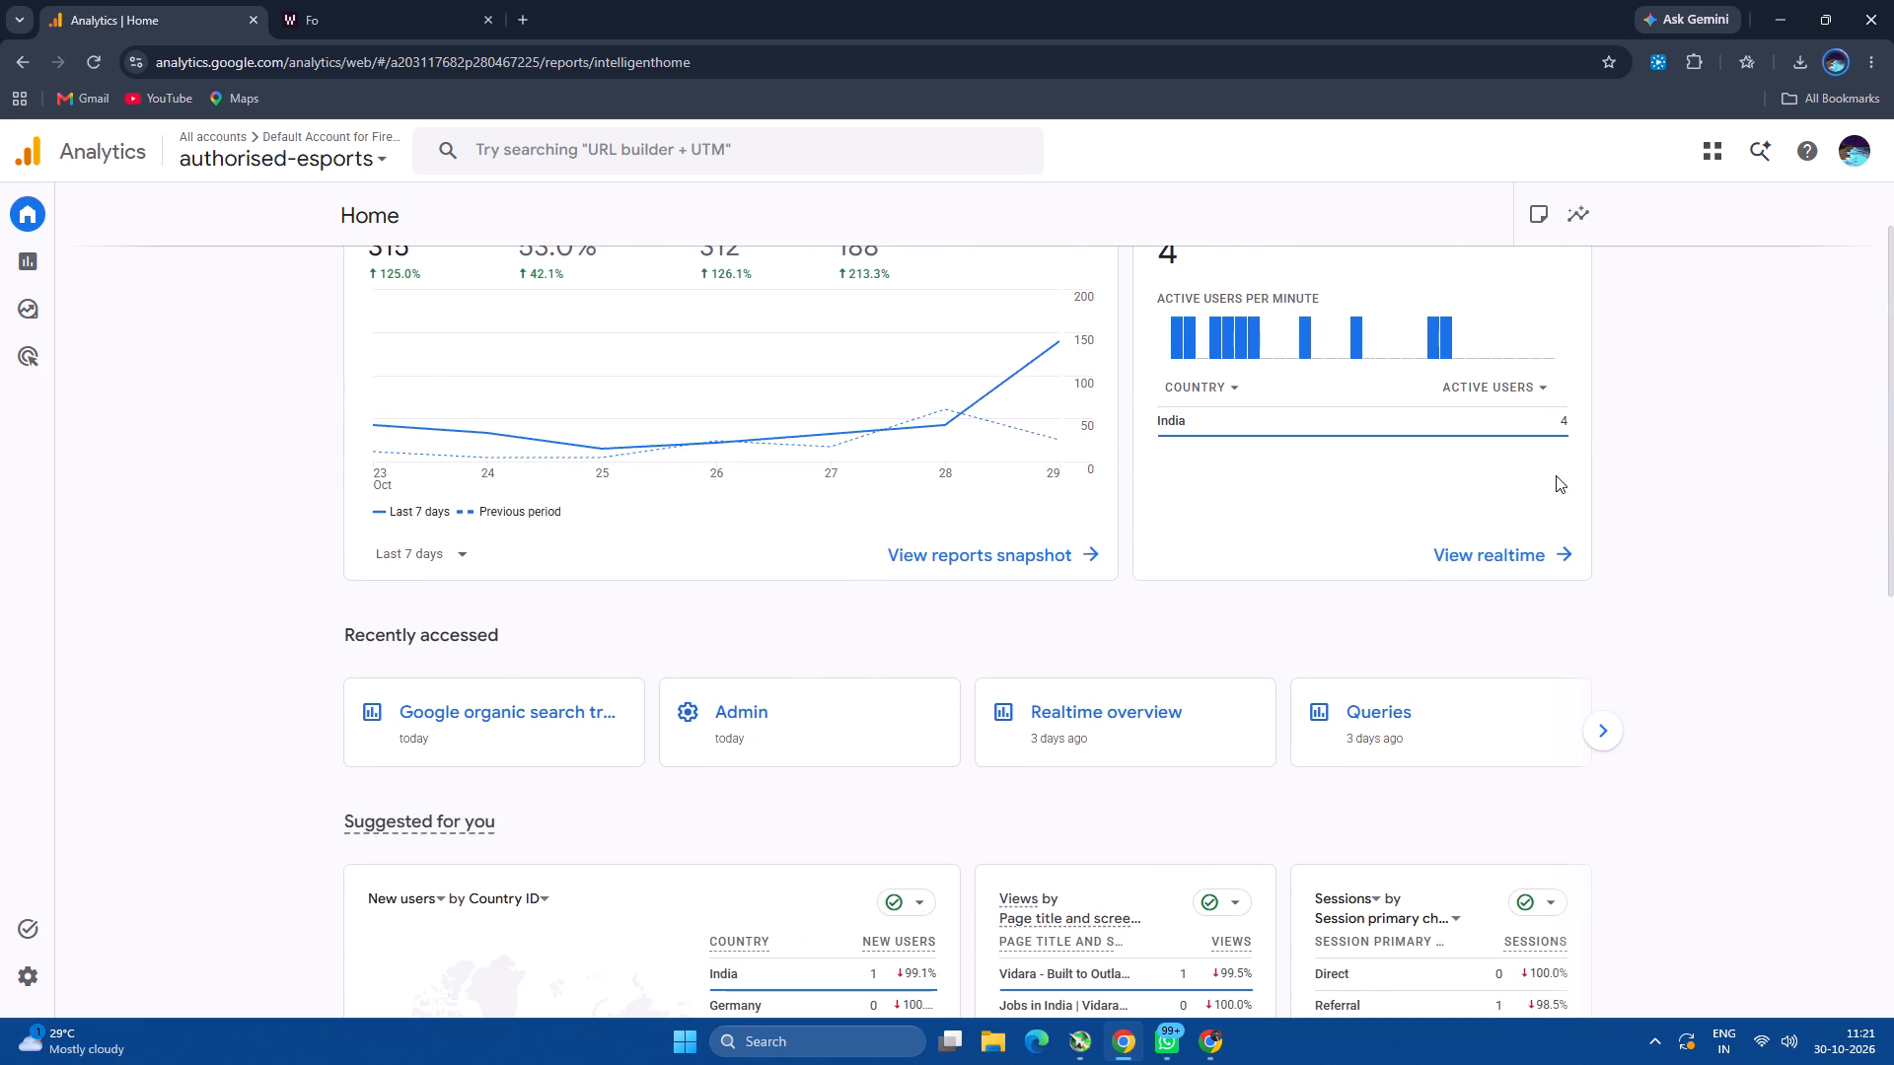
Open the Analytics realtime overview and review its active users, traffic sources, page views and event cards.
{"action": "left_click", "coordinate": [1496, 553]}
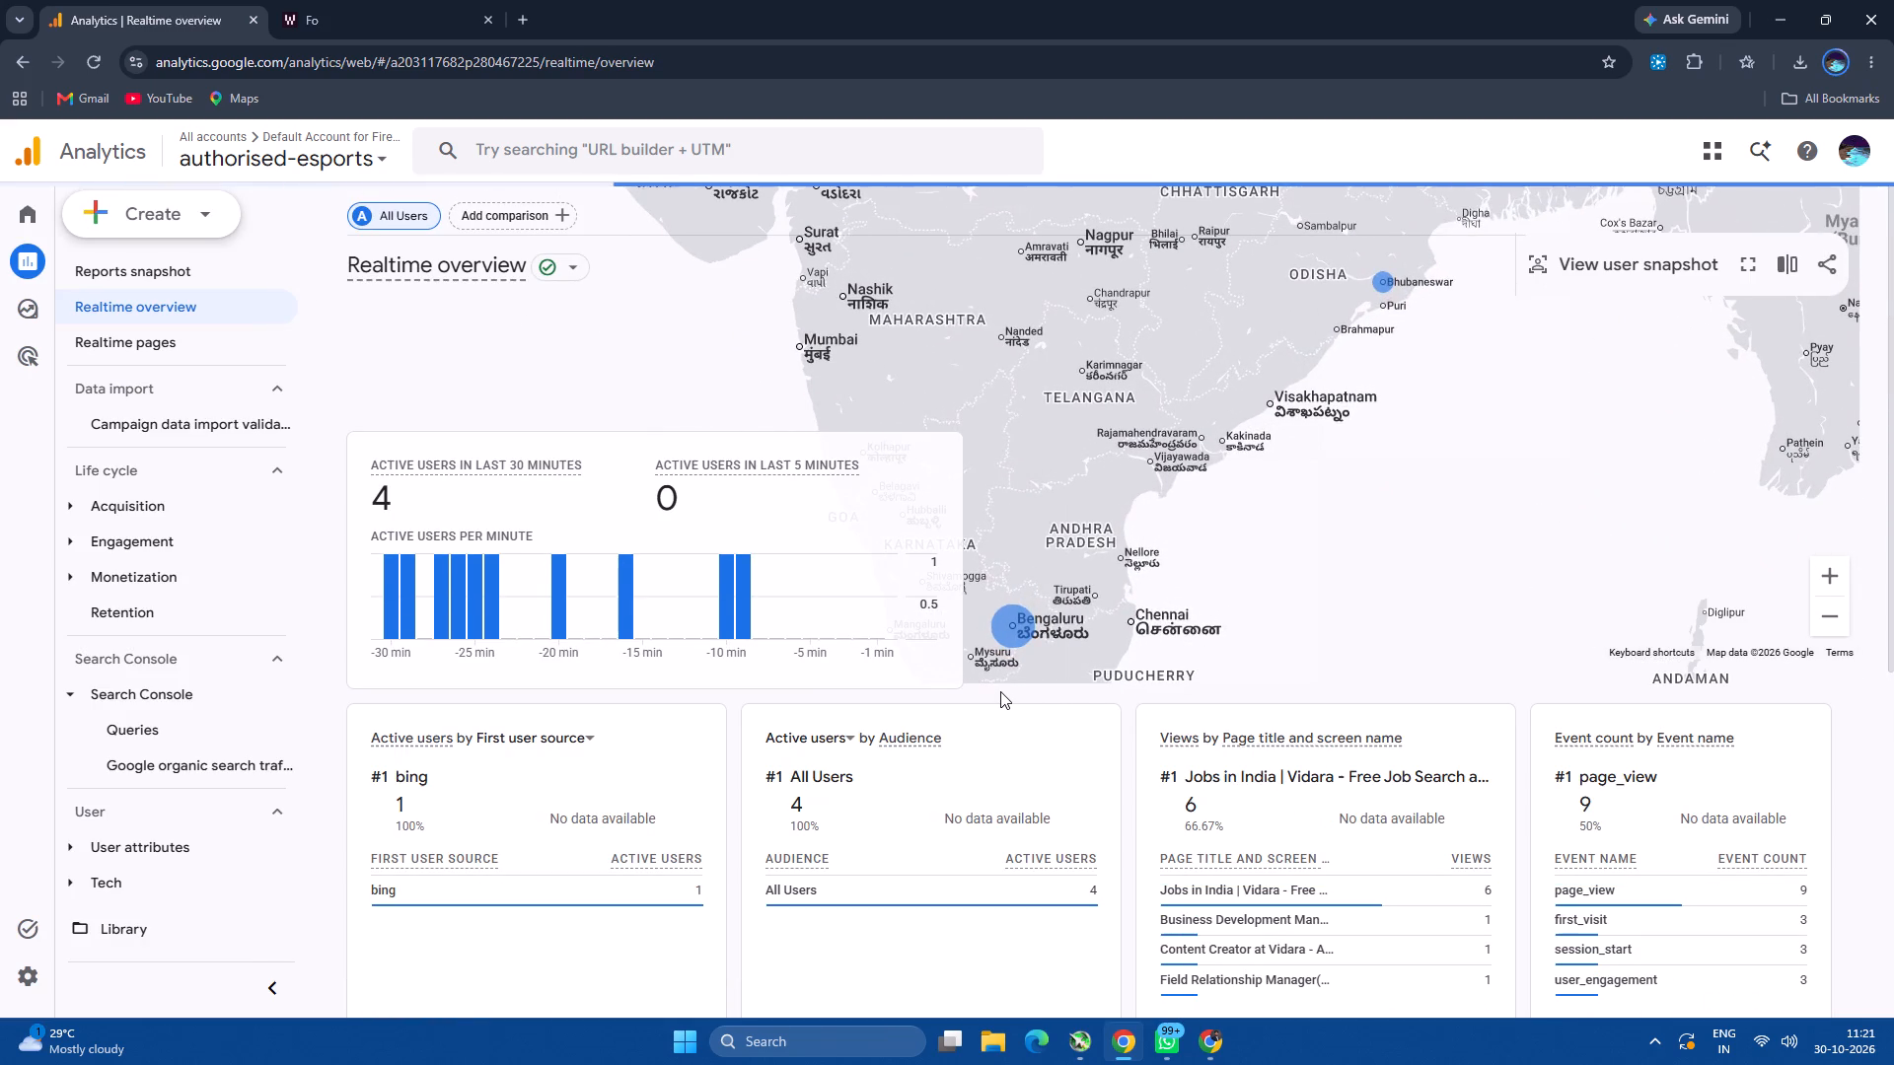
{"action": "scroll", "coordinate": [1043, 689], "scroll_direction": "down", "scroll_amount": 4}
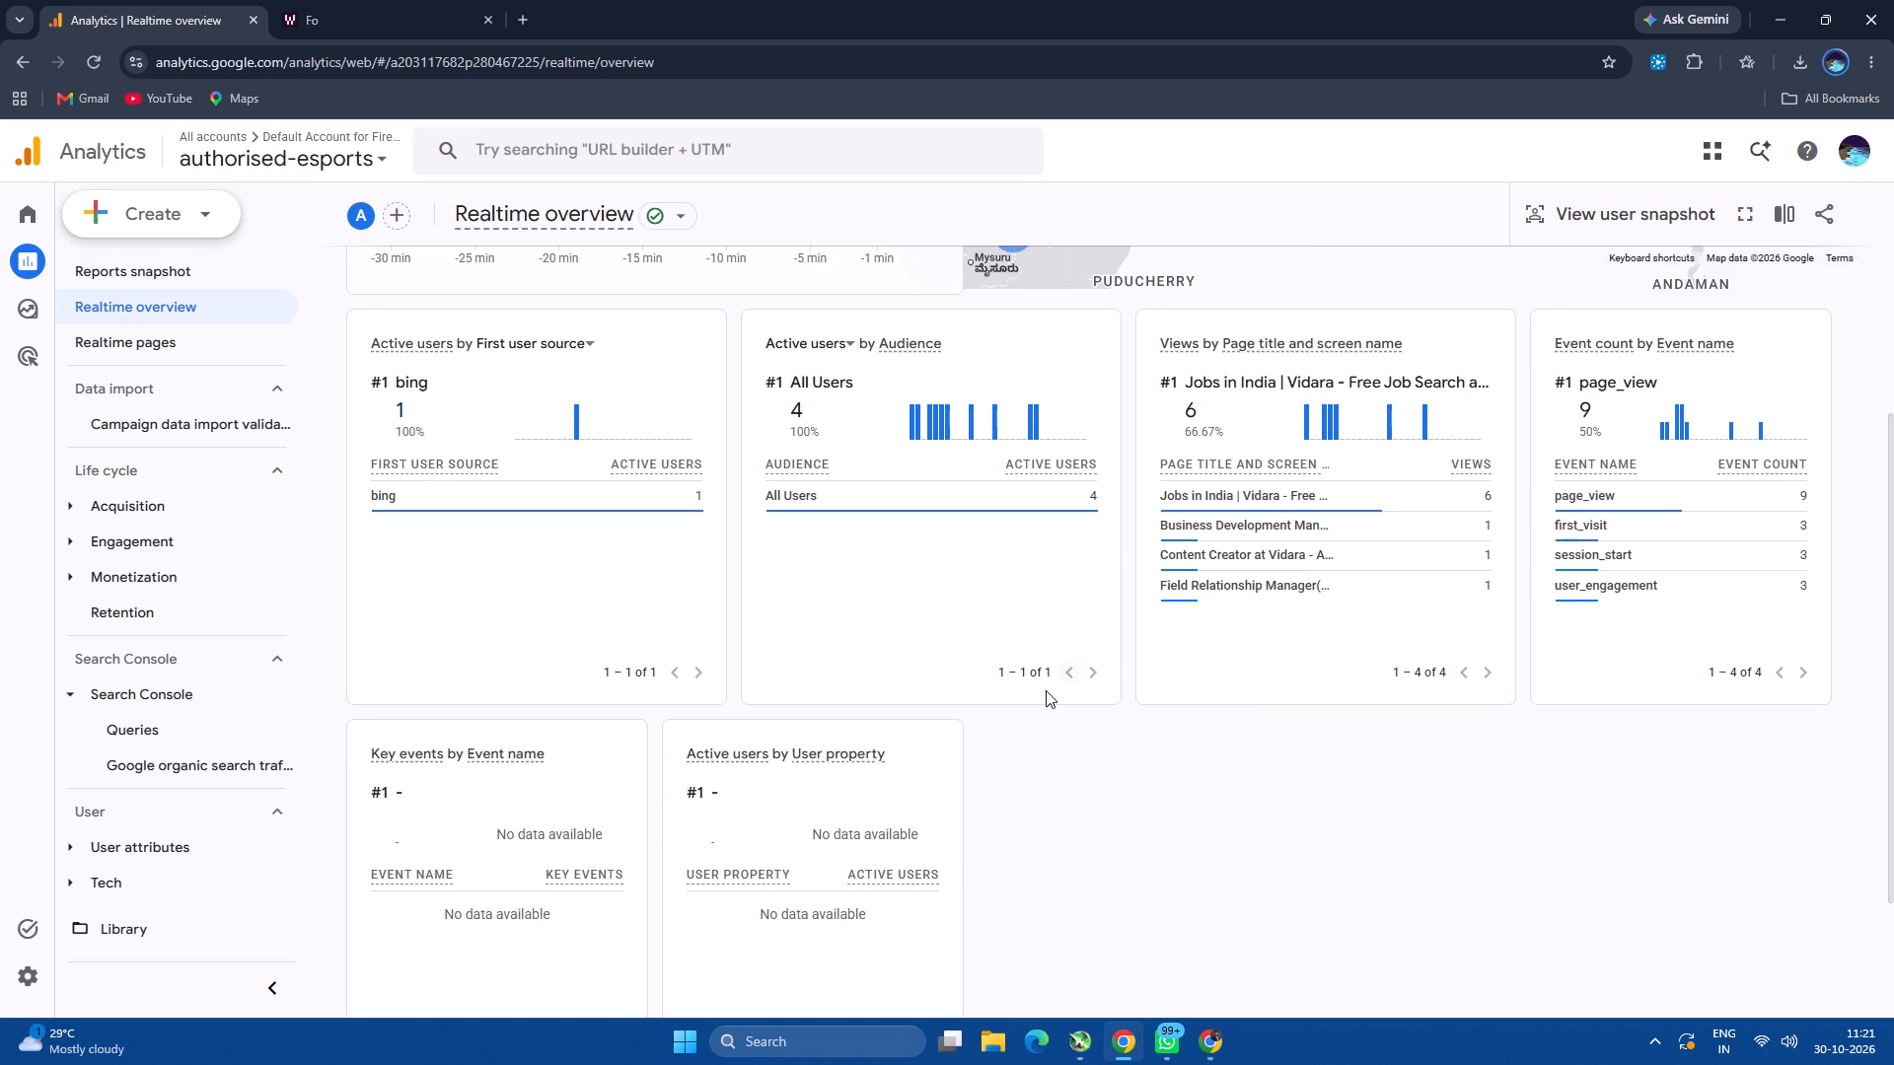
{"action": "scroll", "coordinate": [1046, 690], "scroll_direction": "down", "scroll_amount": 2}
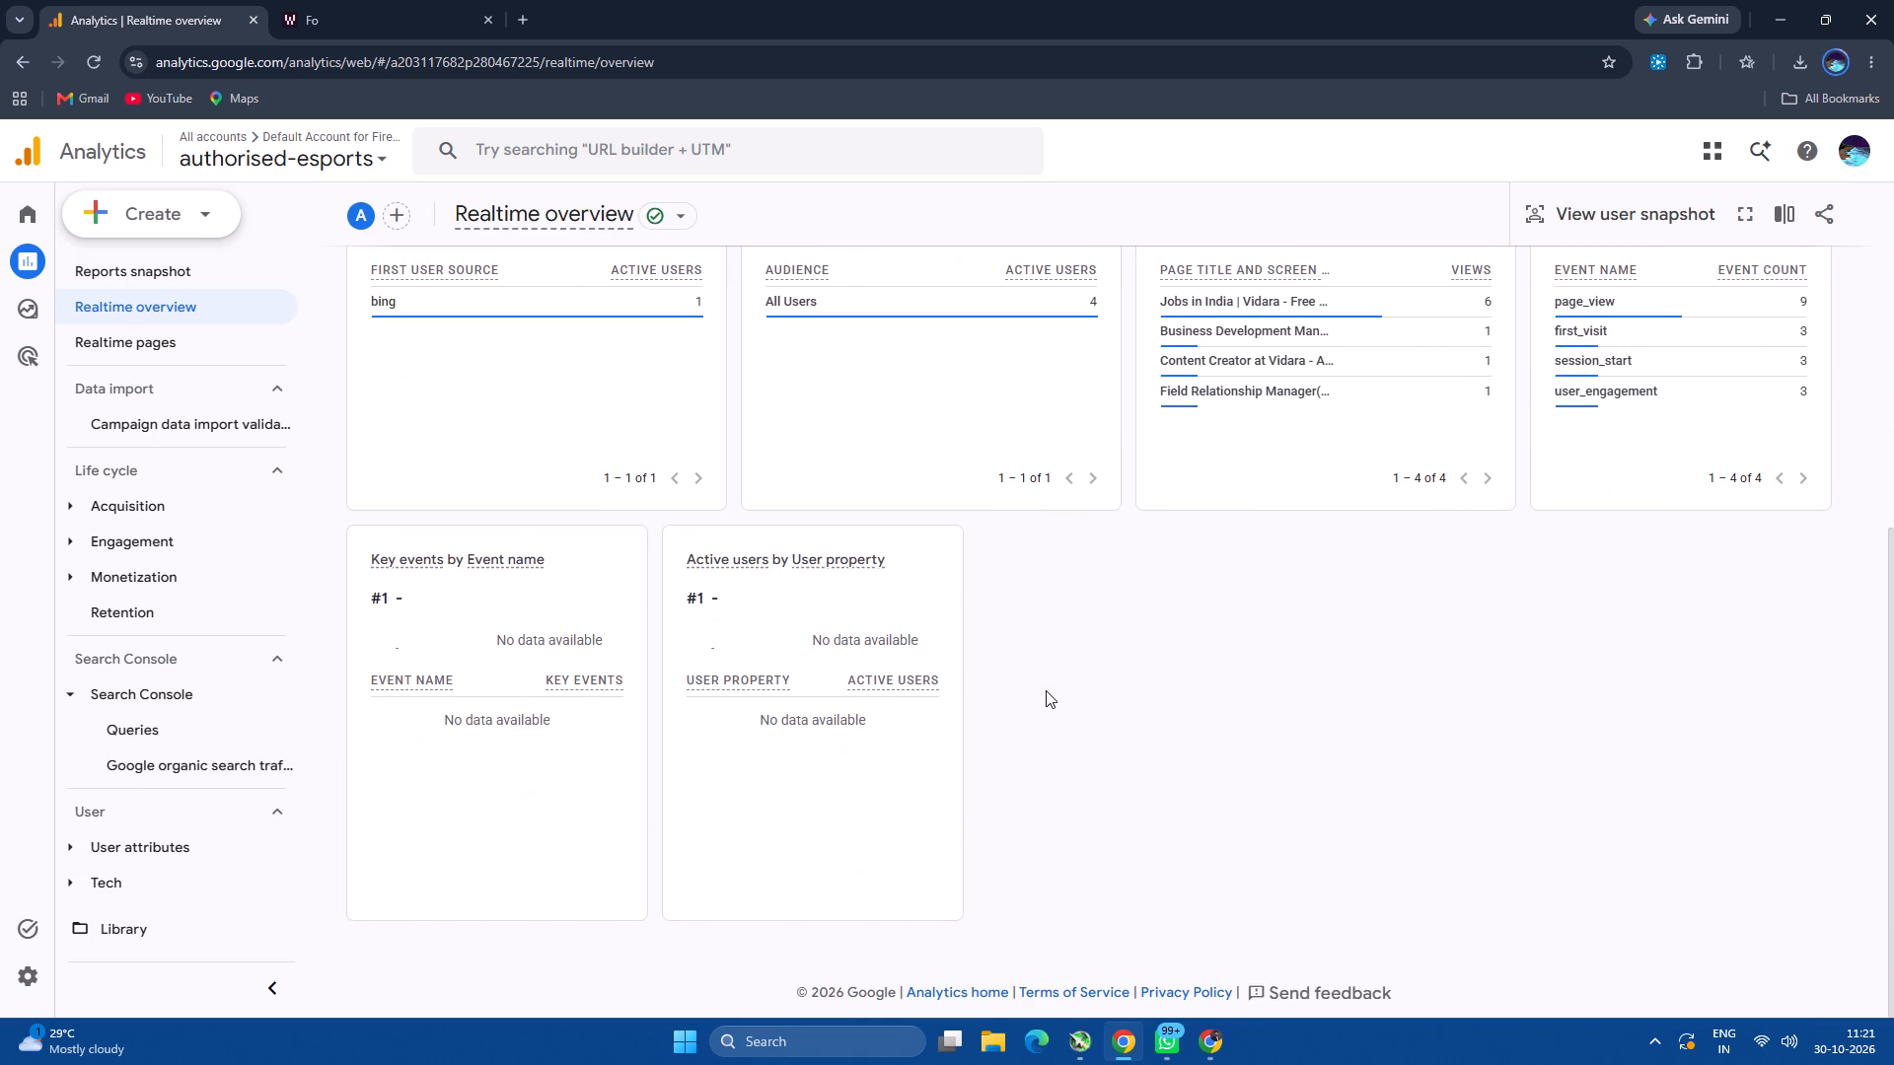
{"action": "scroll", "coordinate": [720, 621], "scroll_direction": "up", "scroll_amount": 6}
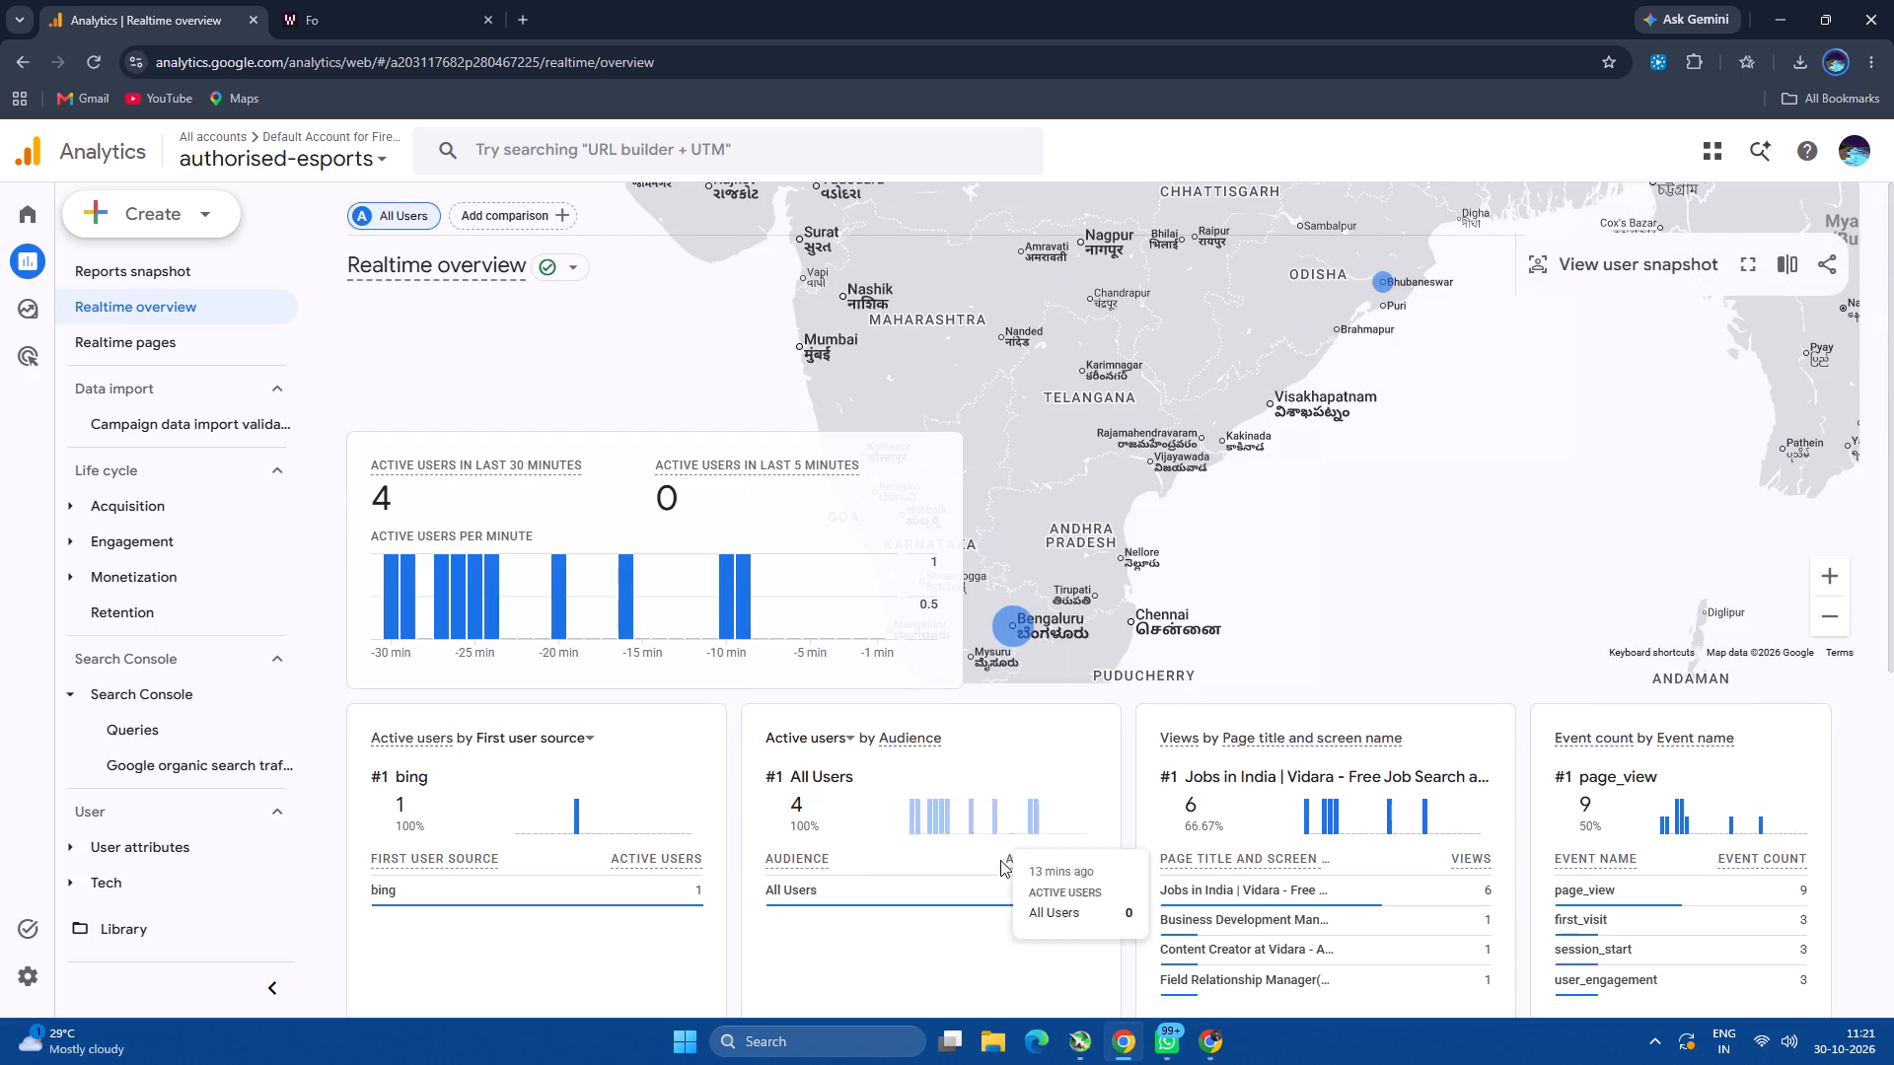
Check Fo's progress on the Resend sign-in in the Fo chat.
{"action": "left_click", "coordinate": [305, 0]}
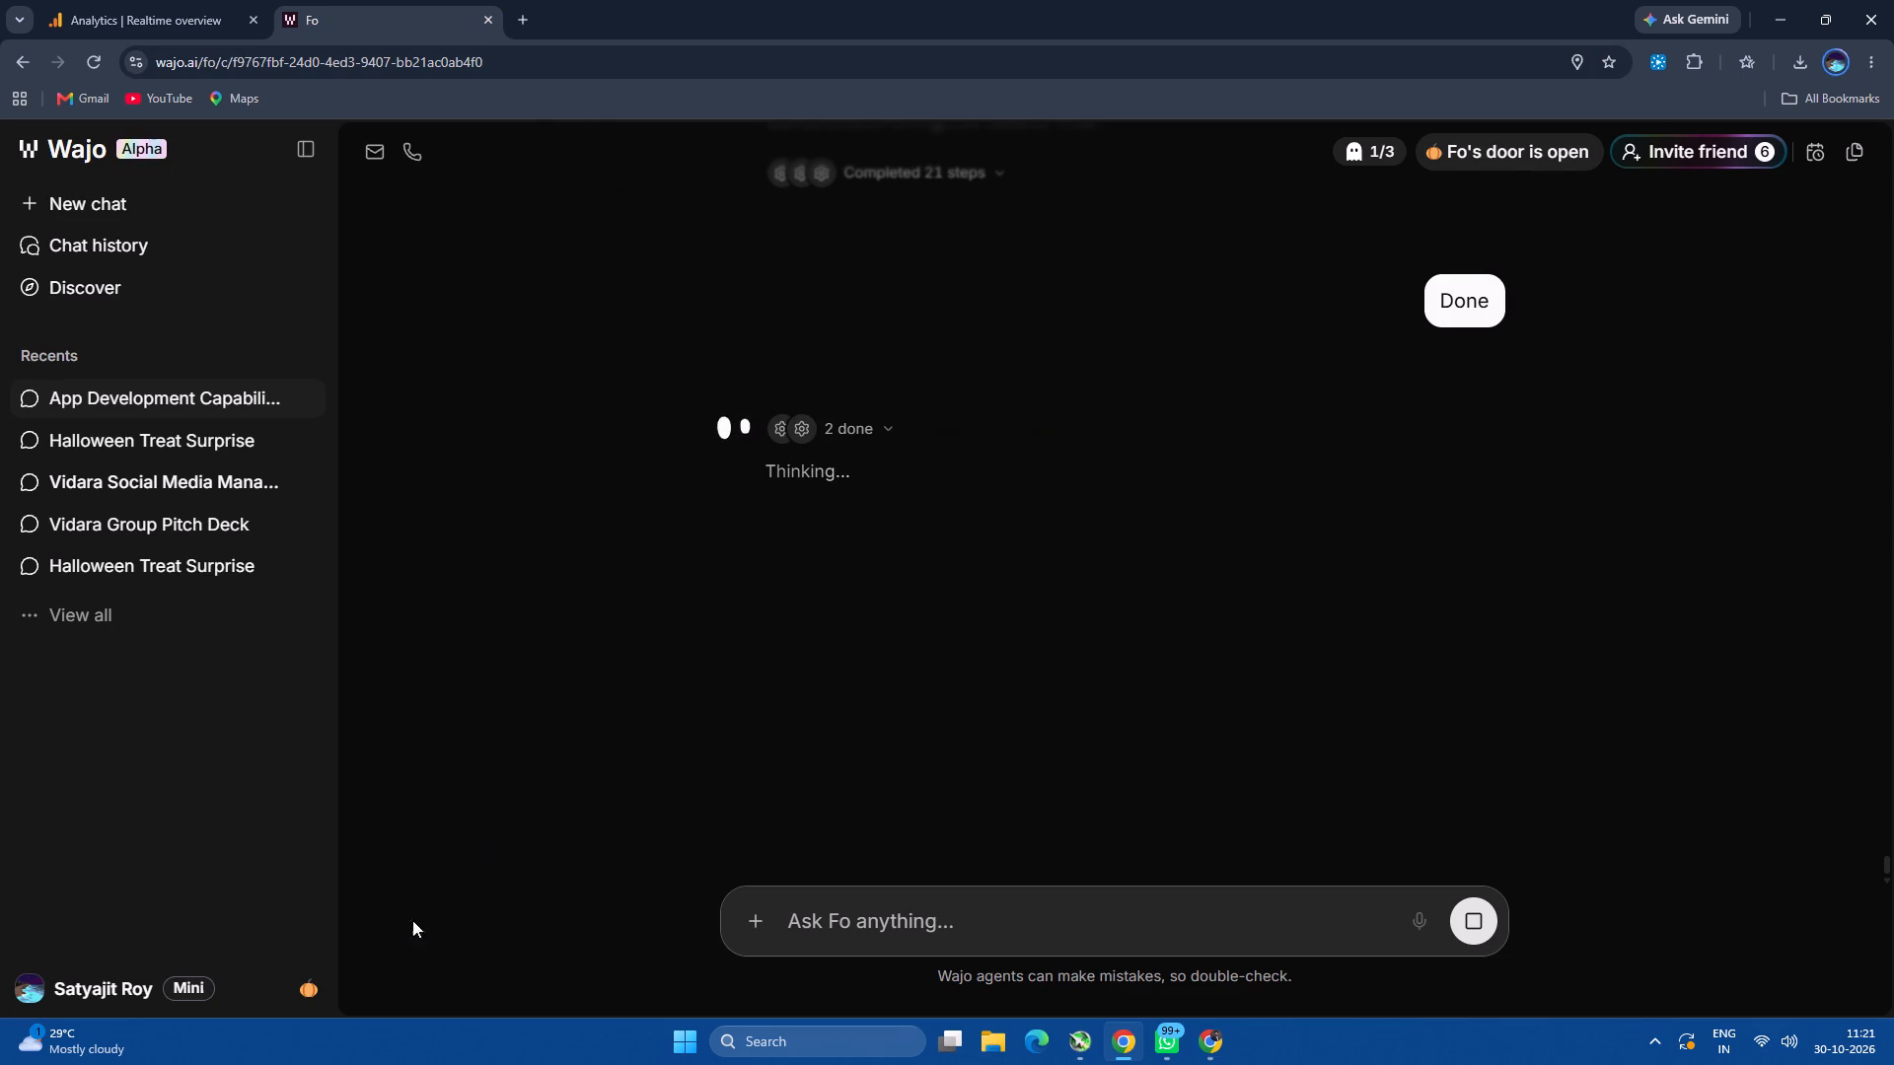
{"action": "left_click", "coordinate": [153, 0]}
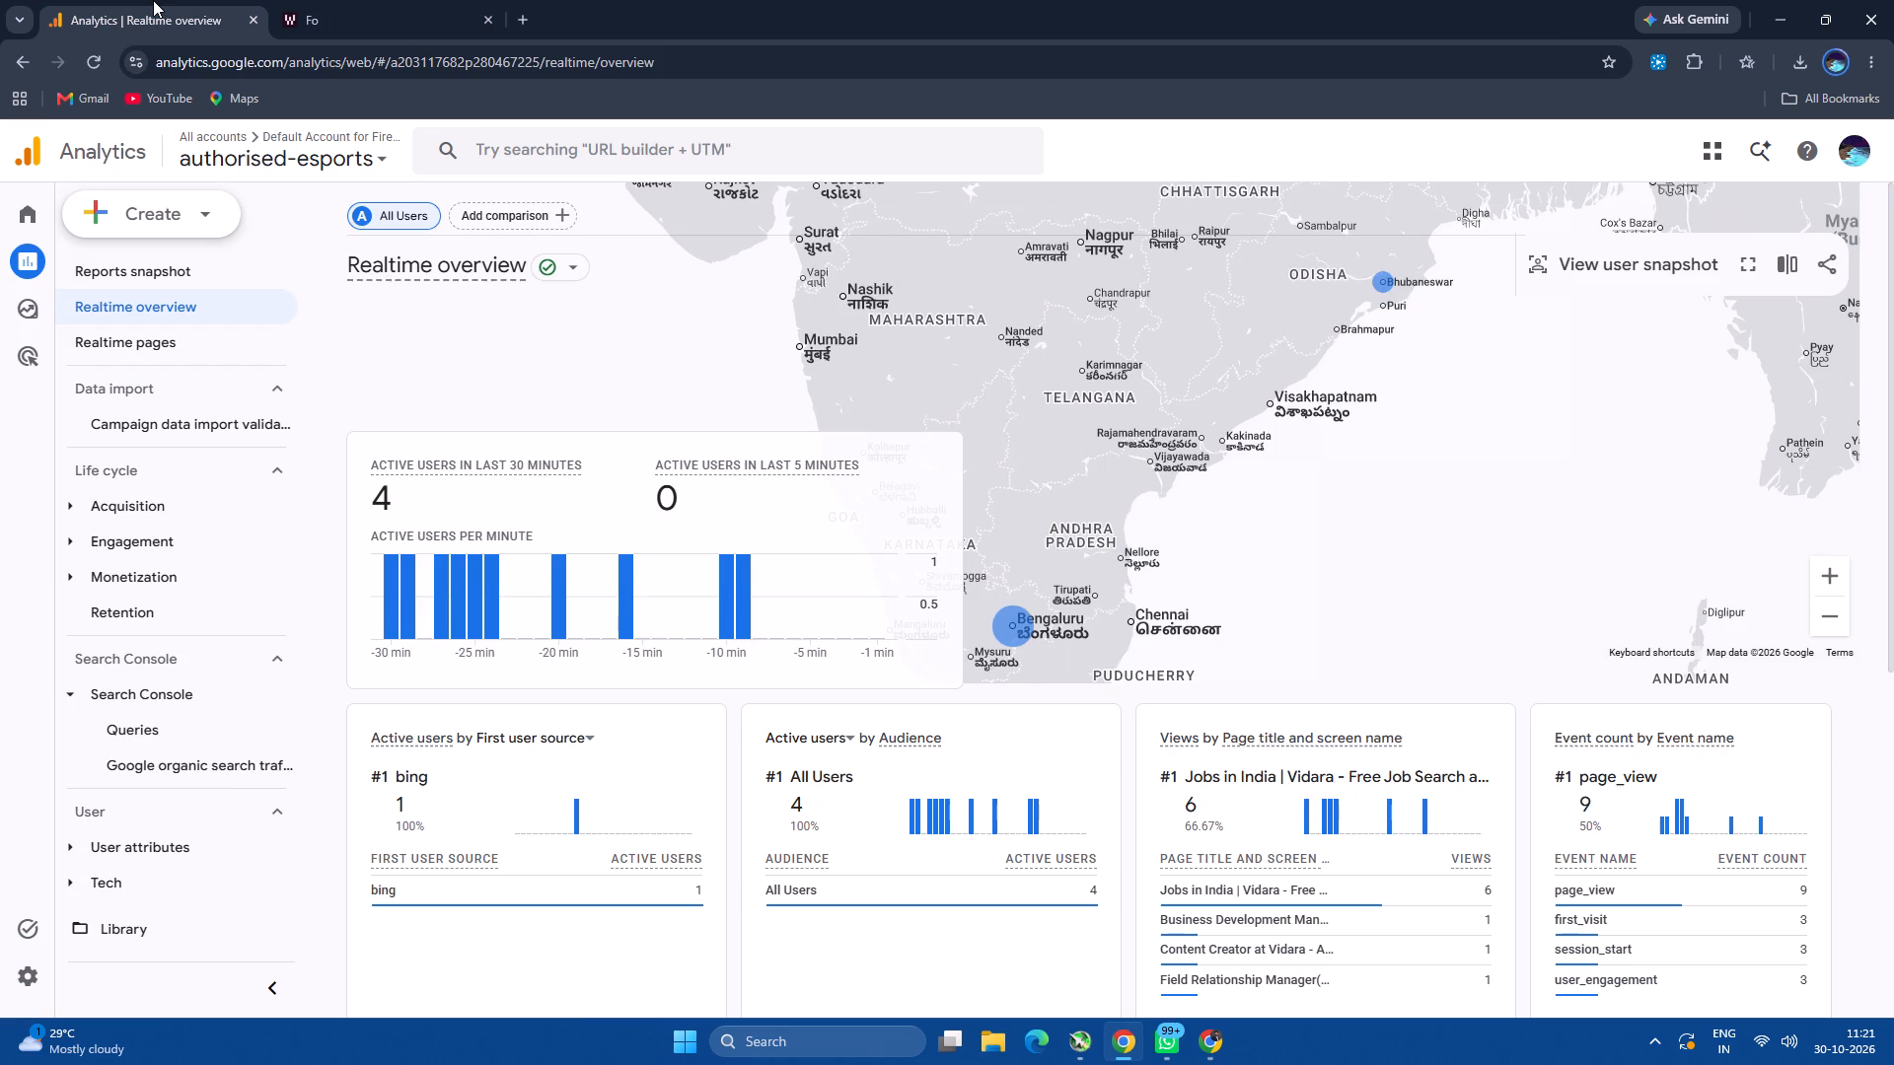
{"action": "left_click", "coordinate": [413, 0]}
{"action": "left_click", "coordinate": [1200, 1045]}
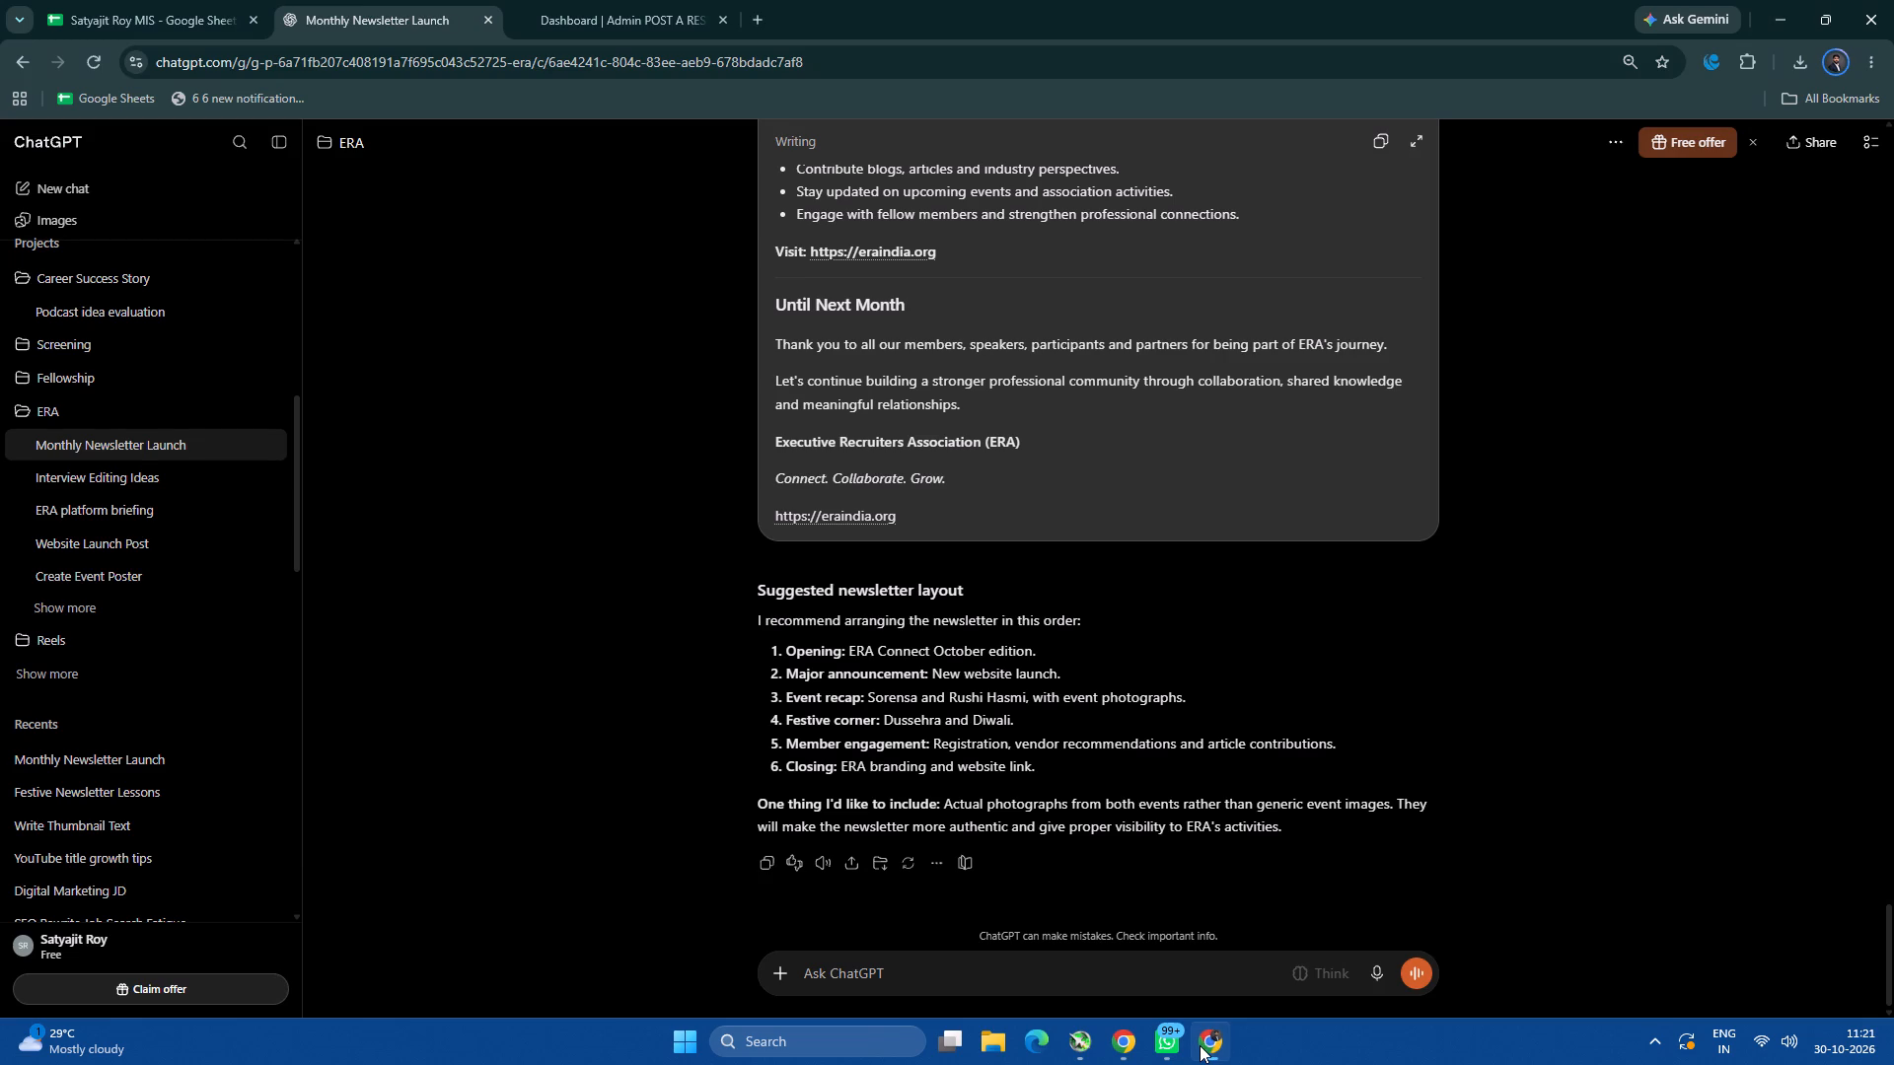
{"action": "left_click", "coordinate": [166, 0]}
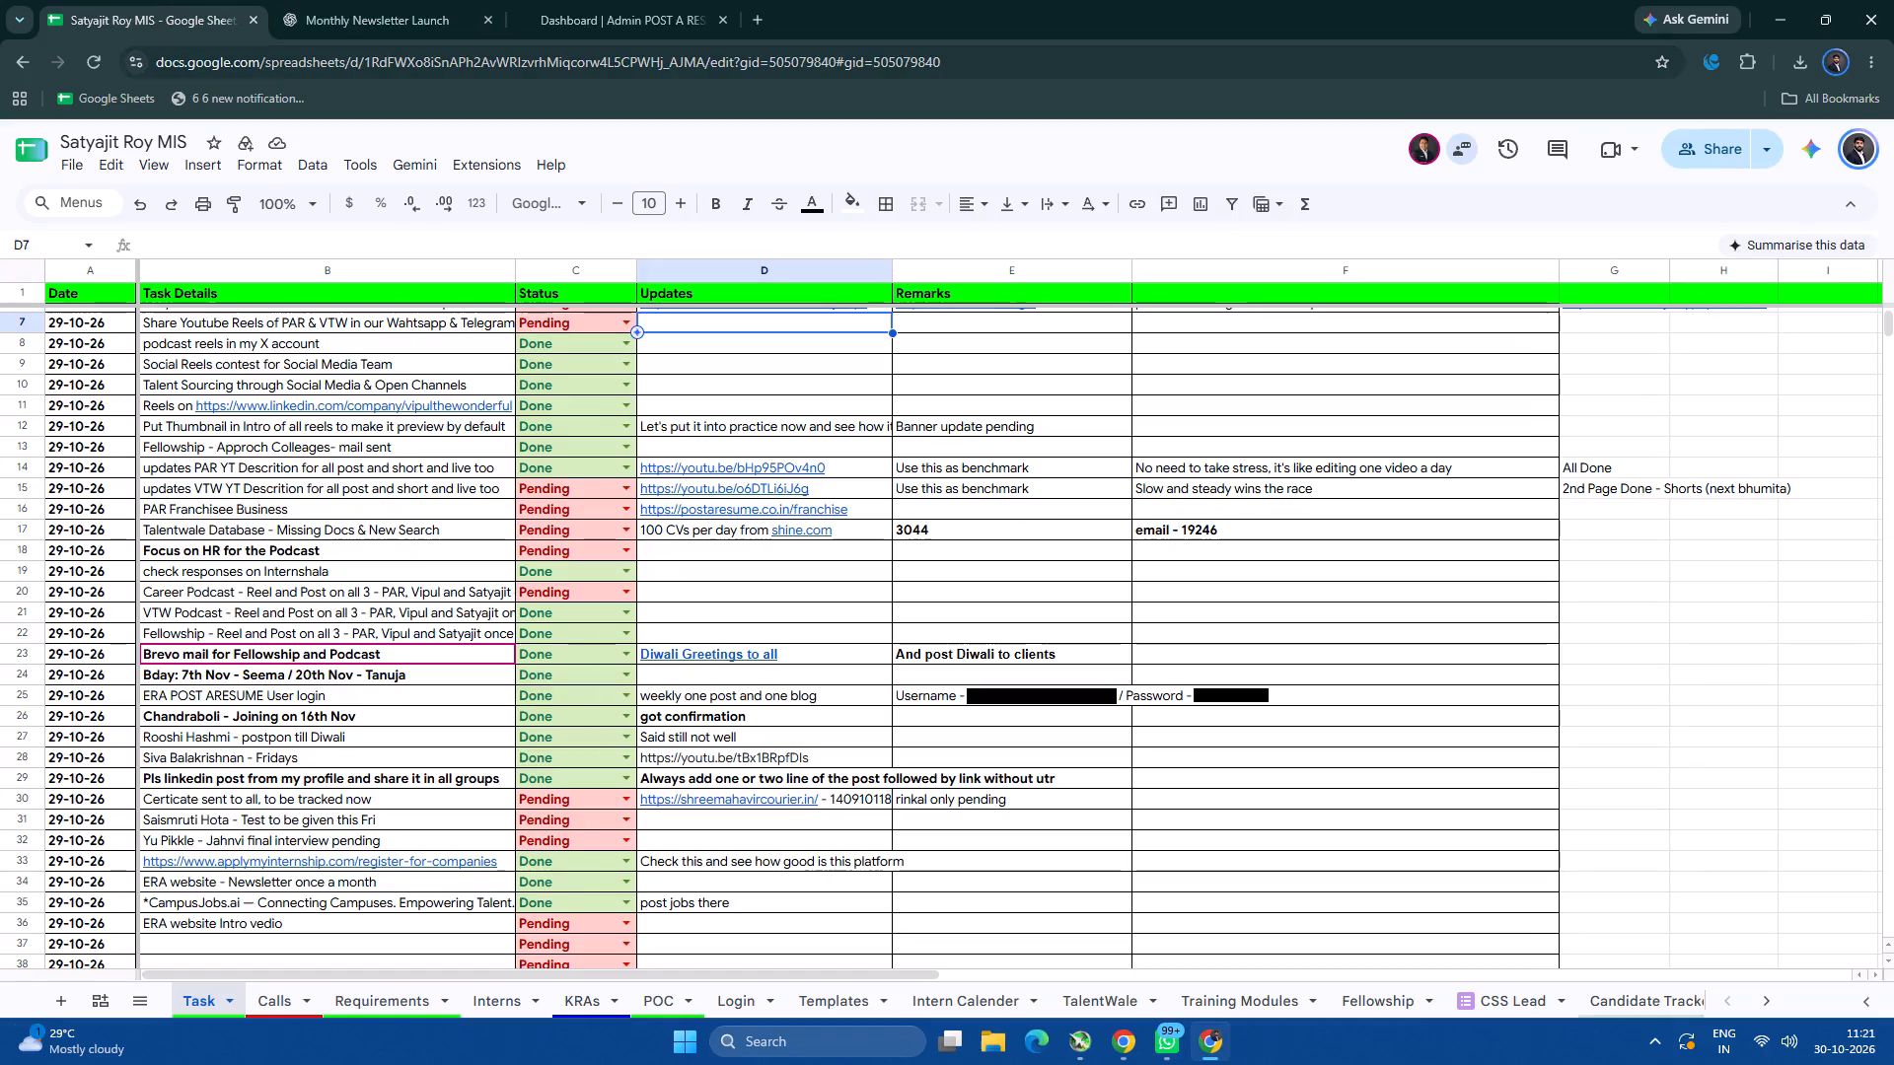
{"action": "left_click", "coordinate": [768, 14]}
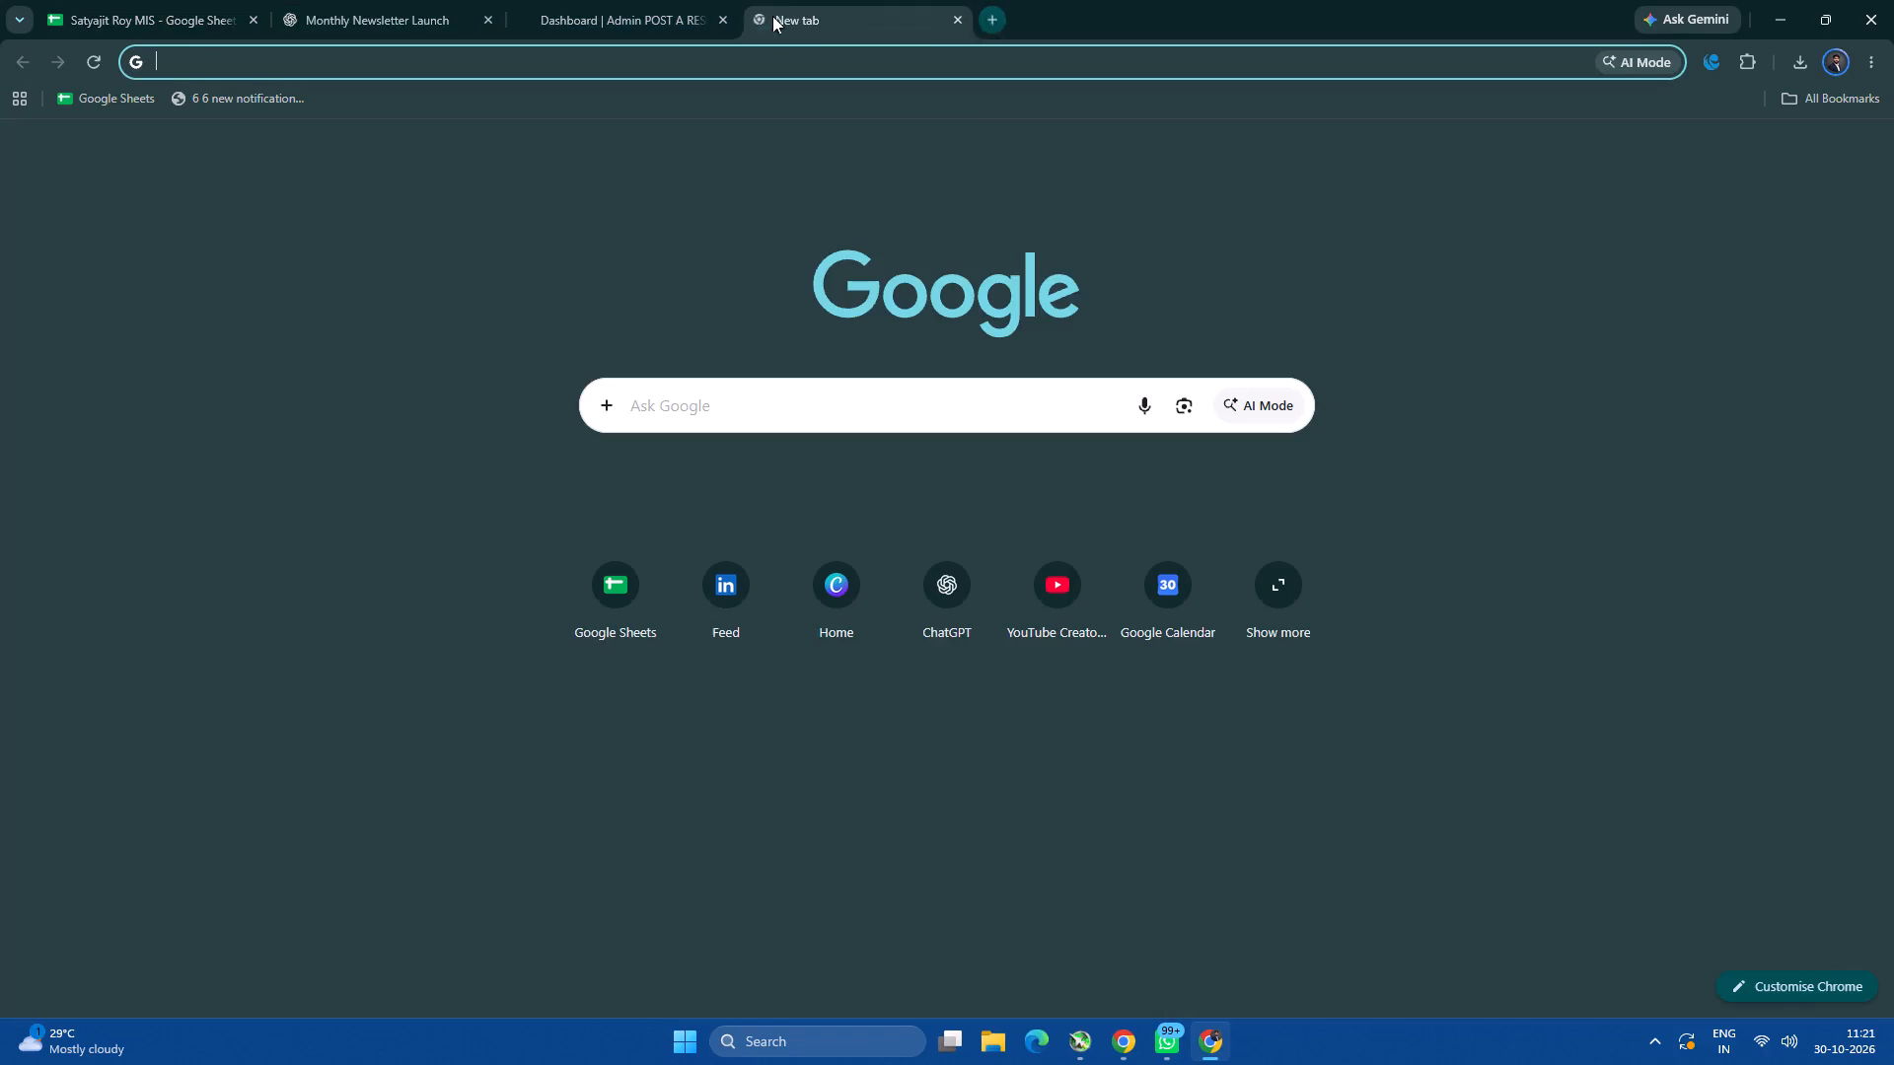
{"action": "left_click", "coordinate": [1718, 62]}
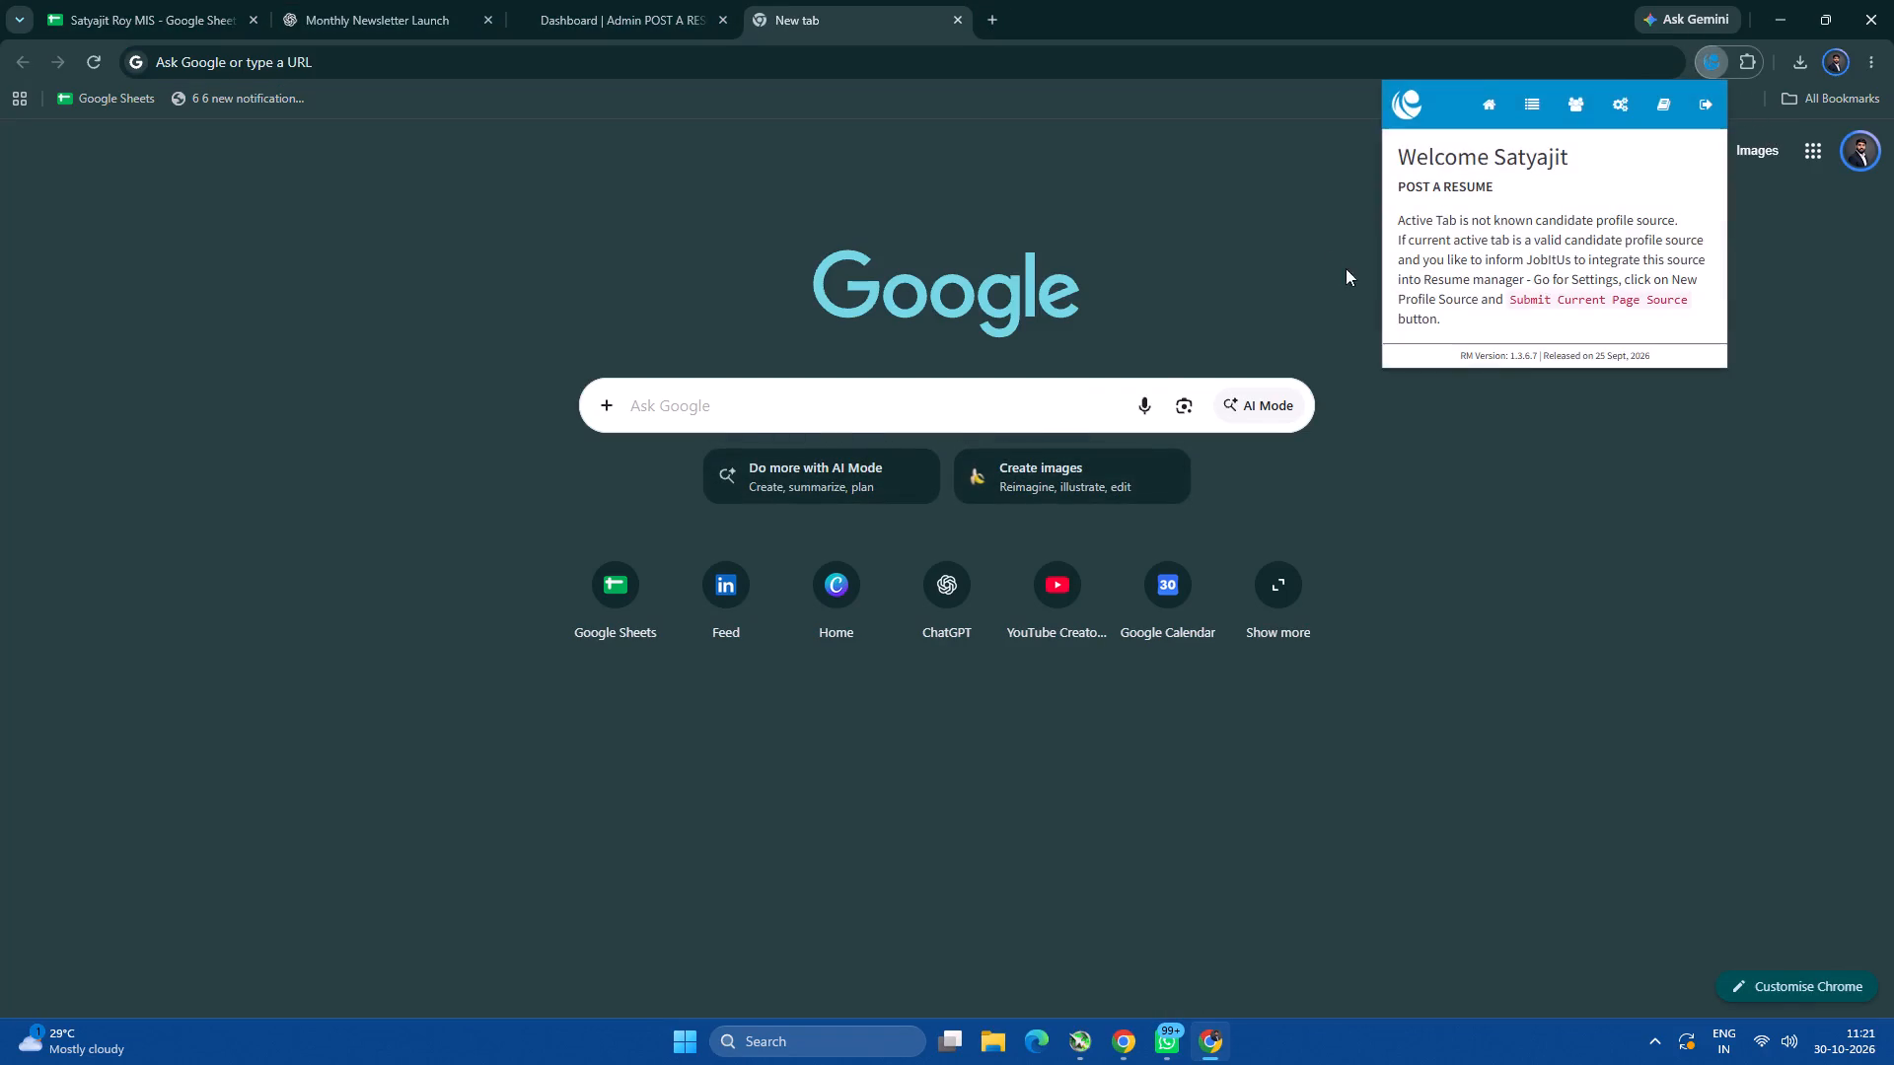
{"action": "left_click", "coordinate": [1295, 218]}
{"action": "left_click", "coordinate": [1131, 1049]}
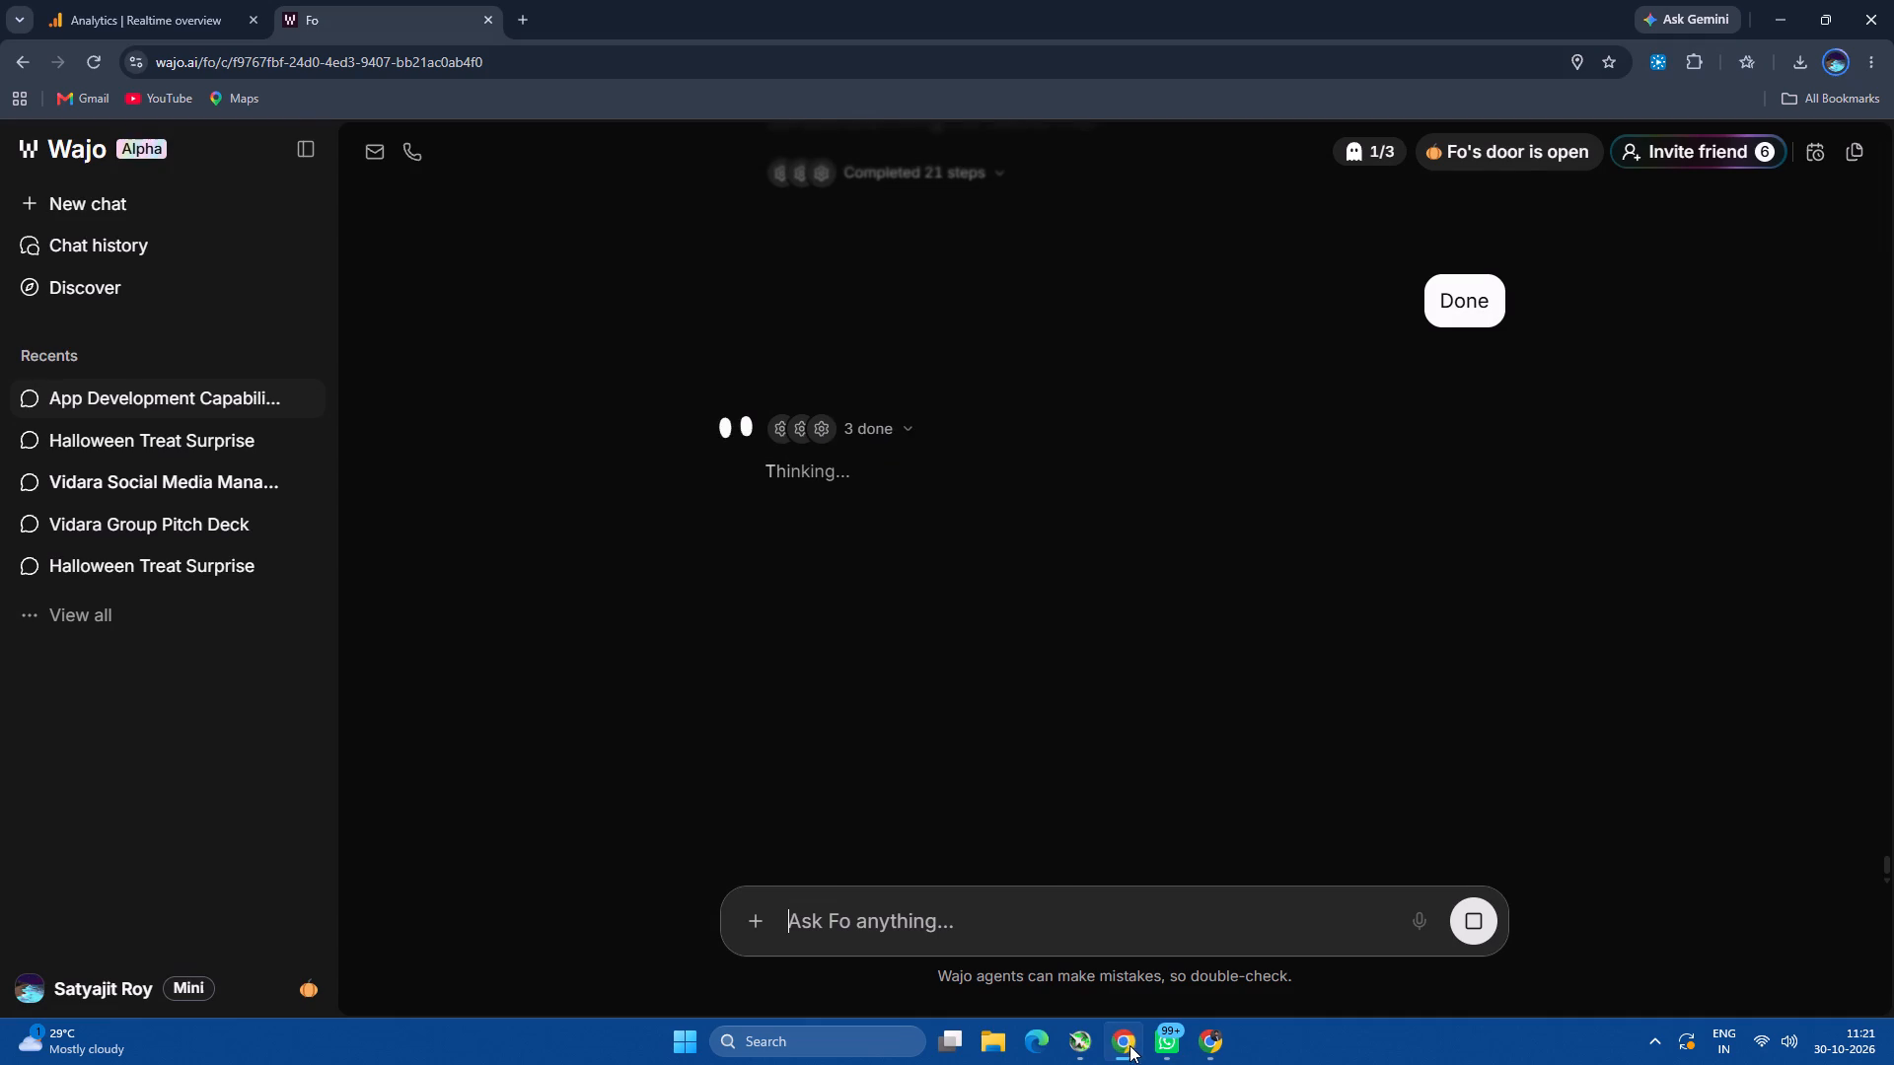
Open the Vidara Admin dashboard at admin.vidara.in in a new tab beside the Fo chat.
{"action": "left_click", "coordinate": [517, 14]}
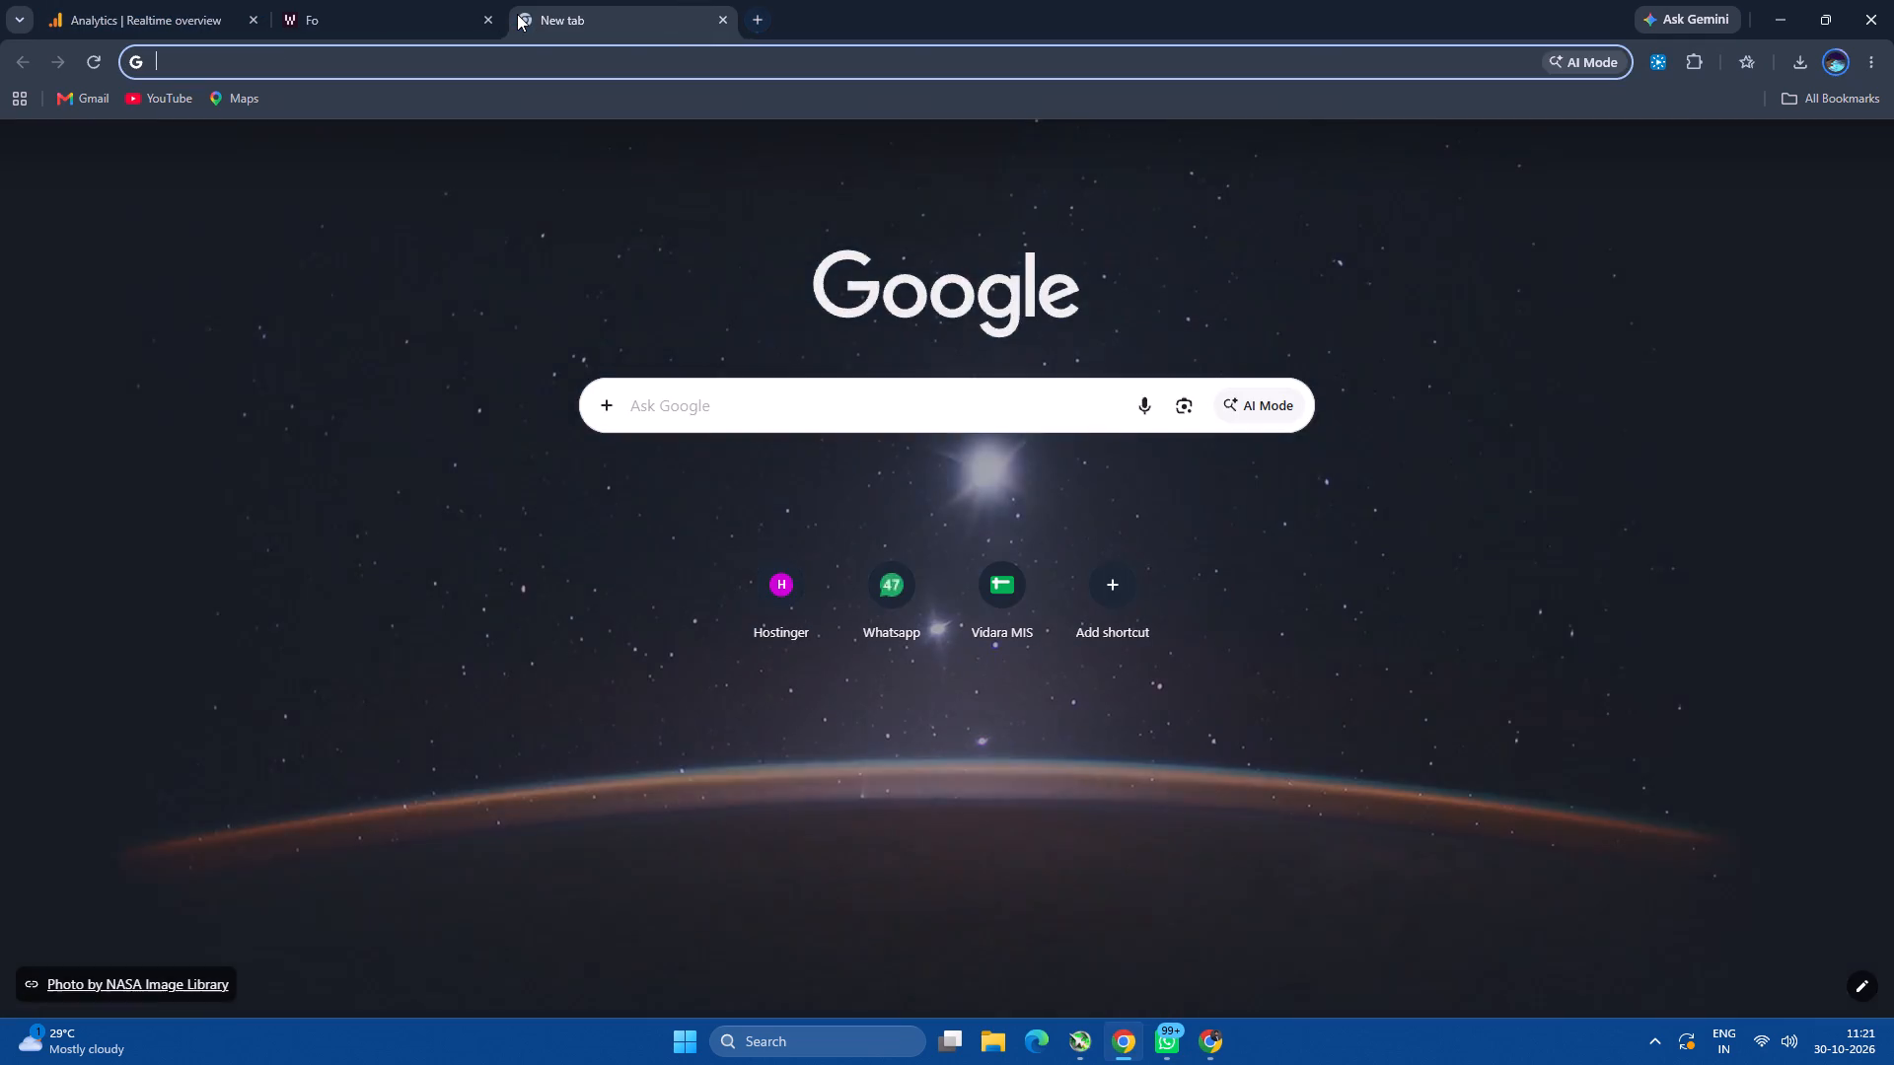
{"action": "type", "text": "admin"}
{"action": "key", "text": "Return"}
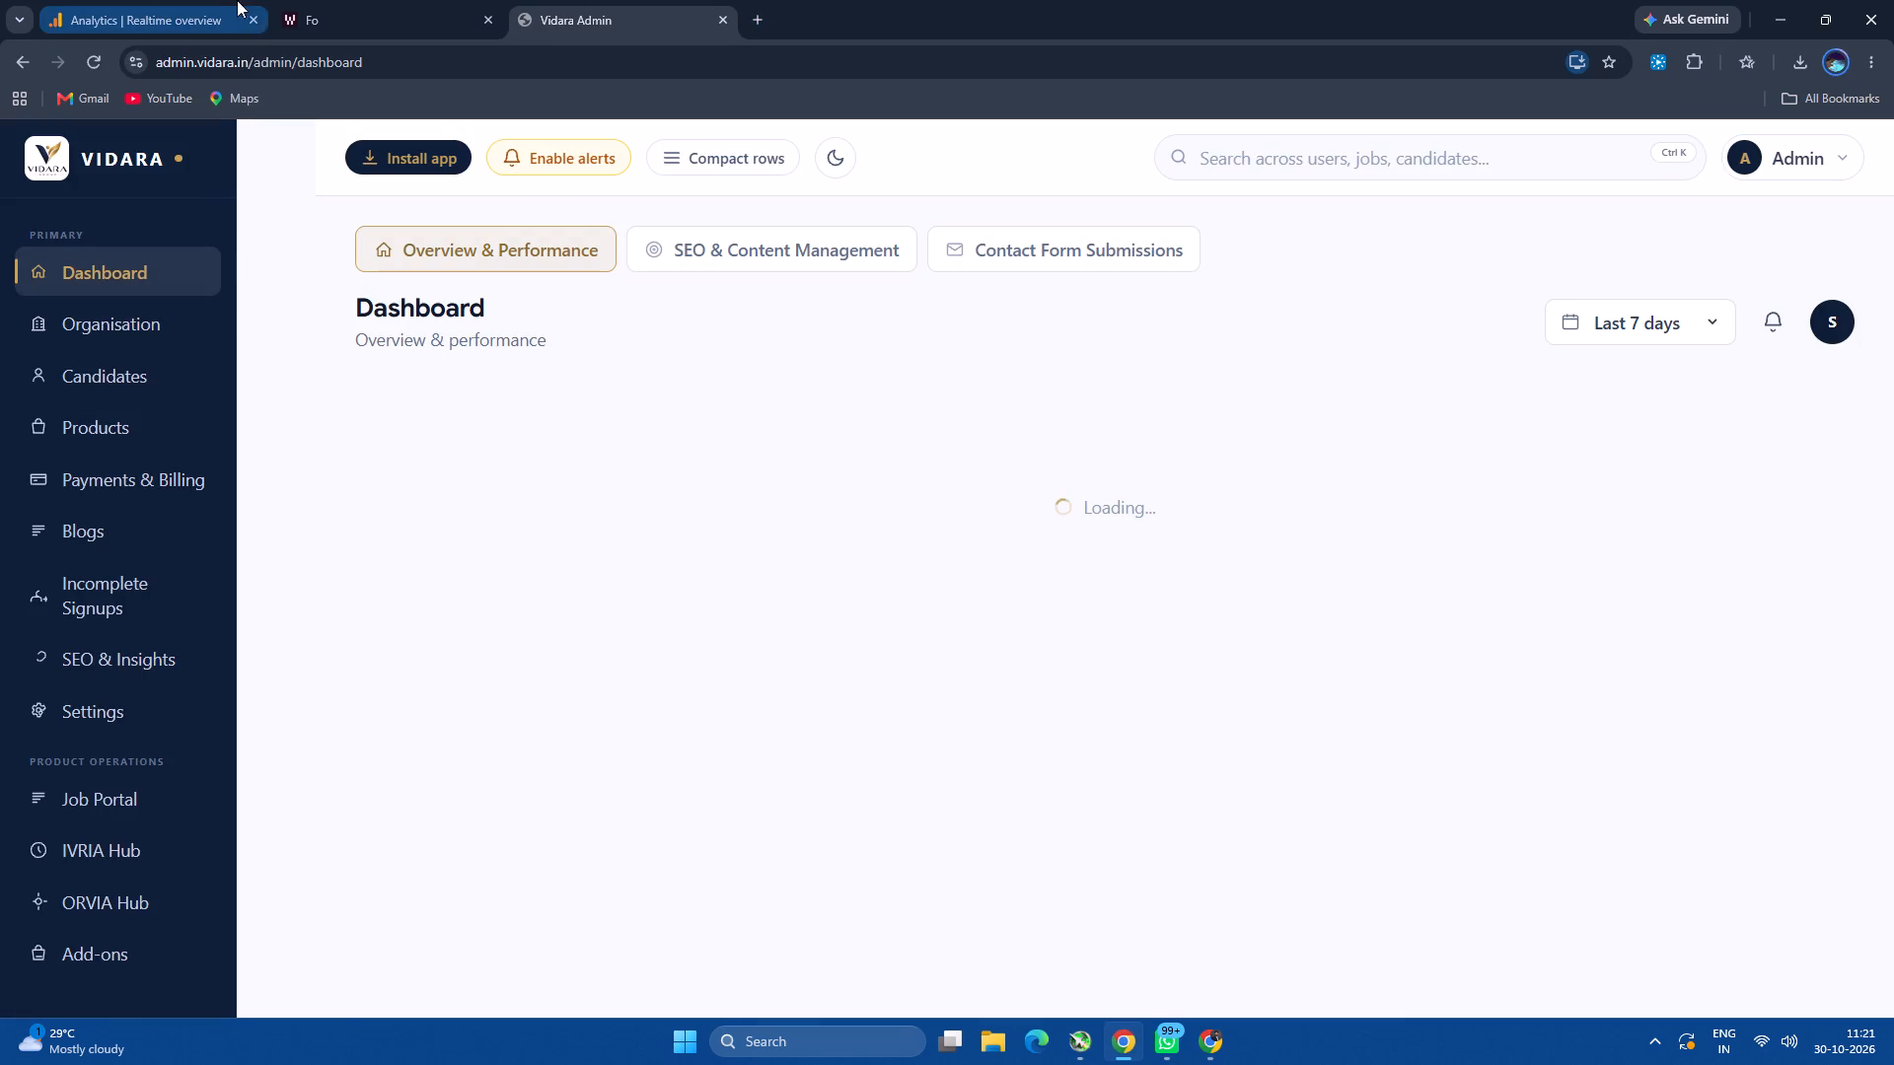
{"action": "left_click", "coordinate": [267, 0]}
{"action": "left_click_drag", "start_coordinate": [480, 0], "coordinate": [489, 0]}
{"action": "left_click", "coordinate": [549, 0]}
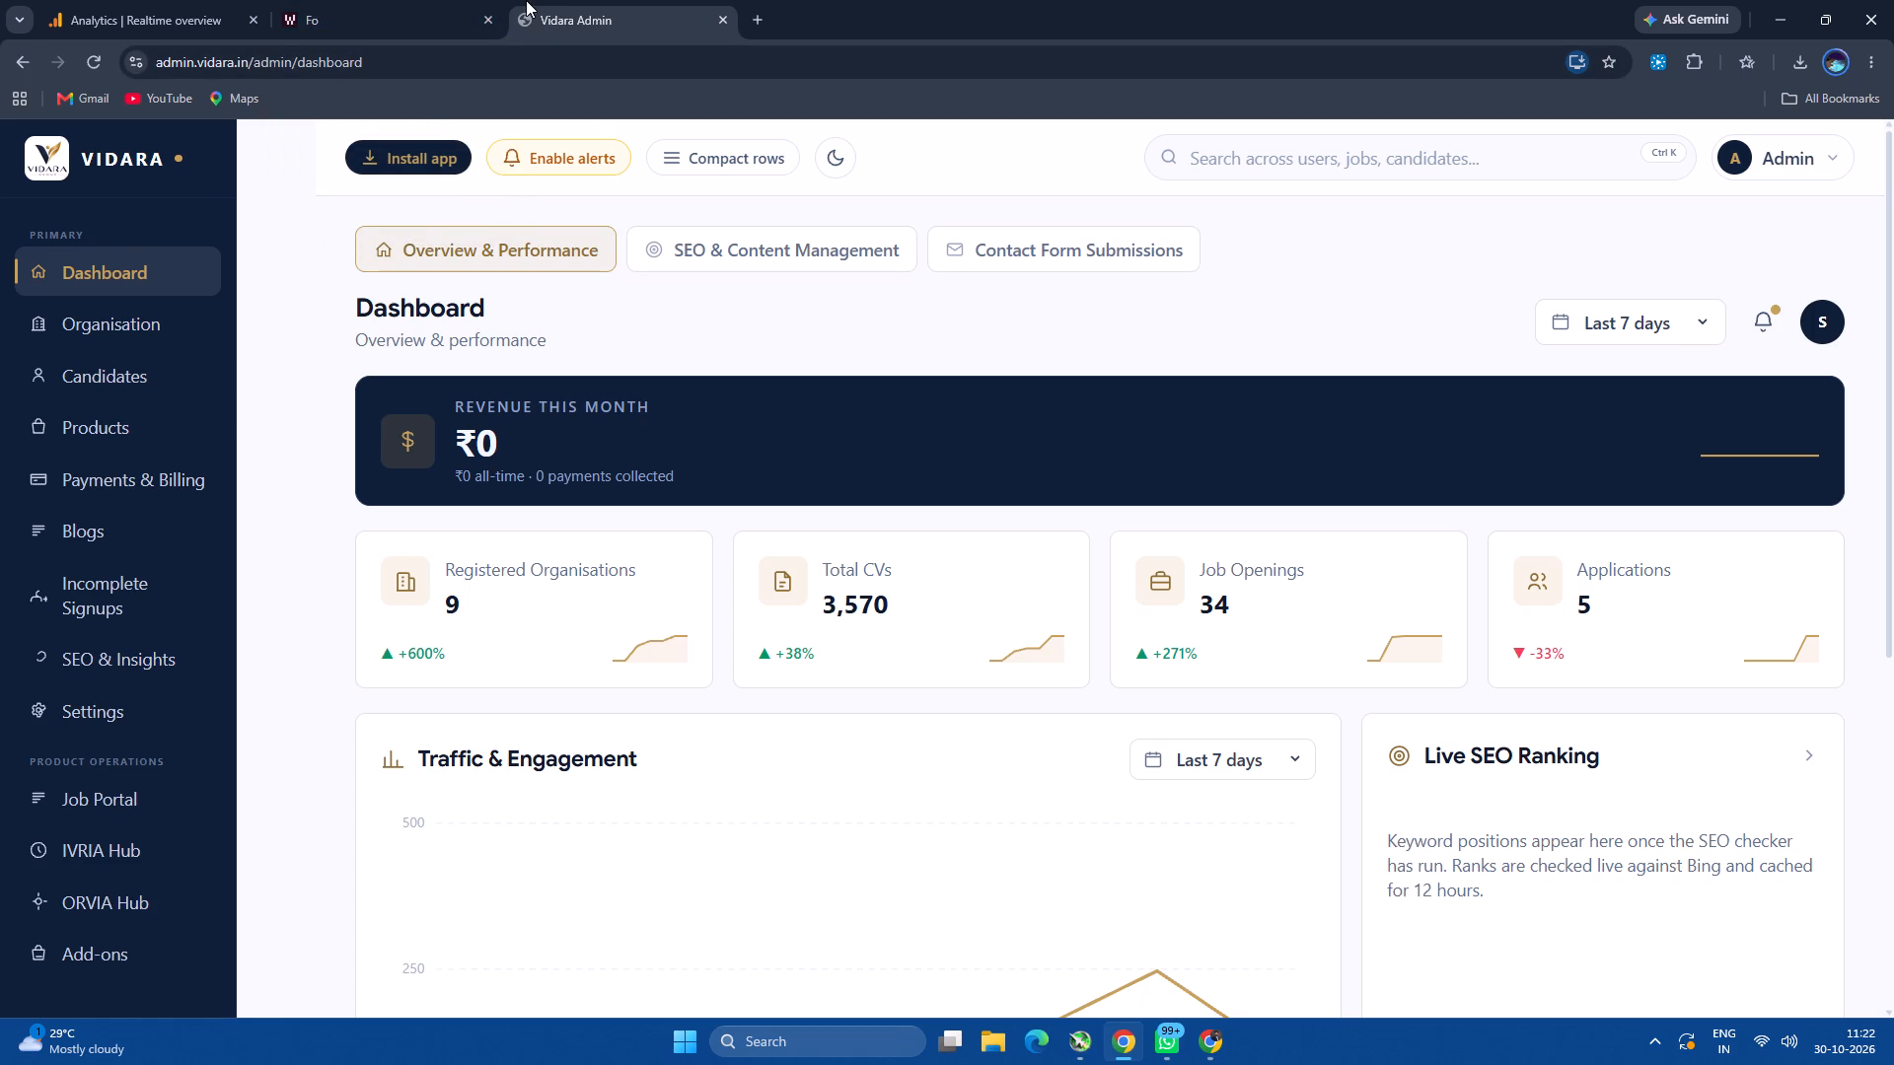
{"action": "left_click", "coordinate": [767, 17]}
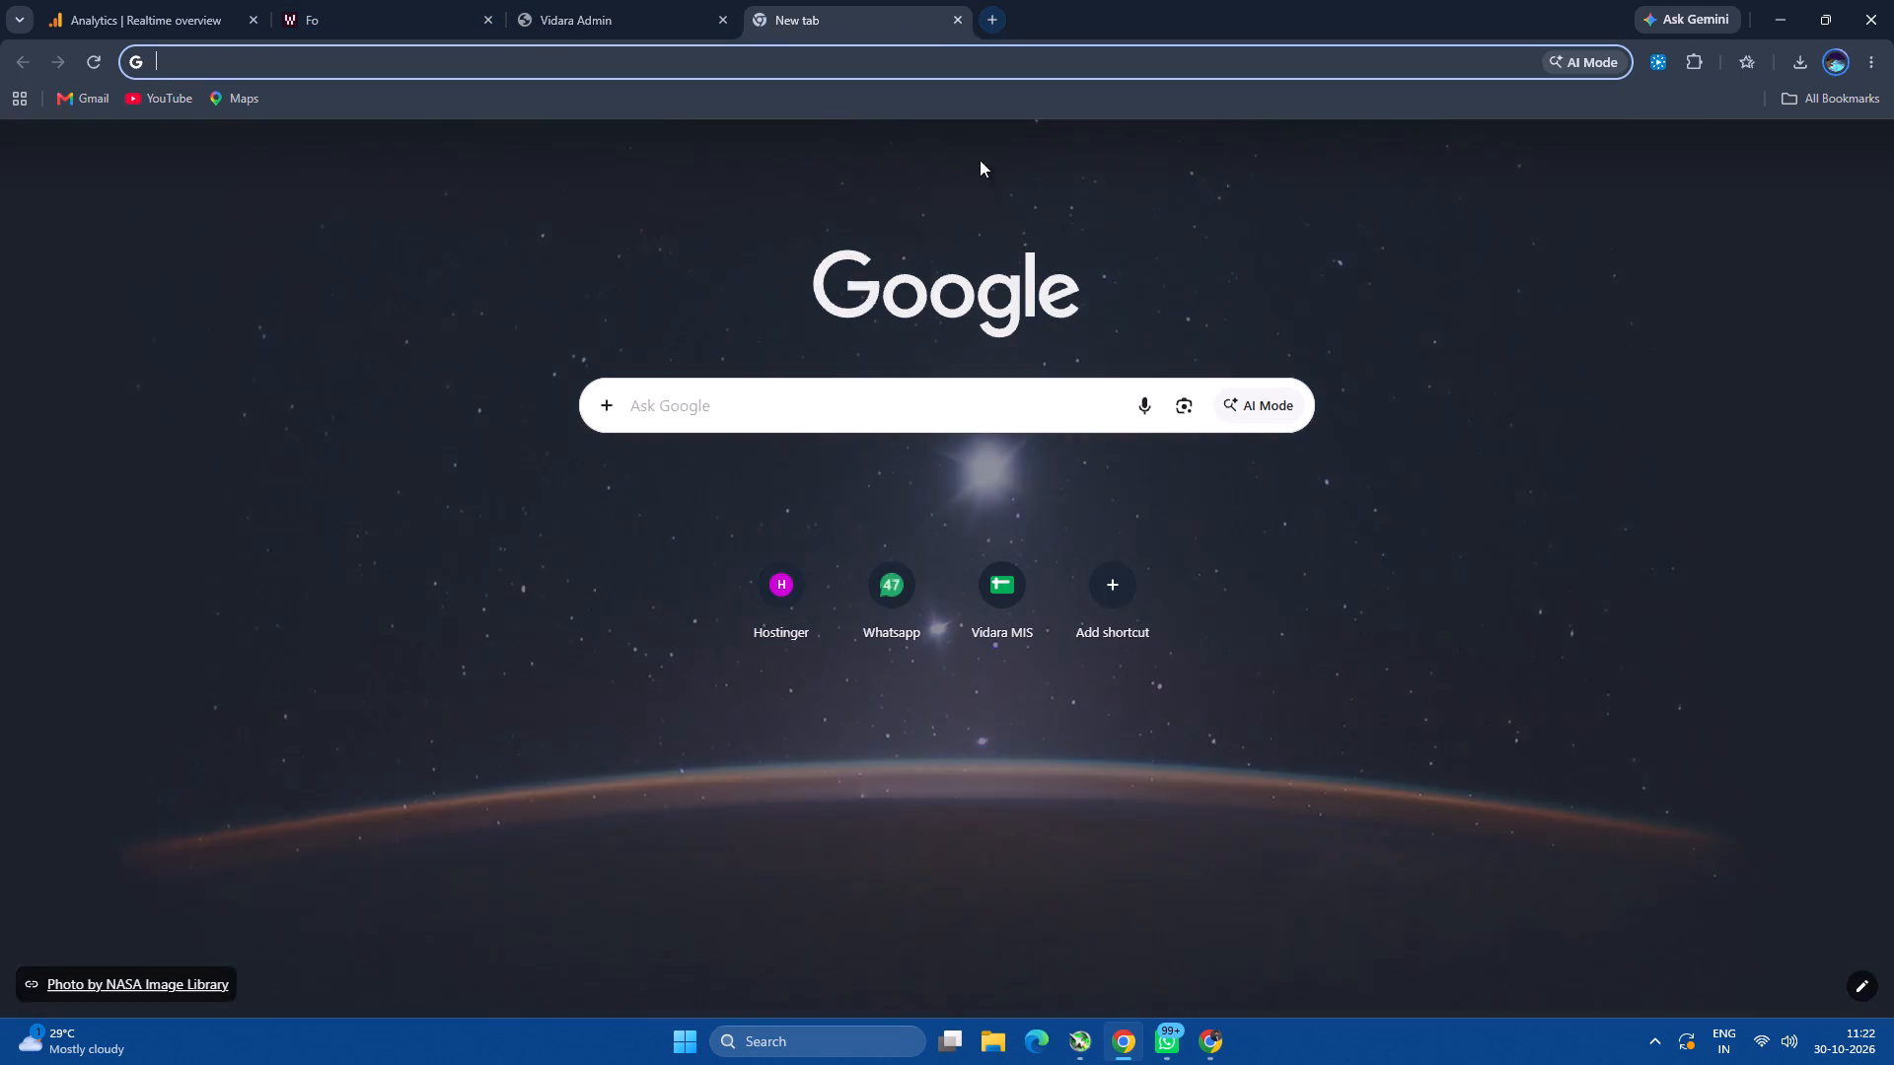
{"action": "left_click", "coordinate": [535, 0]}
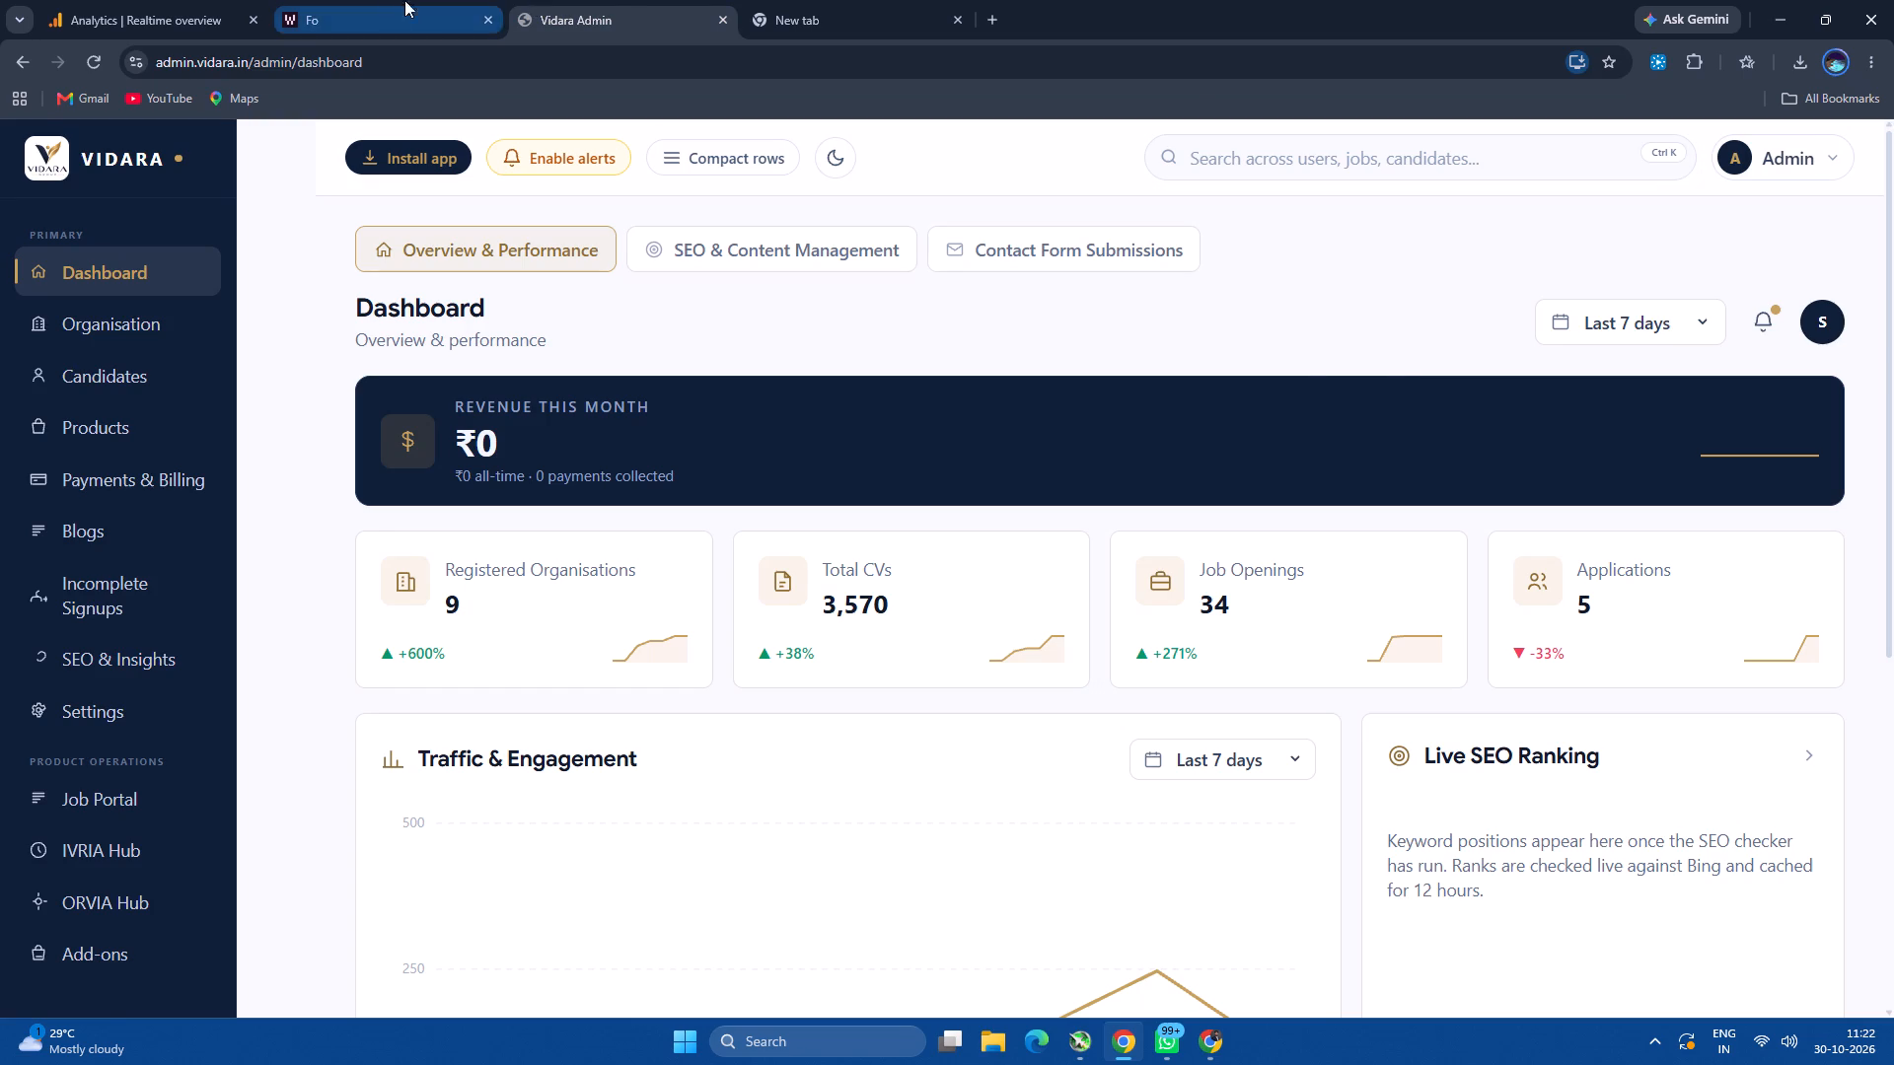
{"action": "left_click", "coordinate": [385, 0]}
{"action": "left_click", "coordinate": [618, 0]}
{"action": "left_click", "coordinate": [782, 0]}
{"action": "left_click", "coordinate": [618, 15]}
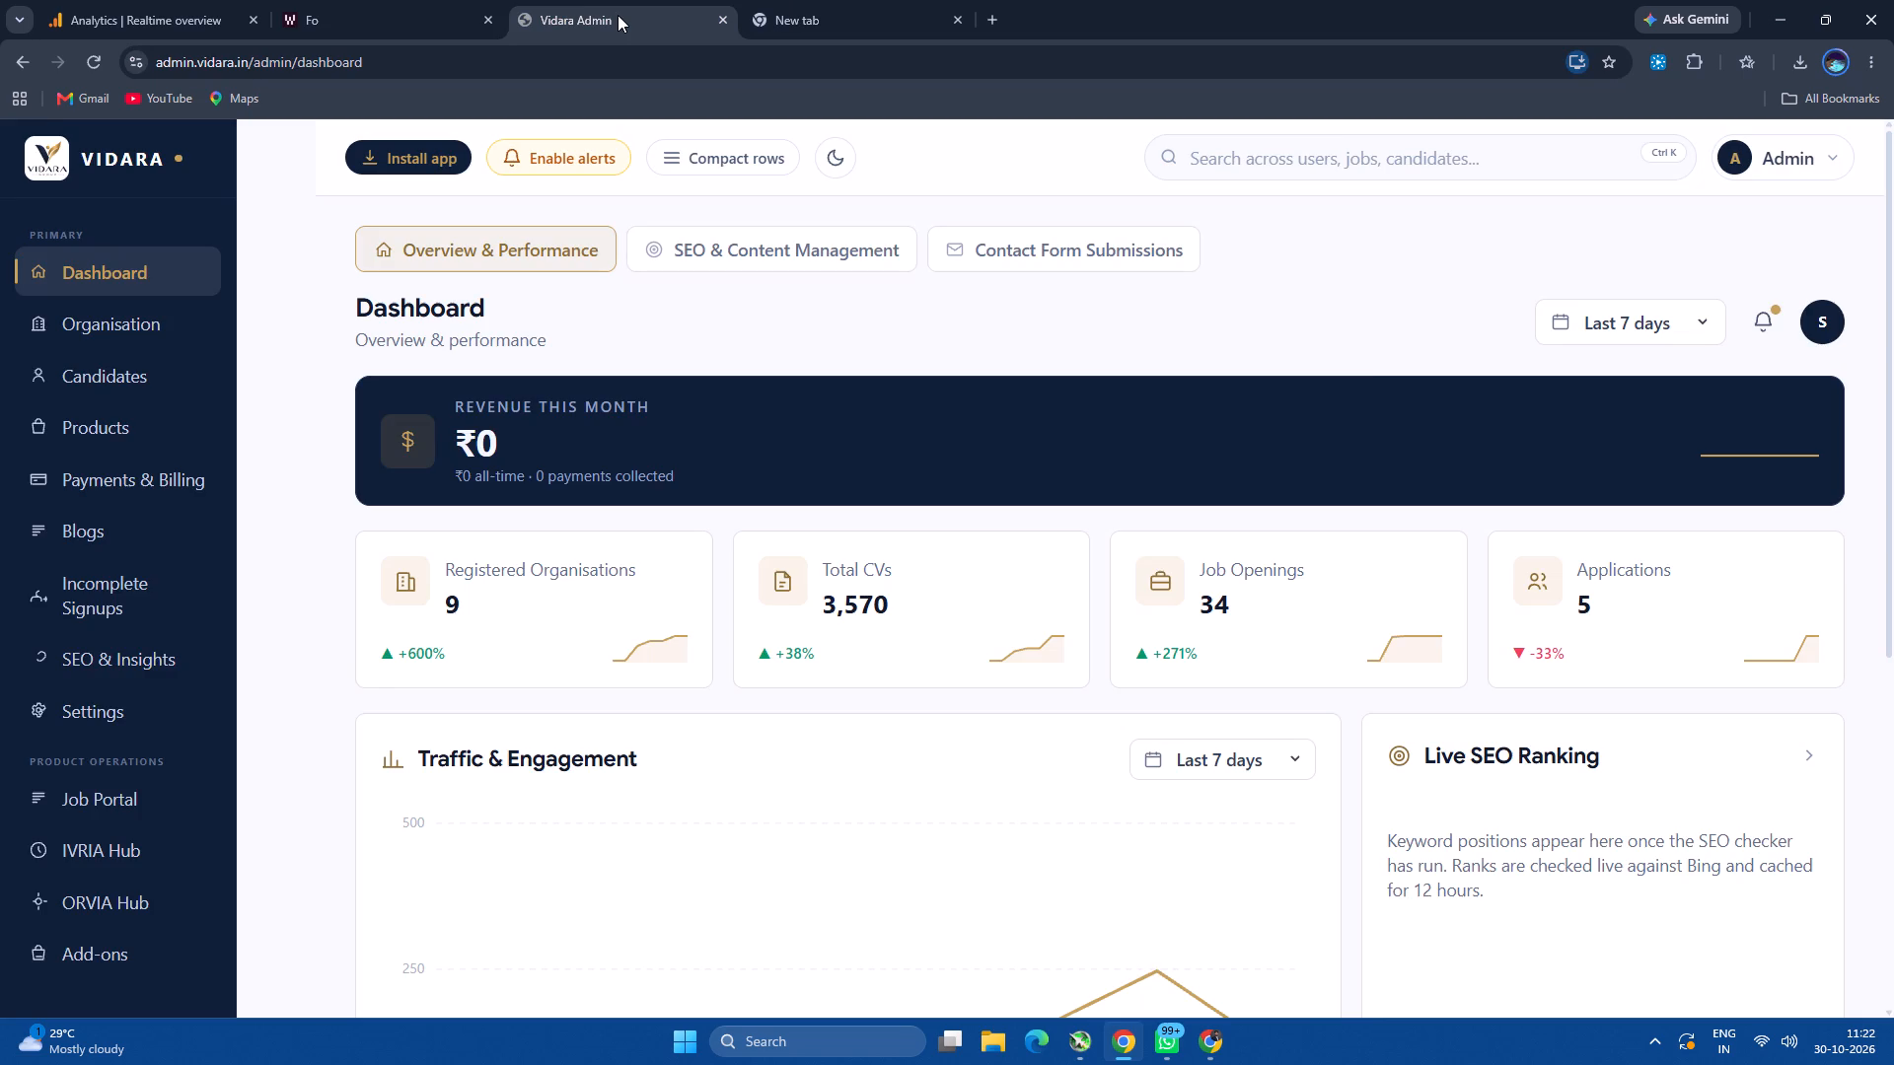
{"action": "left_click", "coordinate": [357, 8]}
Recheck the active users and page views in the Analytics realtime overview, and return to the Vidara Admin dashboard.
{"action": "left_click", "coordinate": [57, 5]}
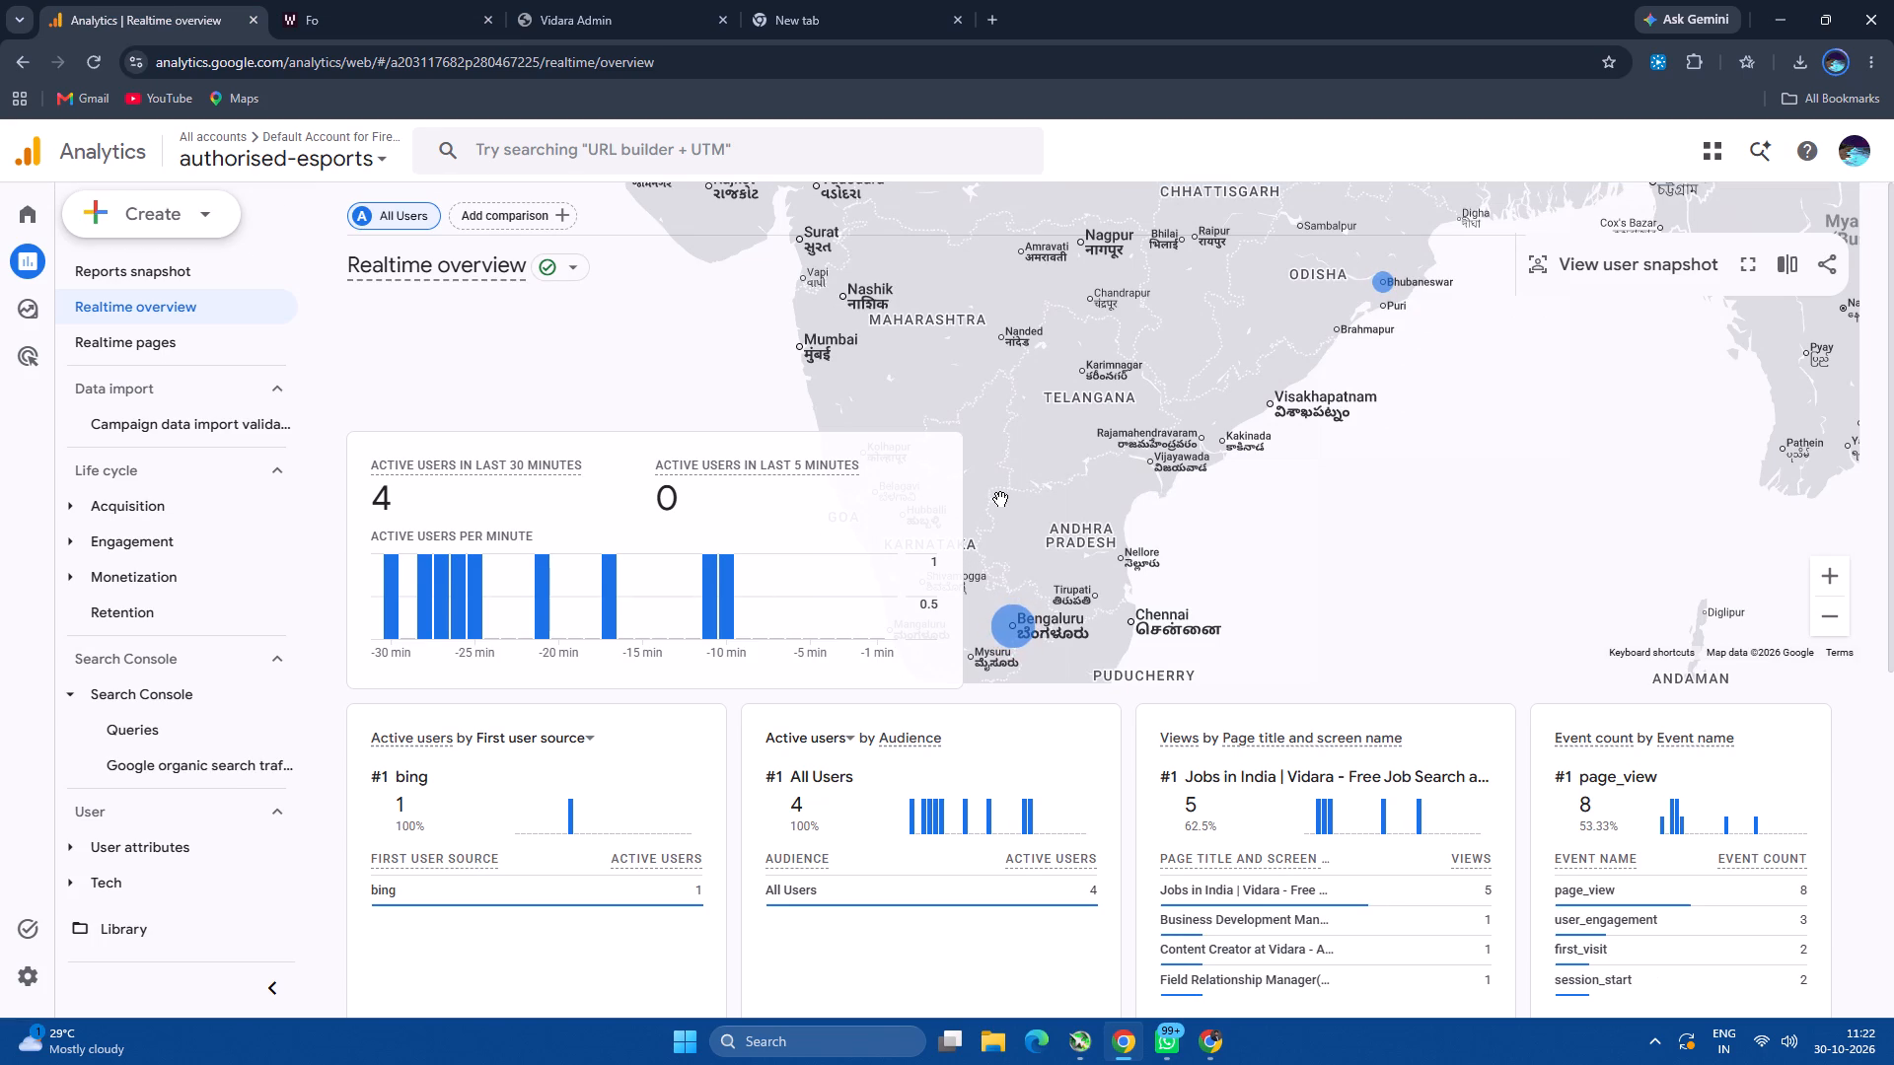
{"action": "scroll", "coordinate": [1000, 500], "scroll_direction": "down", "scroll_amount": 1}
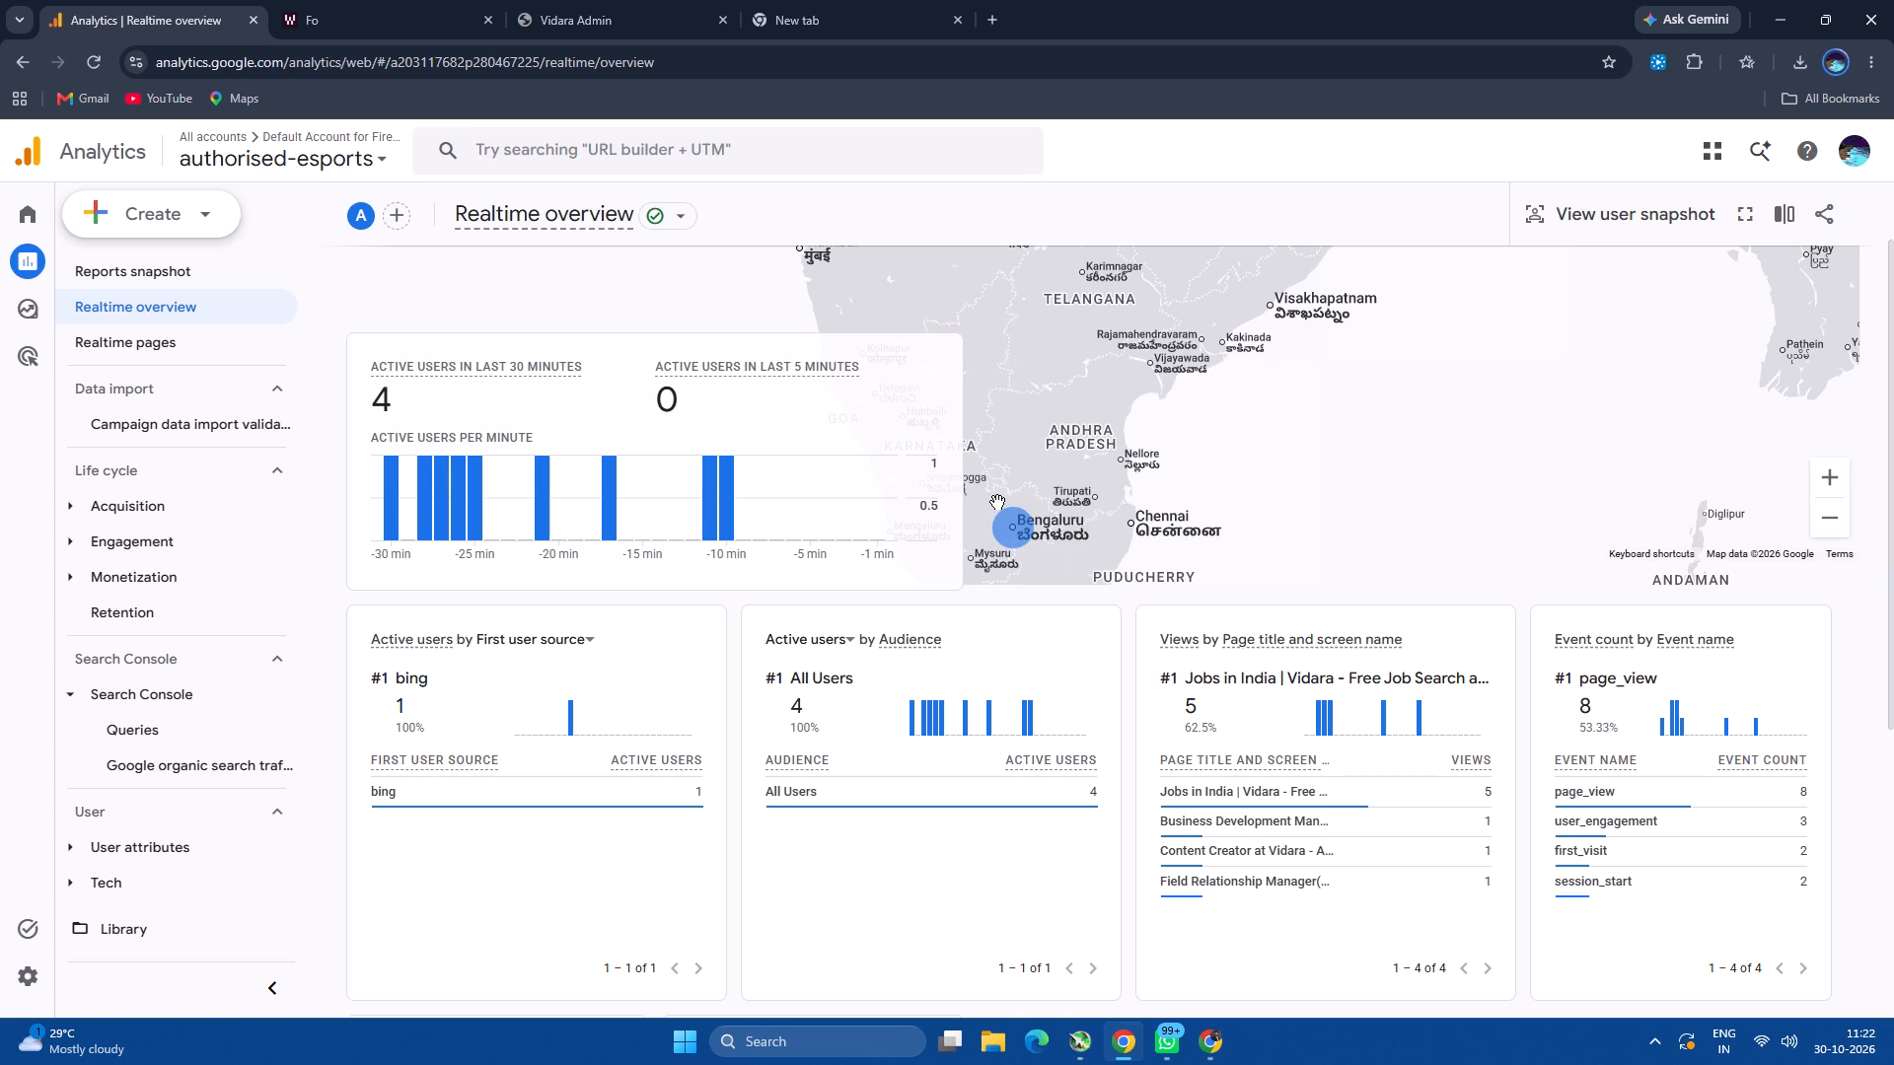
{"action": "left_click", "coordinate": [284, 0]}
{"action": "left_click", "coordinate": [629, 0]}
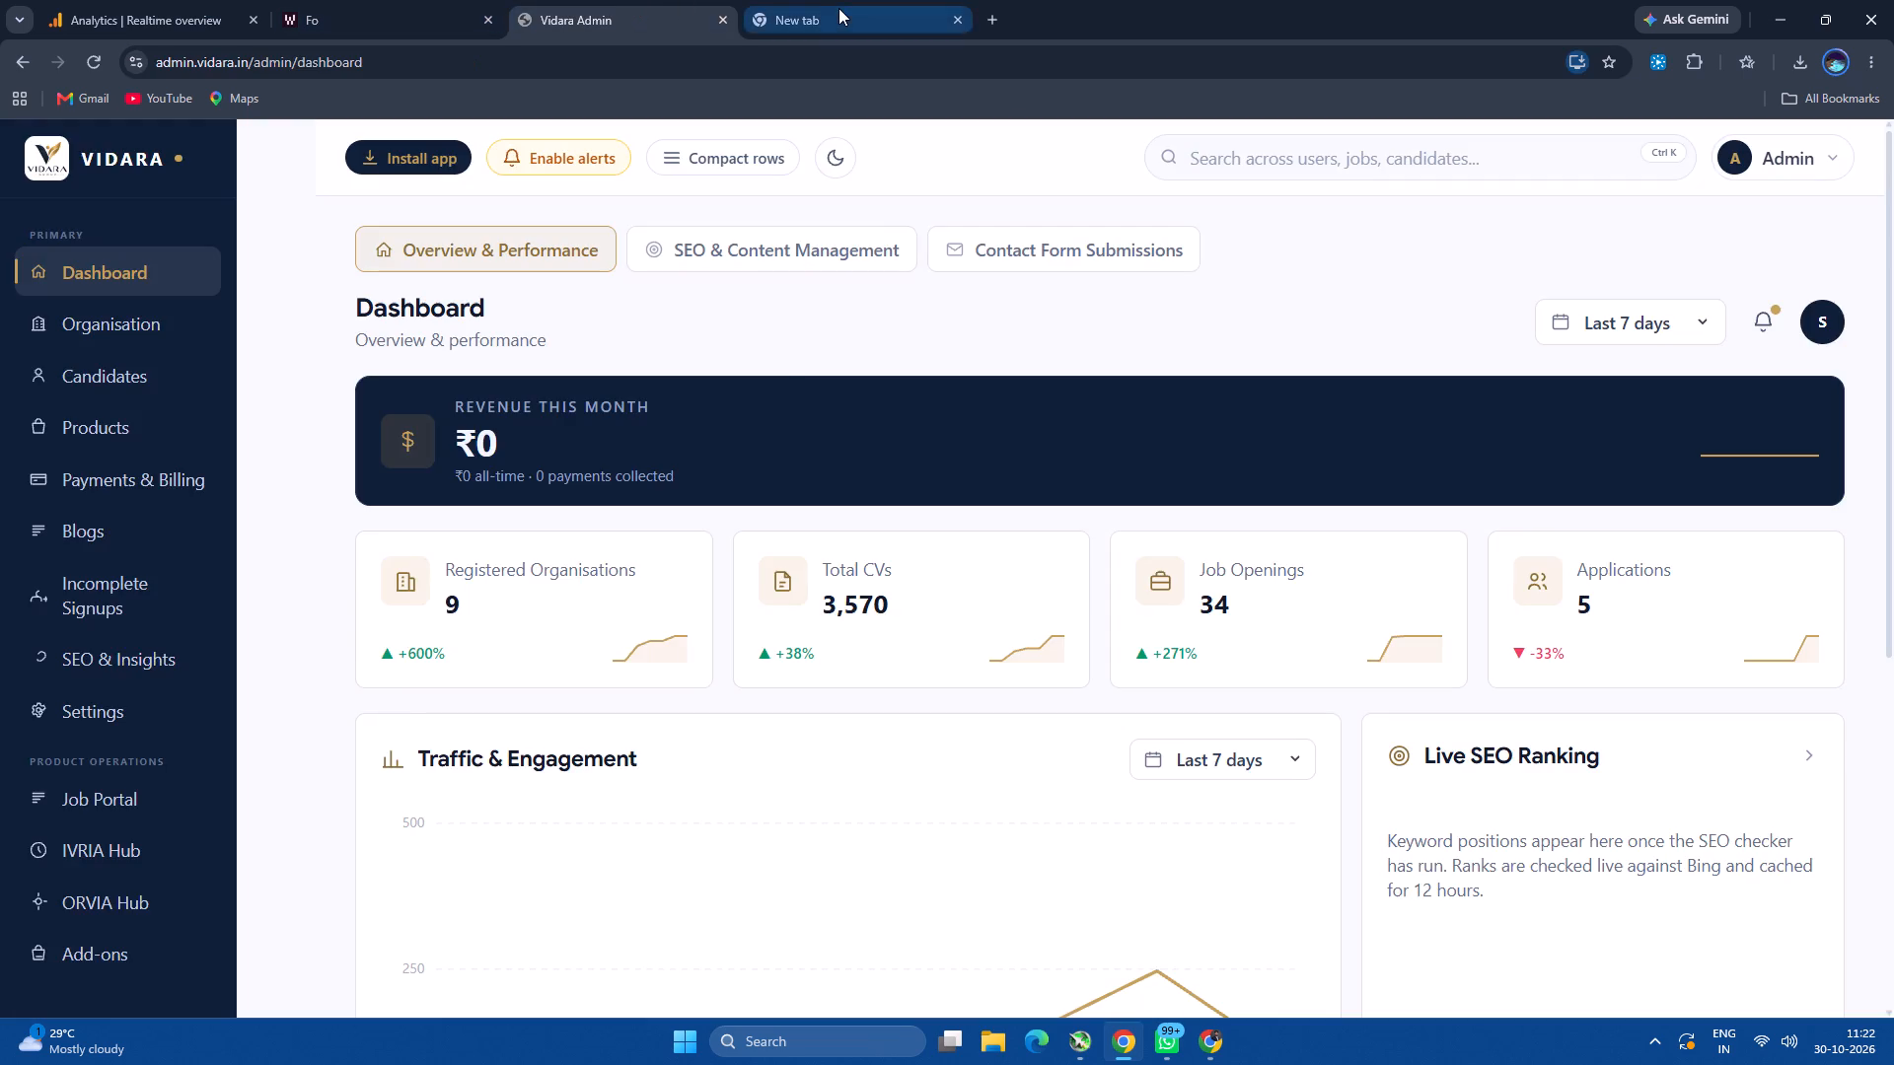
Open the Incomplete Signups page in Vidara Admin to check for companies that have not finished registering.
{"action": "left_click", "coordinate": [840, 8]}
{"action": "left_click", "coordinate": [571, 0]}
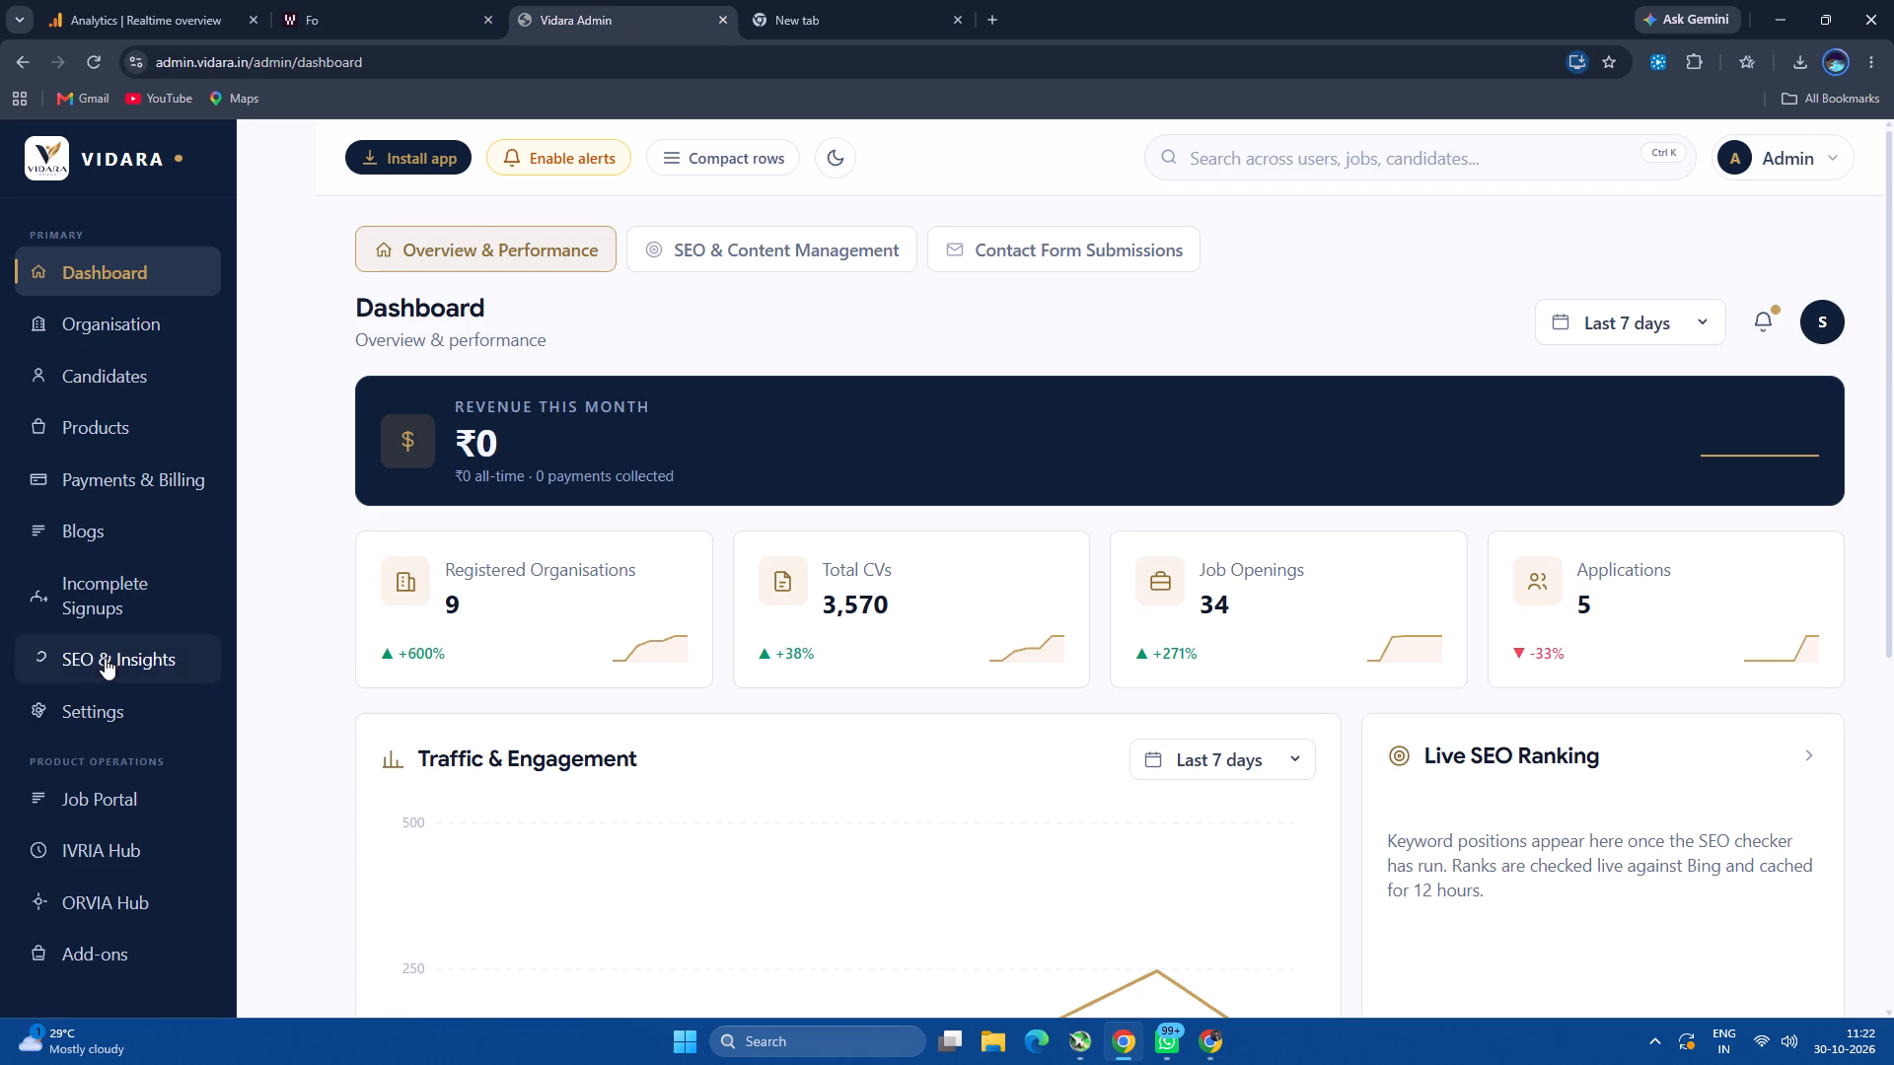
{"action": "left_click", "coordinate": [118, 582]}
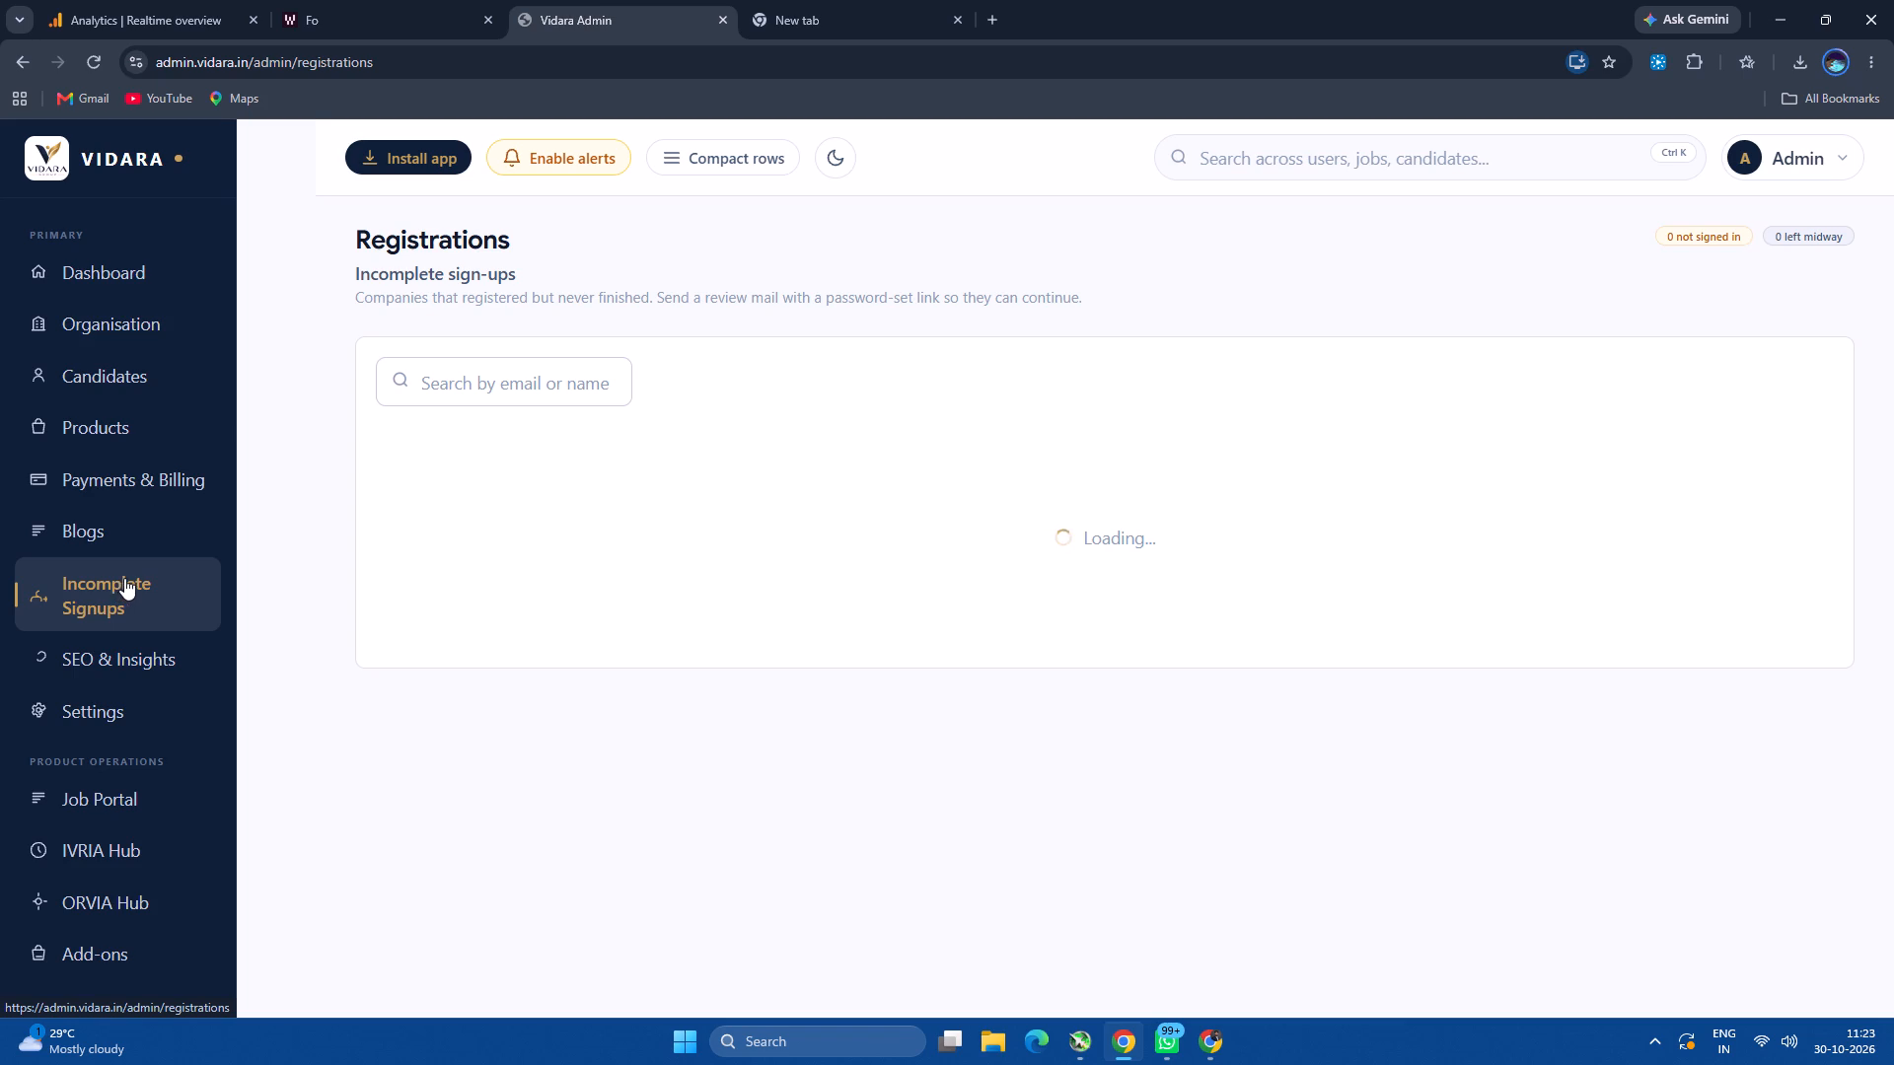
Open the Vidara MIS spreadsheet in the empty tab beside Vidara Admin.
{"action": "left_click", "coordinate": [792, 24]}
{"action": "left_click", "coordinate": [989, 578]}
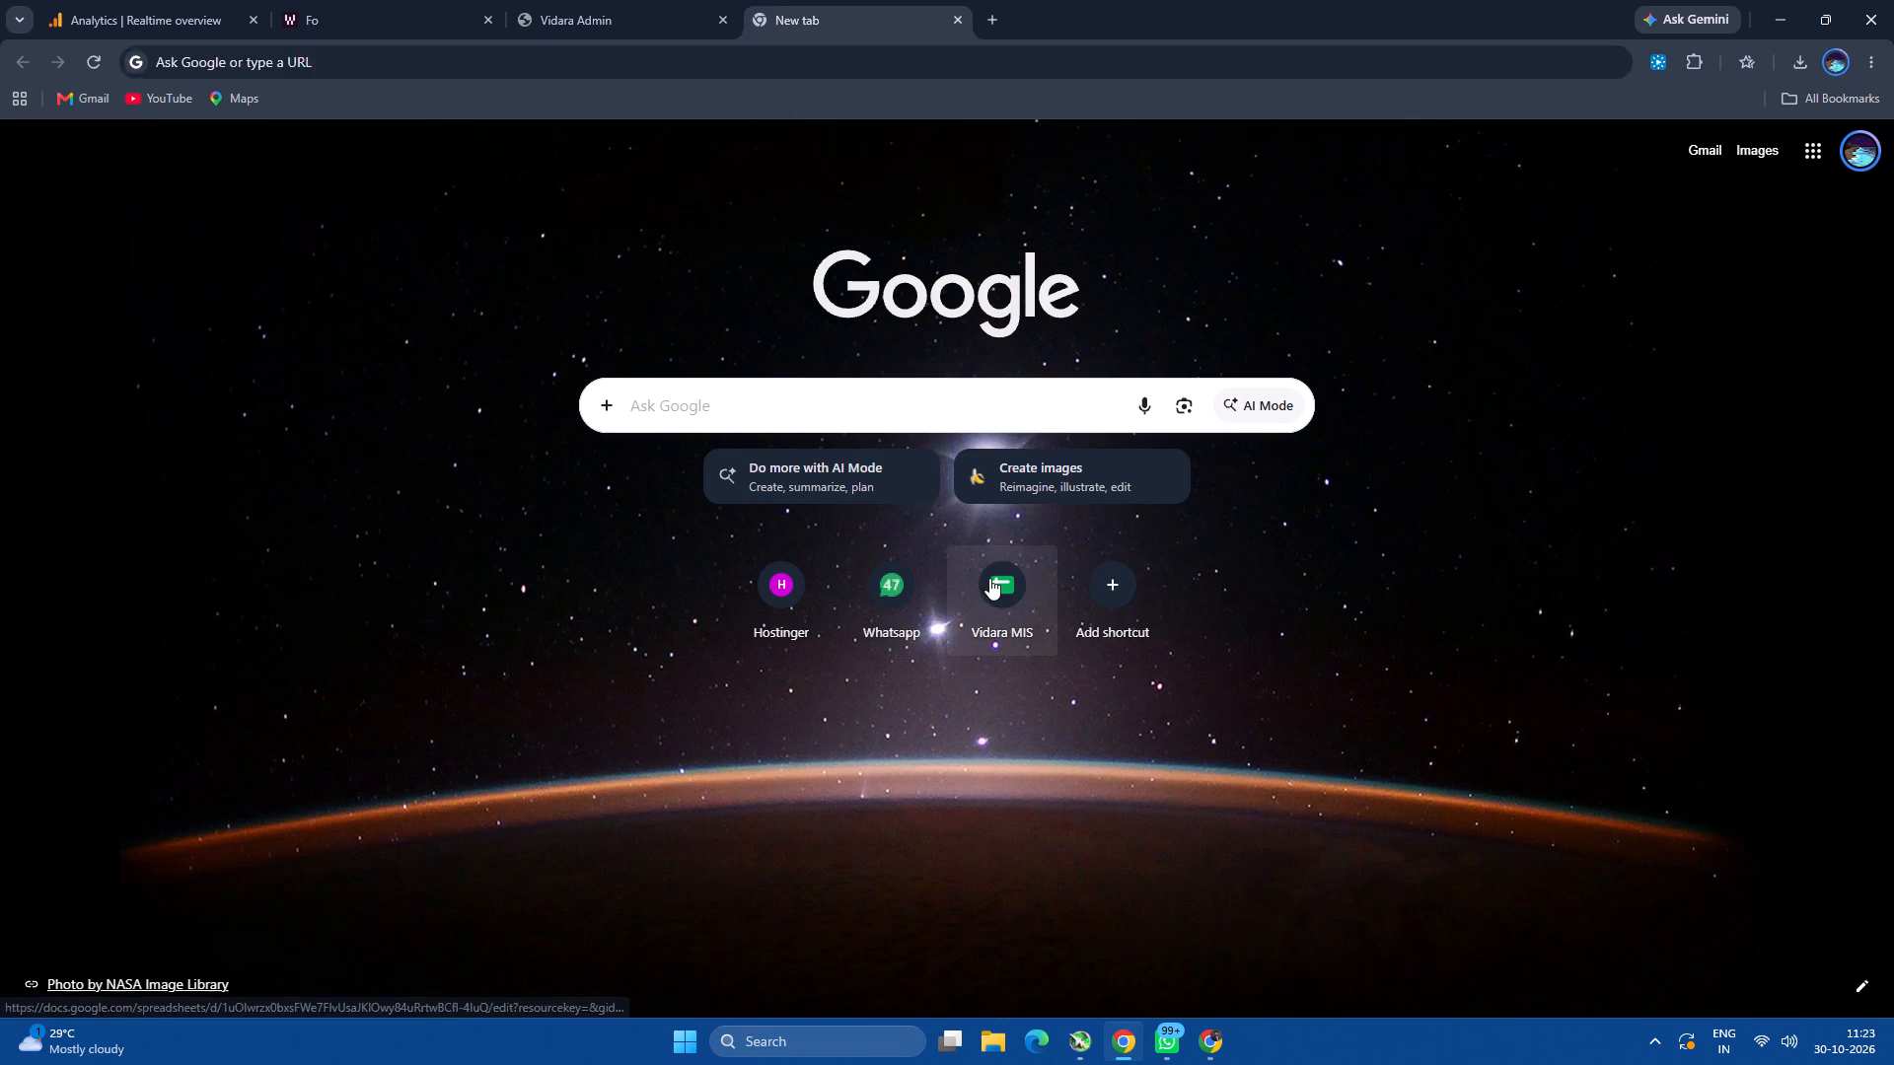
Look up zoho in another new tab to reach Zoho Mail.
{"action": "left_click", "coordinate": [1002, 23]}
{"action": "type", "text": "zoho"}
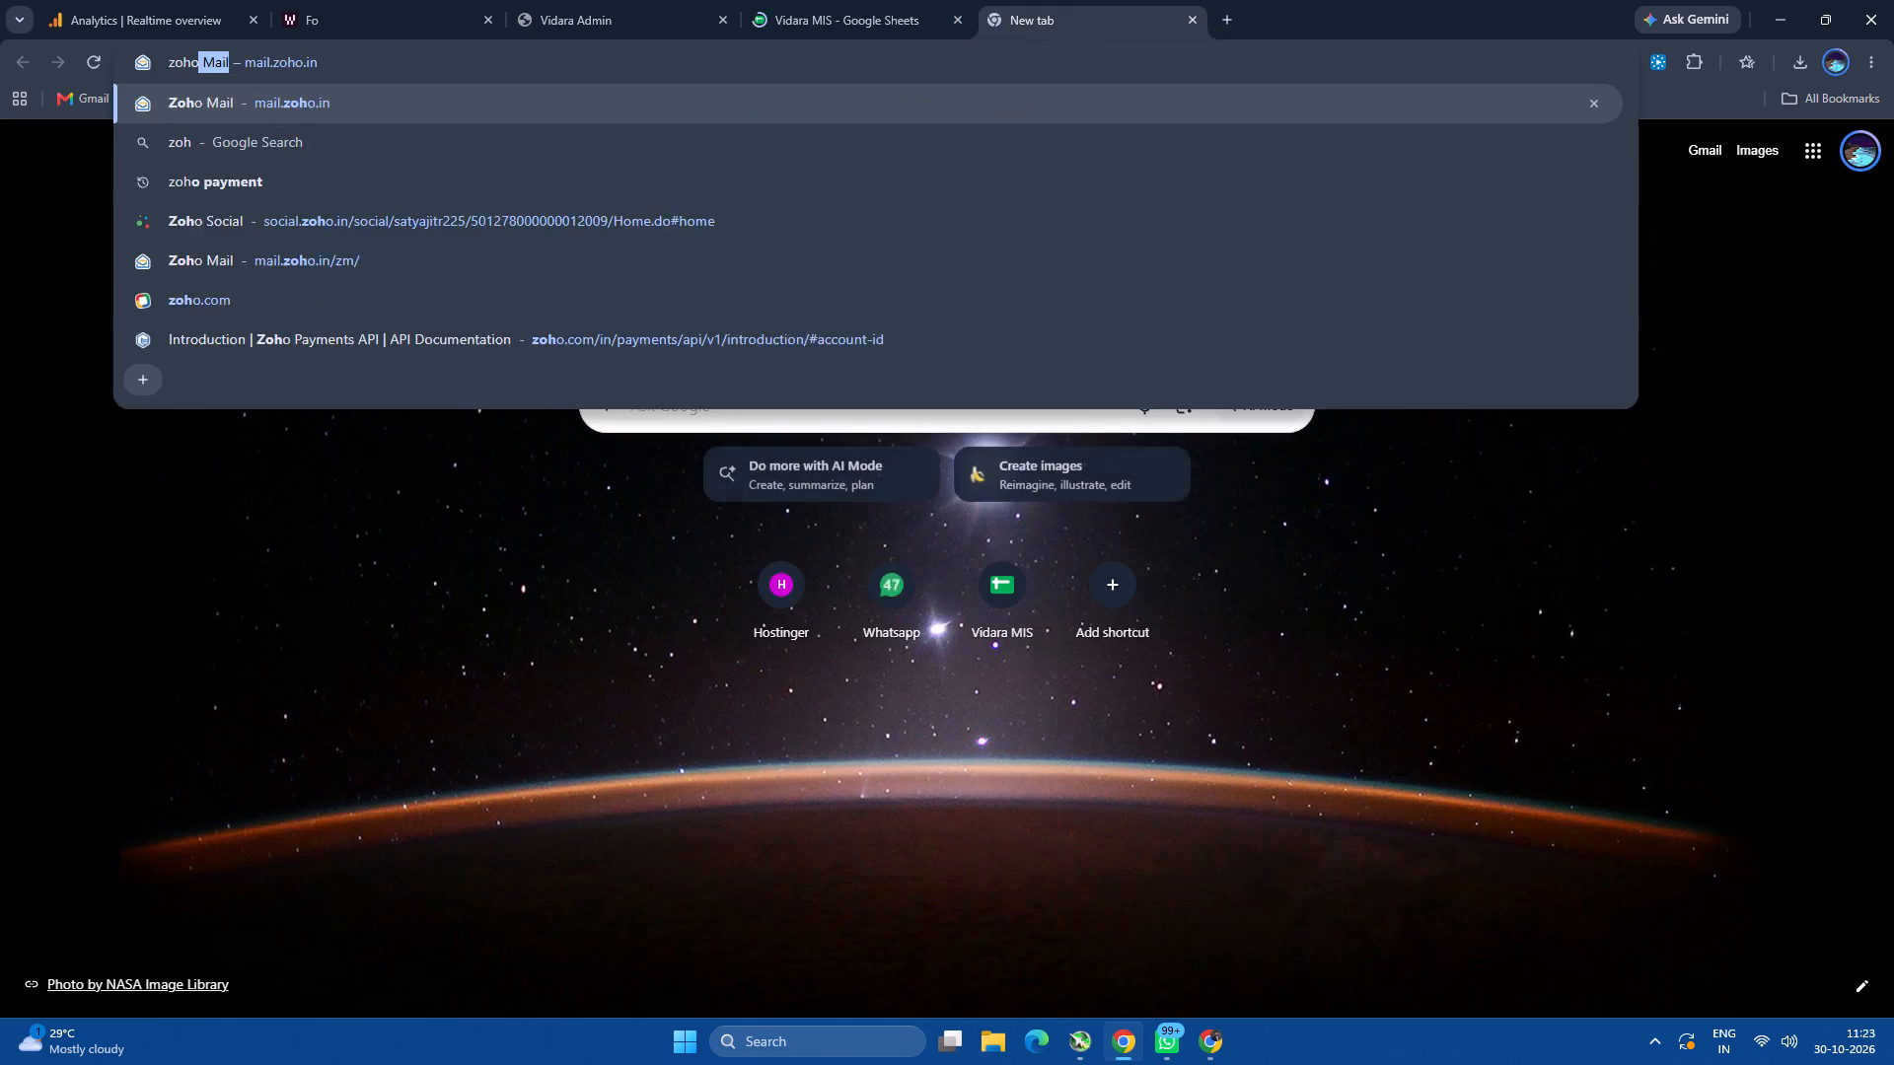
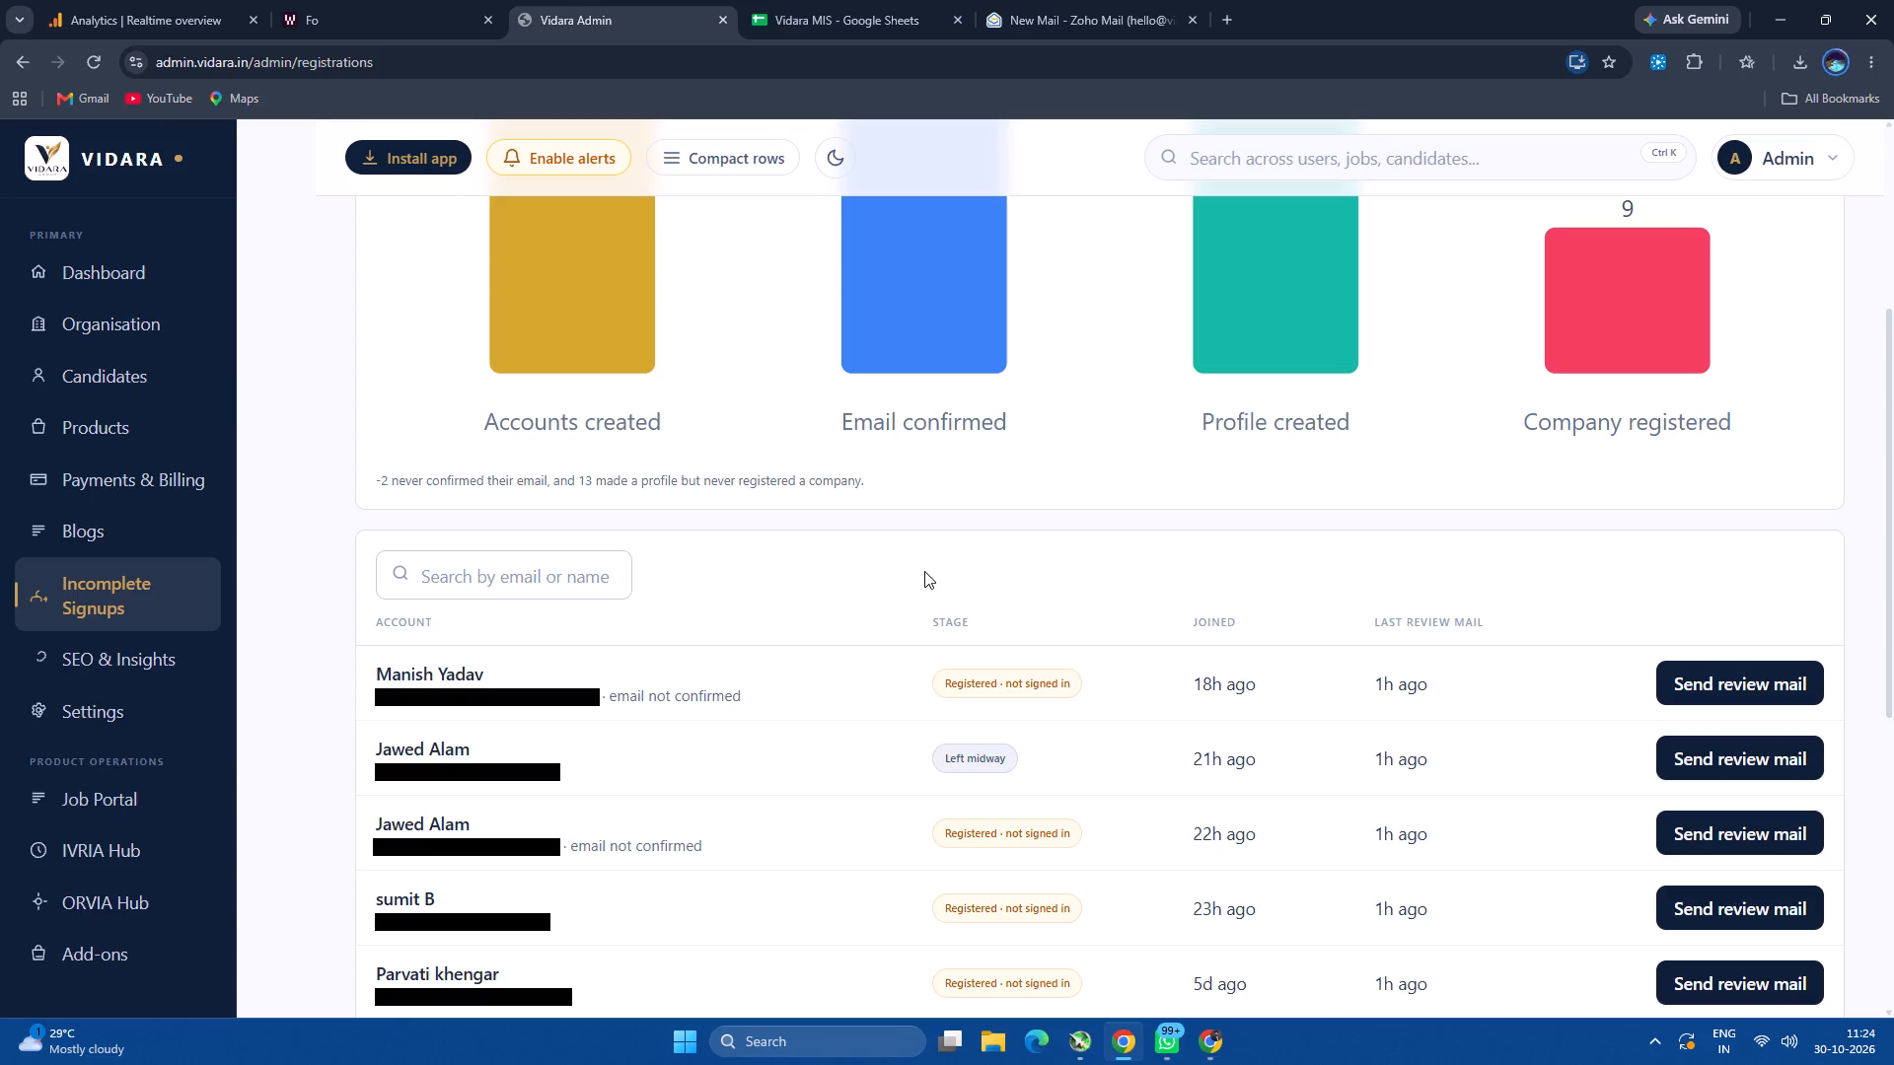
Review the accounts in the Incomplete Signups list, with their stage, joining time and last review mail.
{"action": "scroll", "coordinate": [924, 571], "scroll_direction": "down", "scroll_amount": 1}
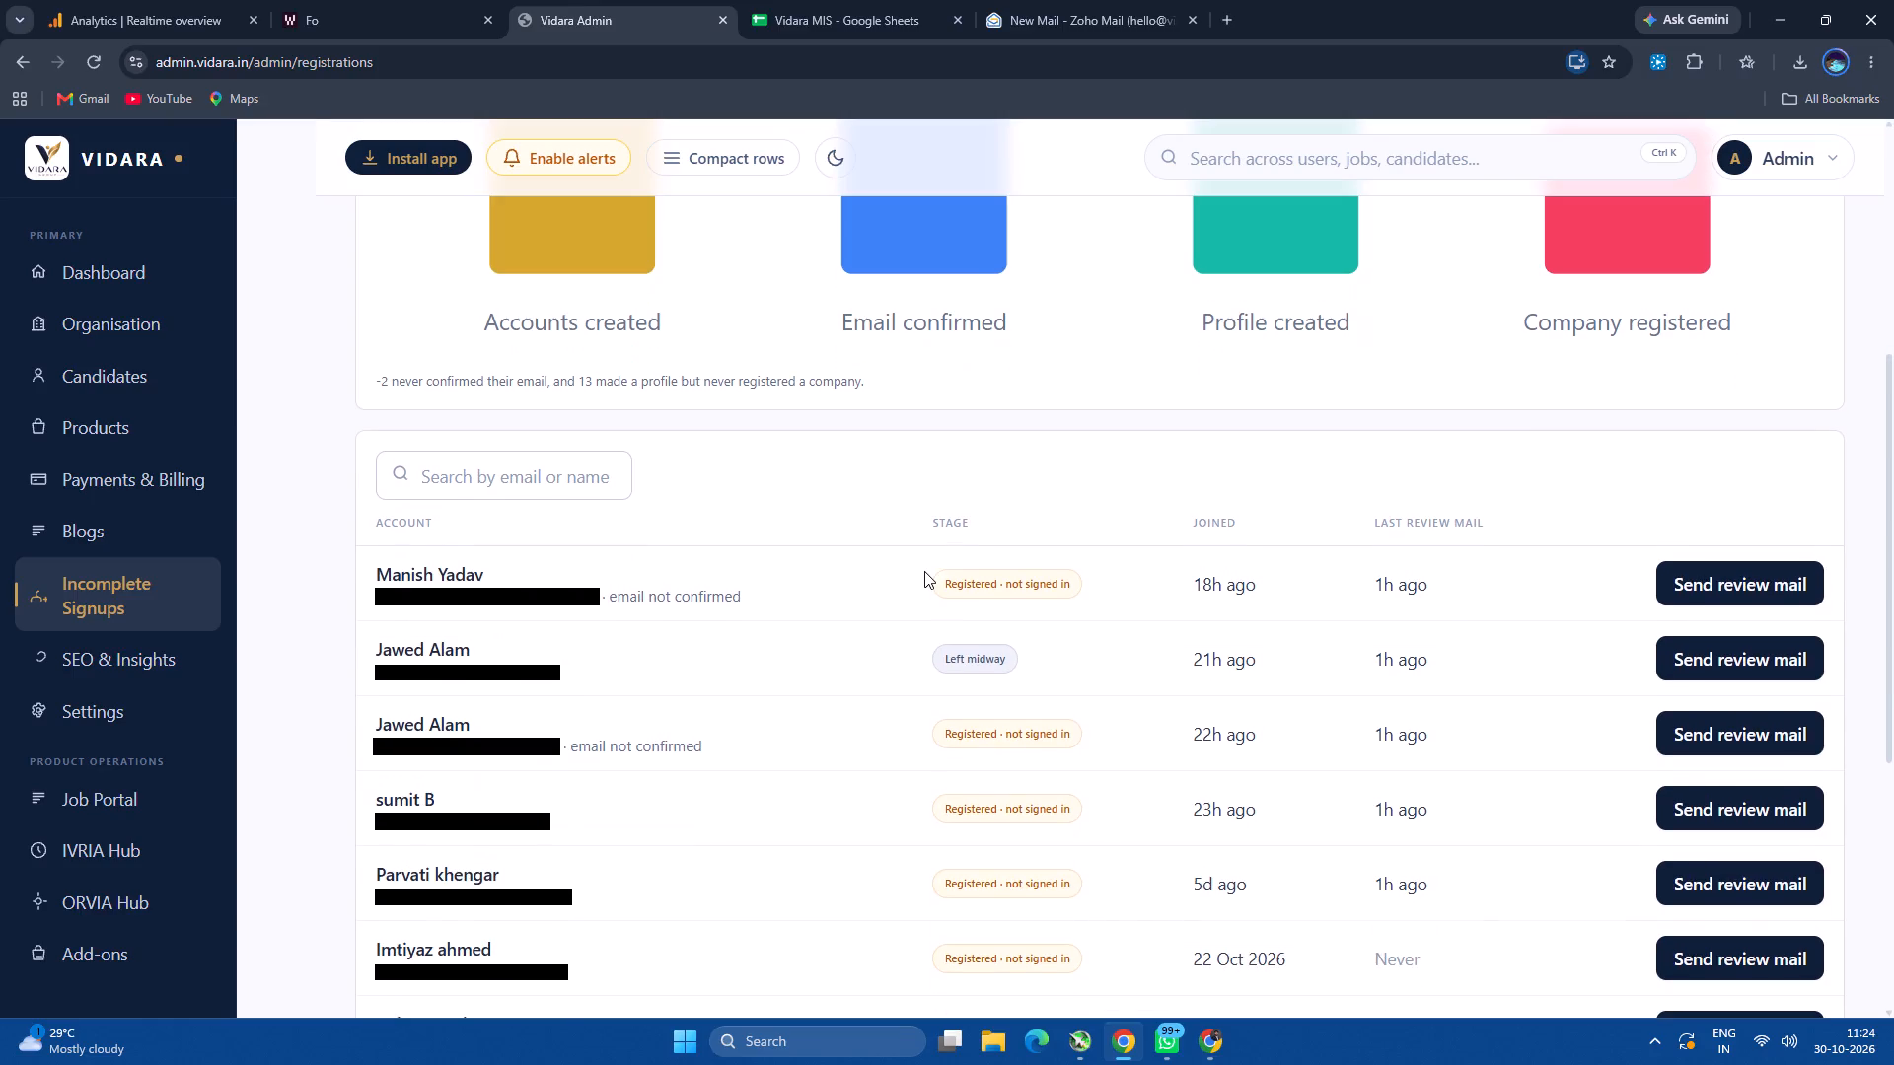